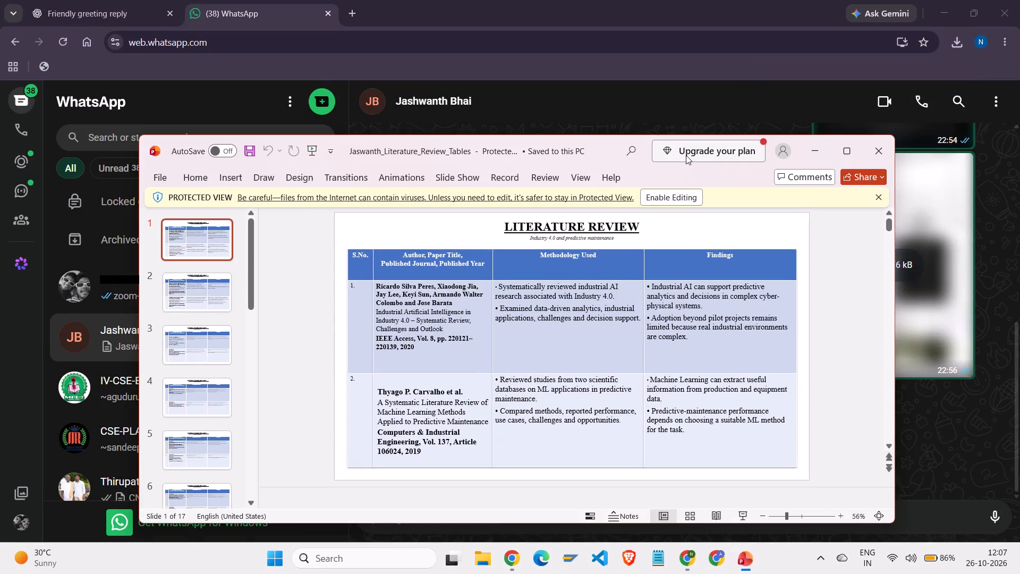
Maximize the literature review presentation window and enable editing to take the file out of Protected View.
{"action": "left_click", "coordinate": [855, 141]}
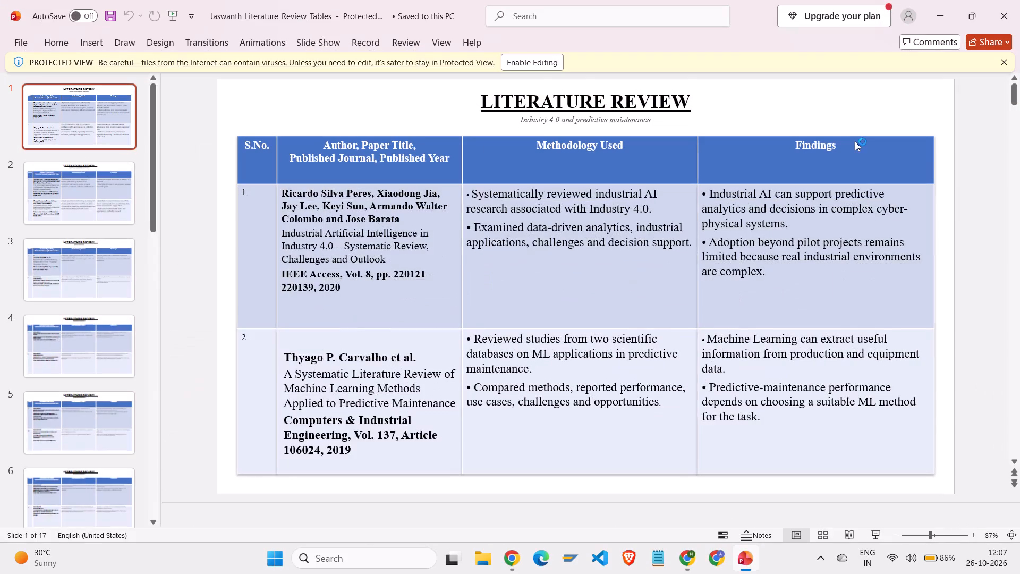
{"action": "scroll", "coordinate": [399, 284], "scroll_direction": "up", "scroll_amount": 8}
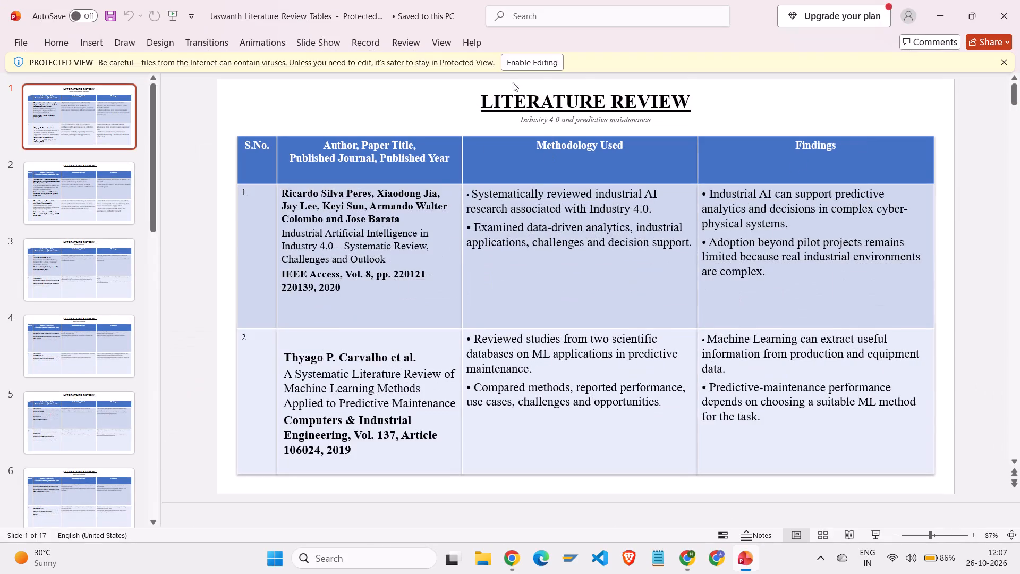
{"action": "left_click", "coordinate": [515, 67]}
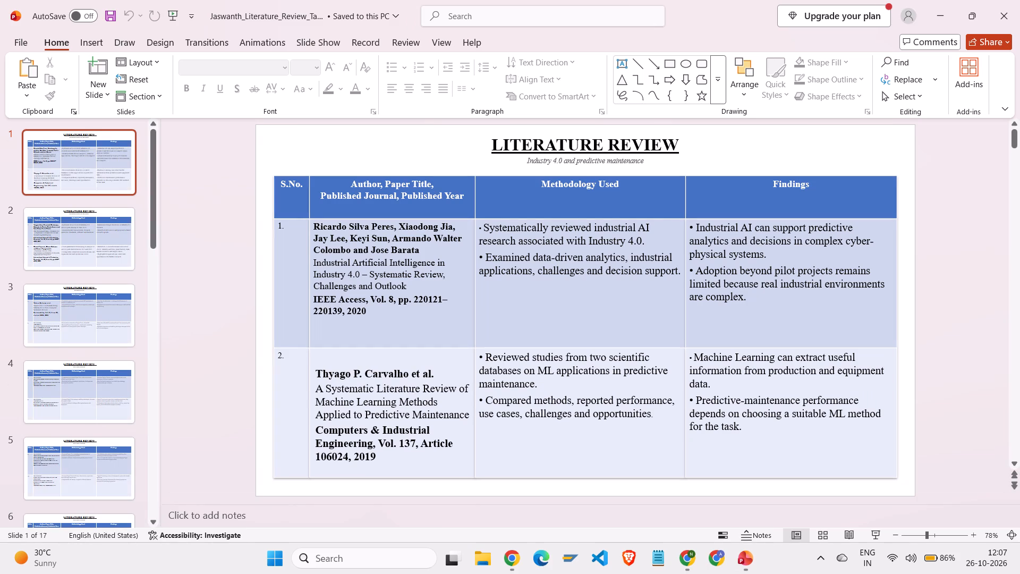
On slide 3, set the Methodology Used text of entry 5 to 16 pt.
{"action": "scroll", "coordinate": [513, 309], "scroll_direction": "down", "scroll_amount": 1}
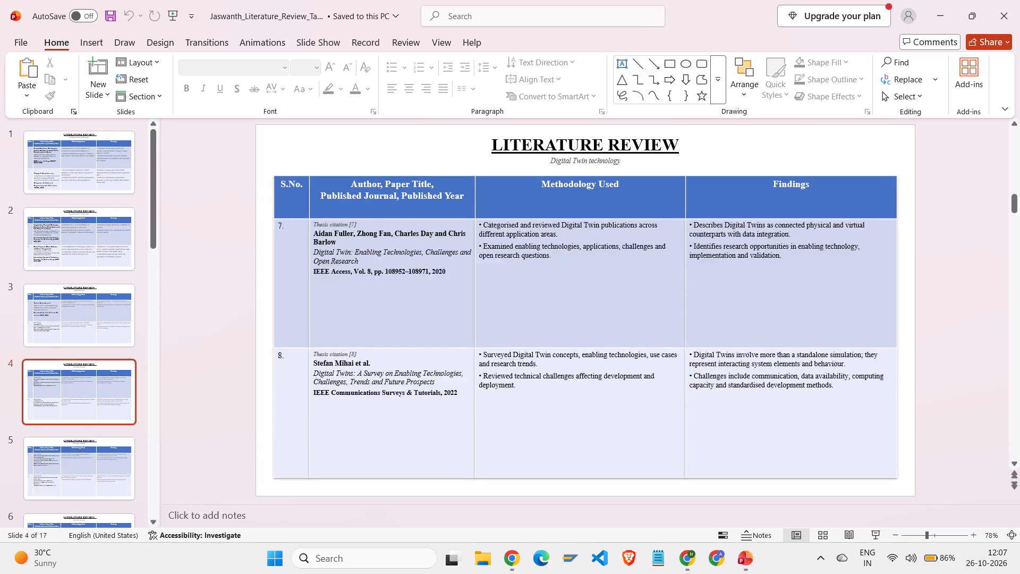
{"action": "scroll", "coordinate": [513, 309], "scroll_direction": "down", "scroll_amount": 2}
{"action": "scroll", "coordinate": [513, 309], "scroll_direction": "up", "scroll_amount": 10}
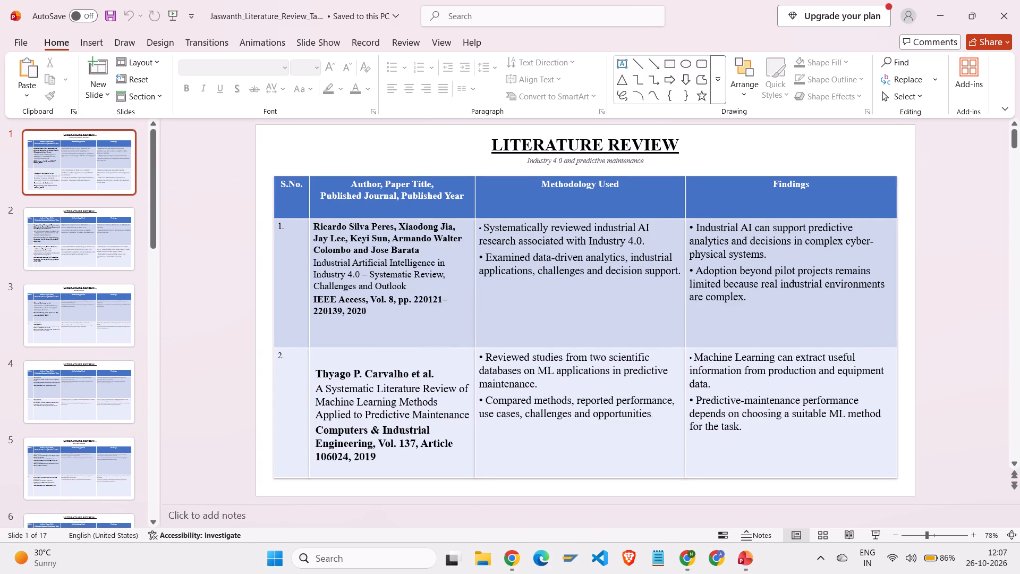
{"action": "key", "text": "Down"}
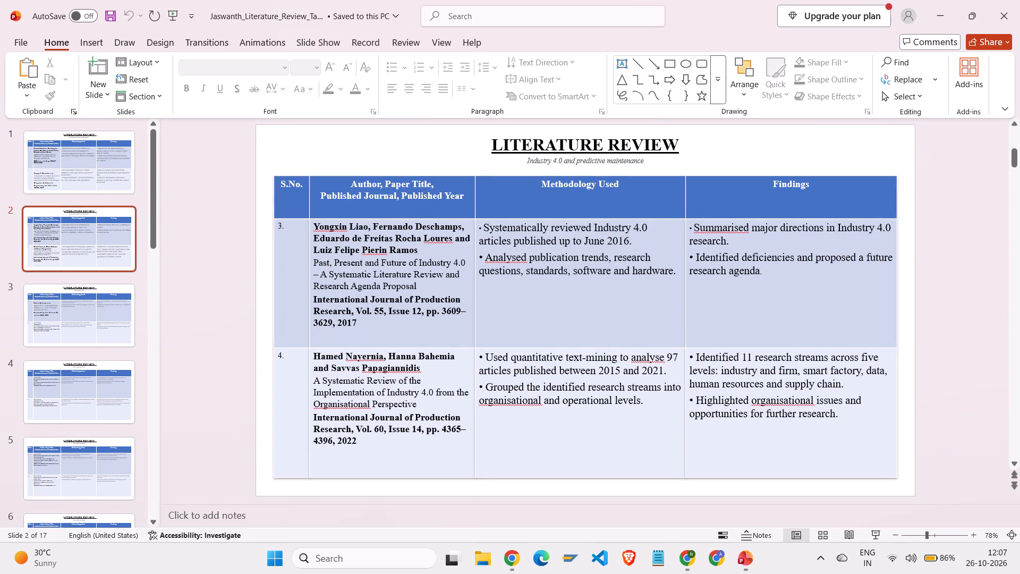
{"action": "key", "text": "Down"}
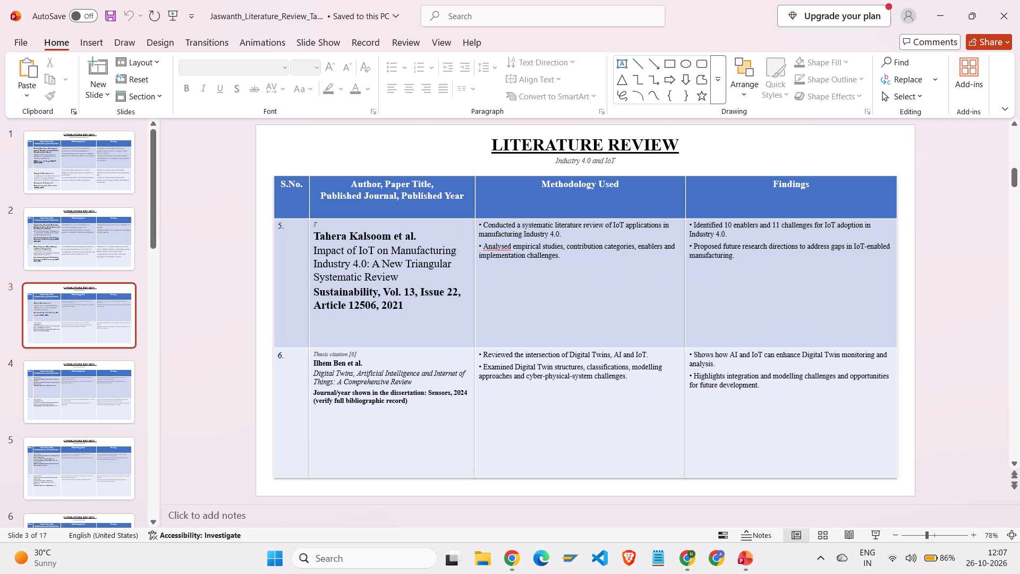
{"action": "left_click_drag", "start_coordinate": [568, 256], "coordinate": [516, 235]}
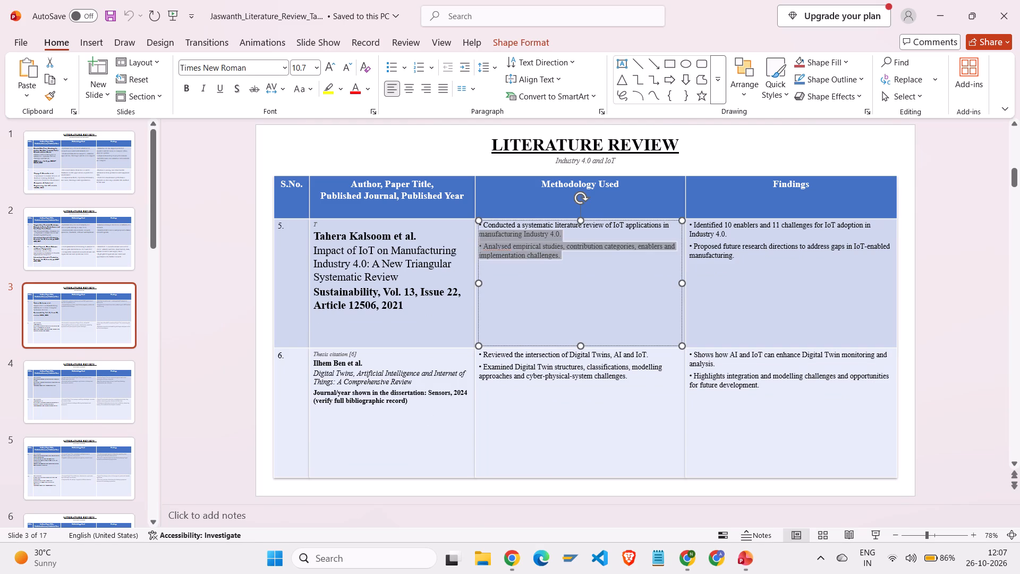
{"action": "left_click_drag", "start_coordinate": [516, 235], "coordinate": [484, 224]}
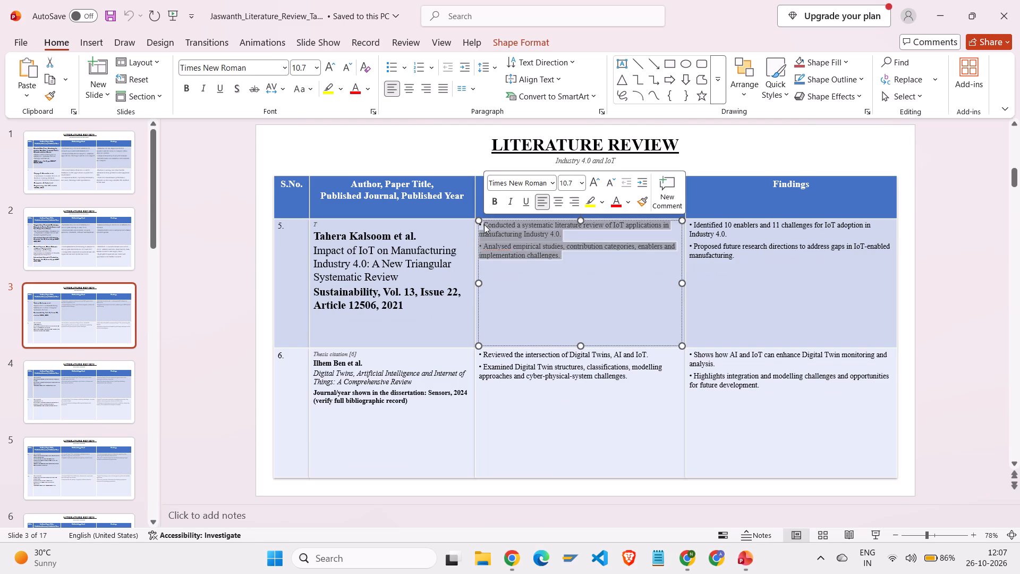
{"action": "left_click", "coordinate": [578, 188]}
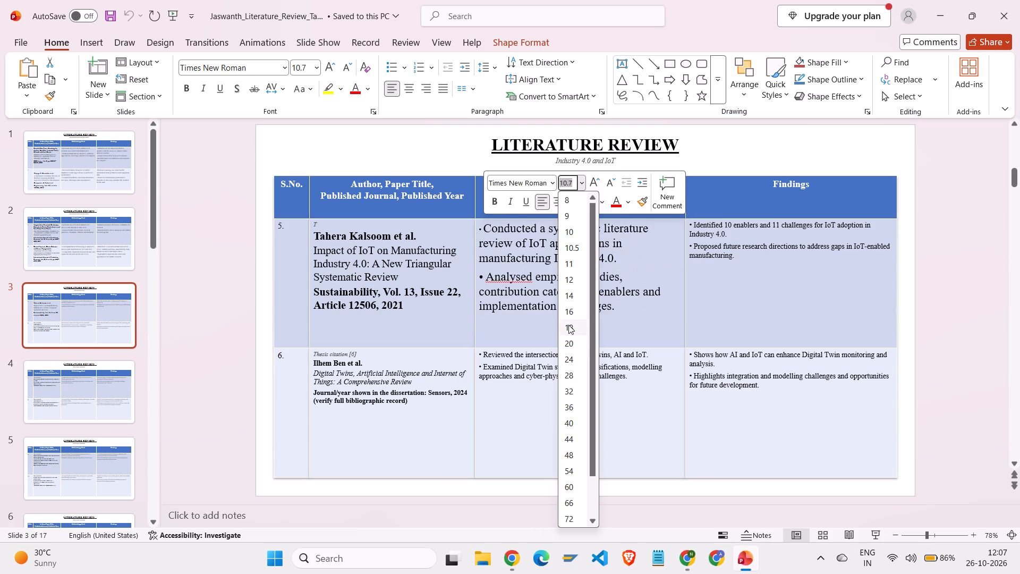
{"action": "left_click", "coordinate": [575, 308]}
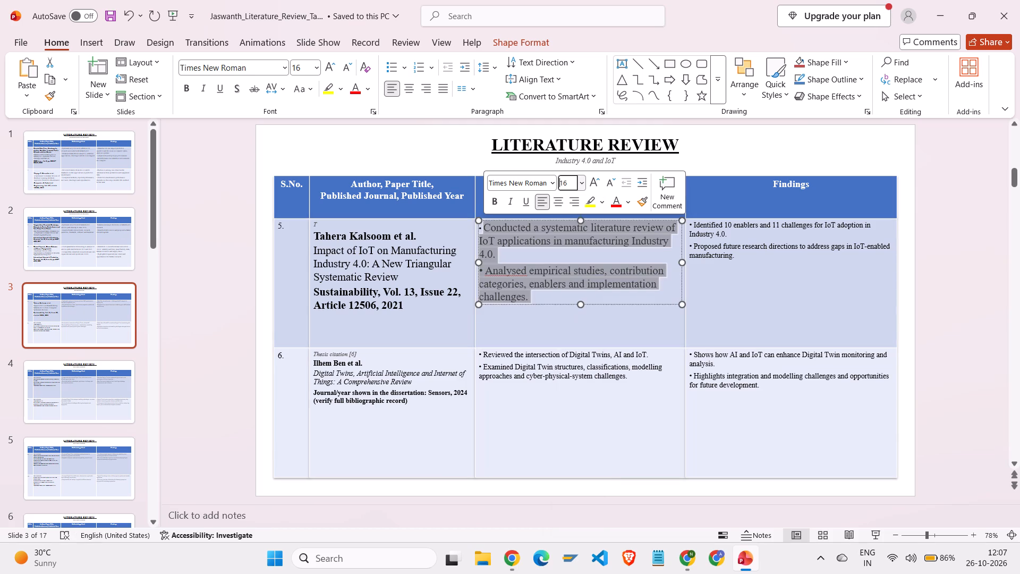
Set the Findings text of entry 5 to 16 pt.
{"action": "left_click", "coordinate": [769, 317]}
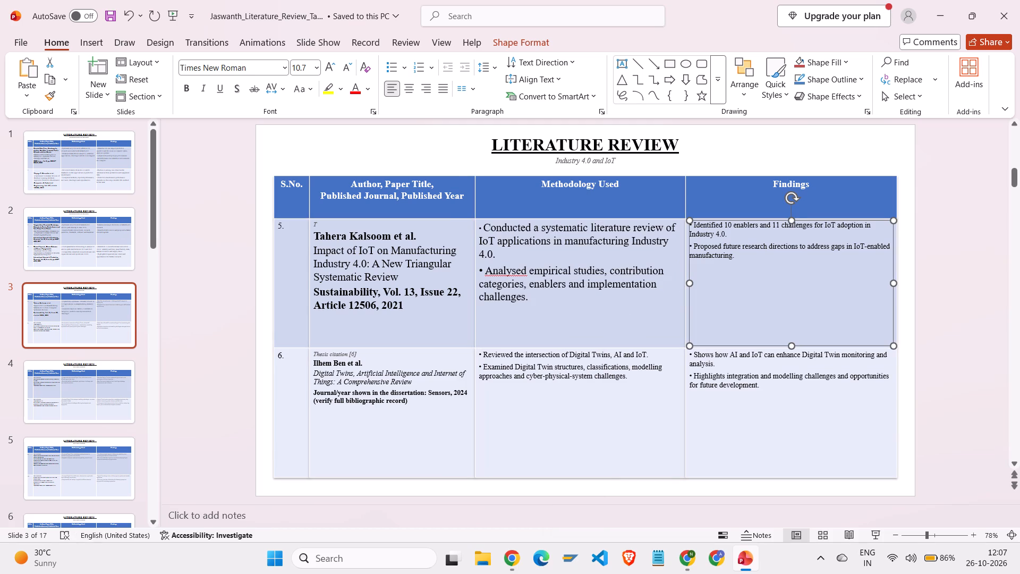
{"action": "left_click_drag", "start_coordinate": [744, 257], "coordinate": [701, 227]}
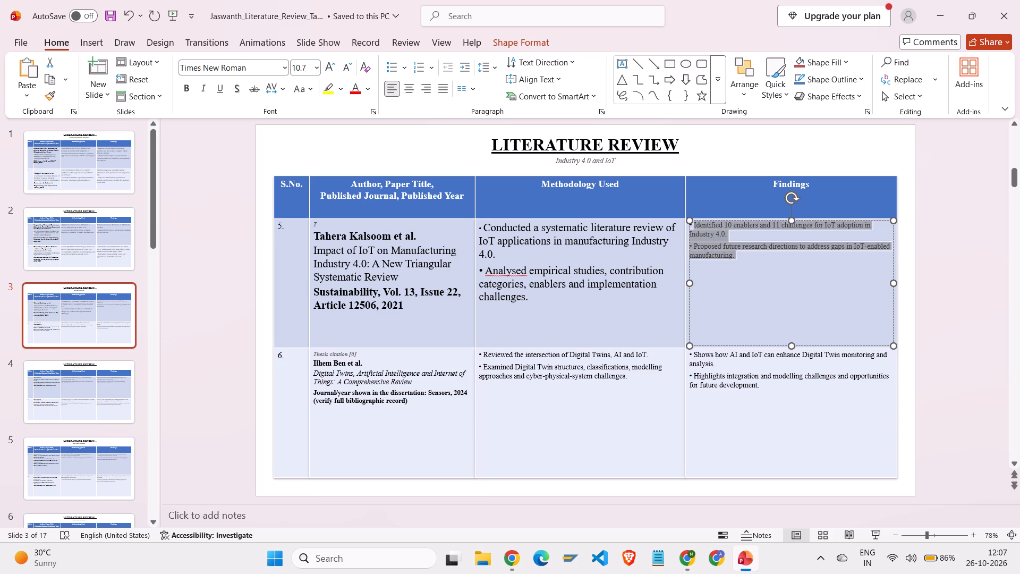
{"action": "left_click_drag", "start_coordinate": [701, 227], "coordinate": [691, 223]}
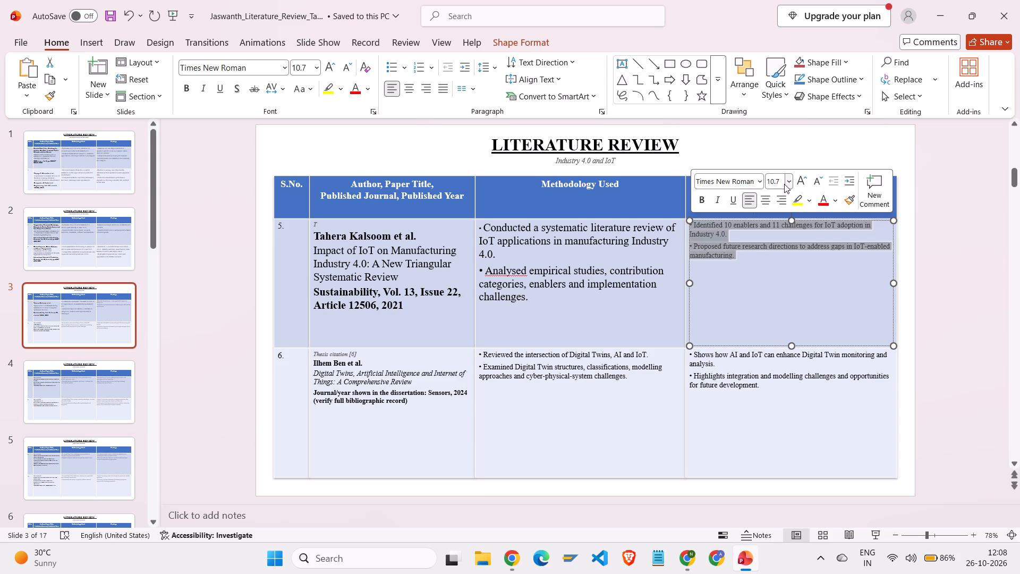
{"action": "left_click", "coordinate": [787, 183]}
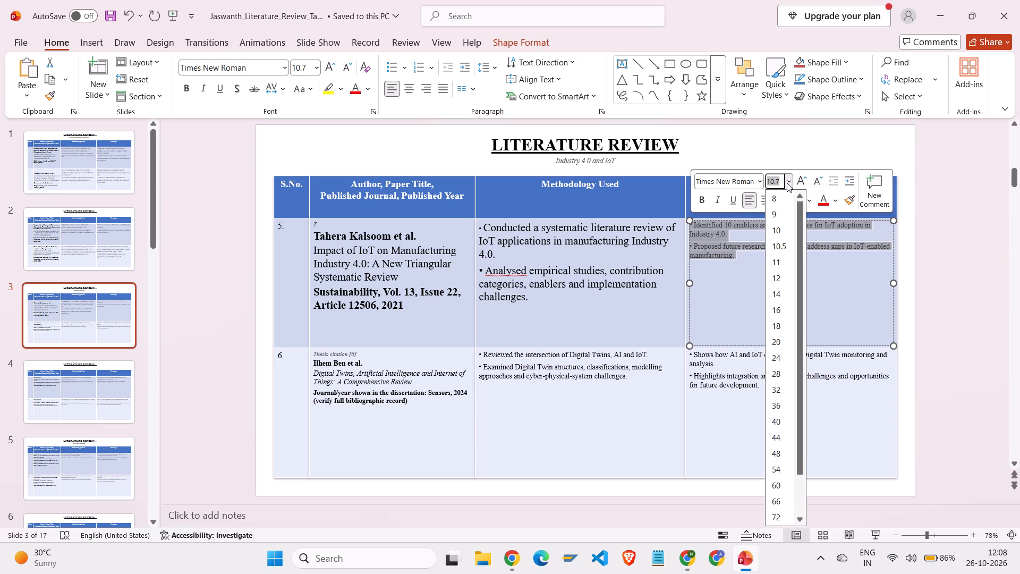
{"action": "left_click", "coordinate": [777, 314]}
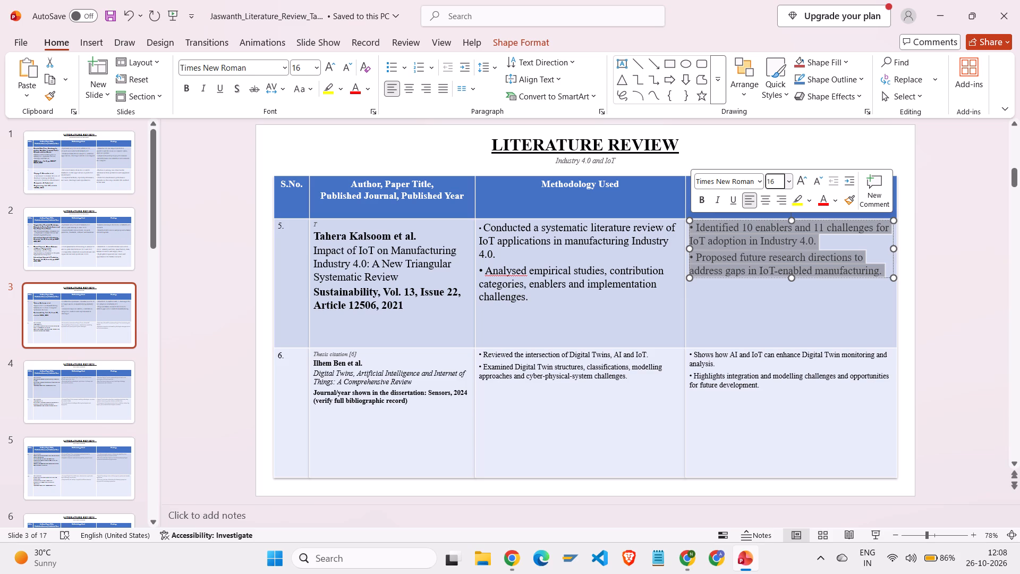
Set all the citation, author, paper title and journal text of entry 6 to 16 pt.
{"action": "left_click_drag", "start_coordinate": [411, 401], "coordinate": [318, 354]}
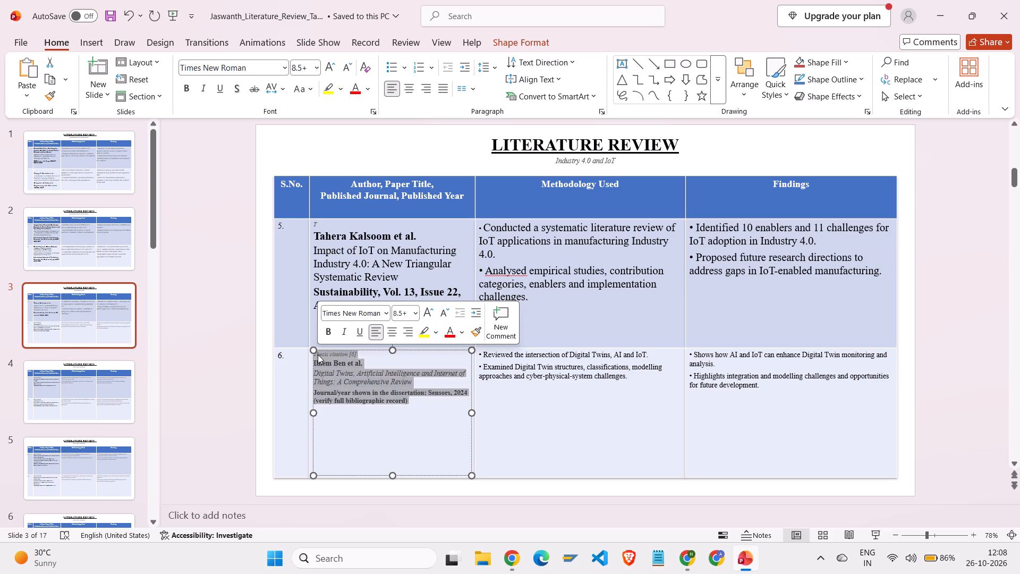
{"action": "left_click", "coordinate": [414, 315]}
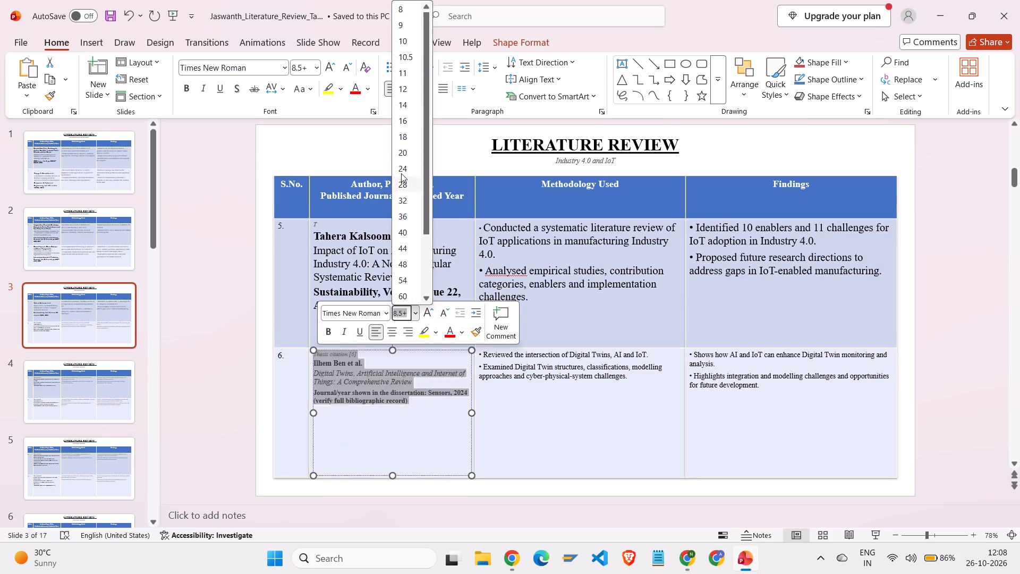
{"action": "left_click", "coordinate": [398, 119]}
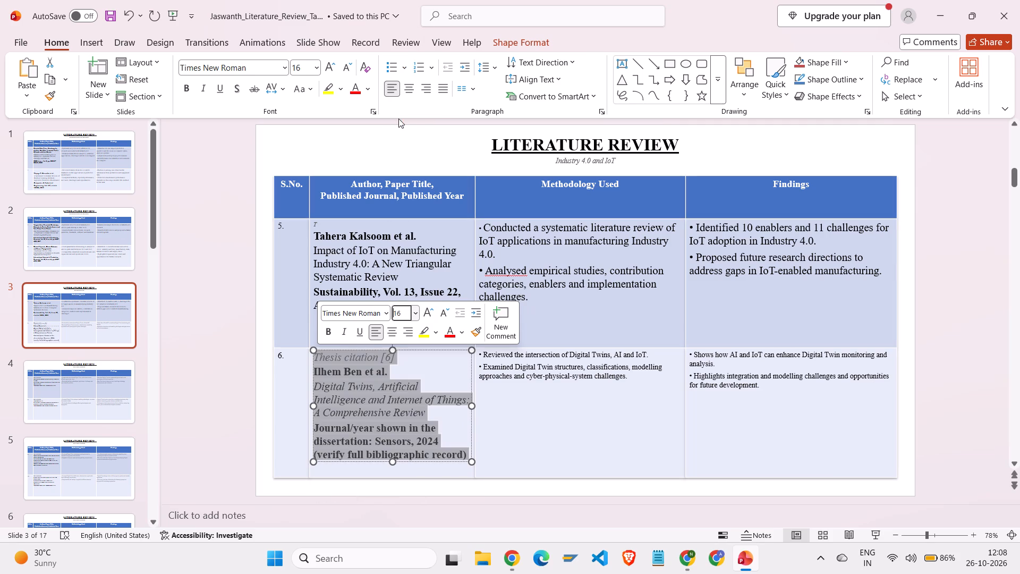
{"action": "left_click", "coordinate": [603, 438]}
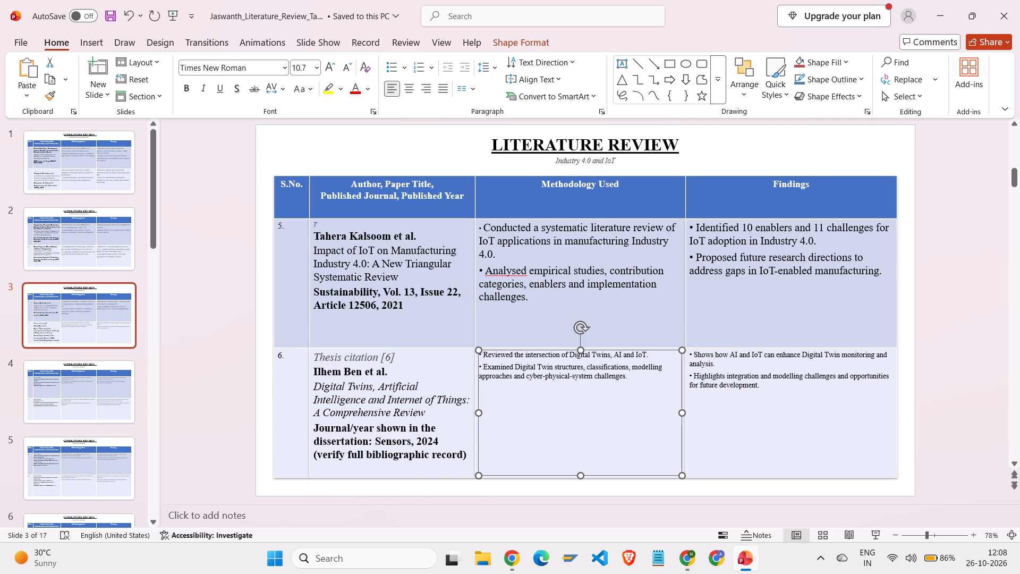
Remove the italics from entry 6's paper title and its "Thesis citation [6]" line.
{"action": "left_click_drag", "start_coordinate": [435, 417], "coordinate": [315, 391]}
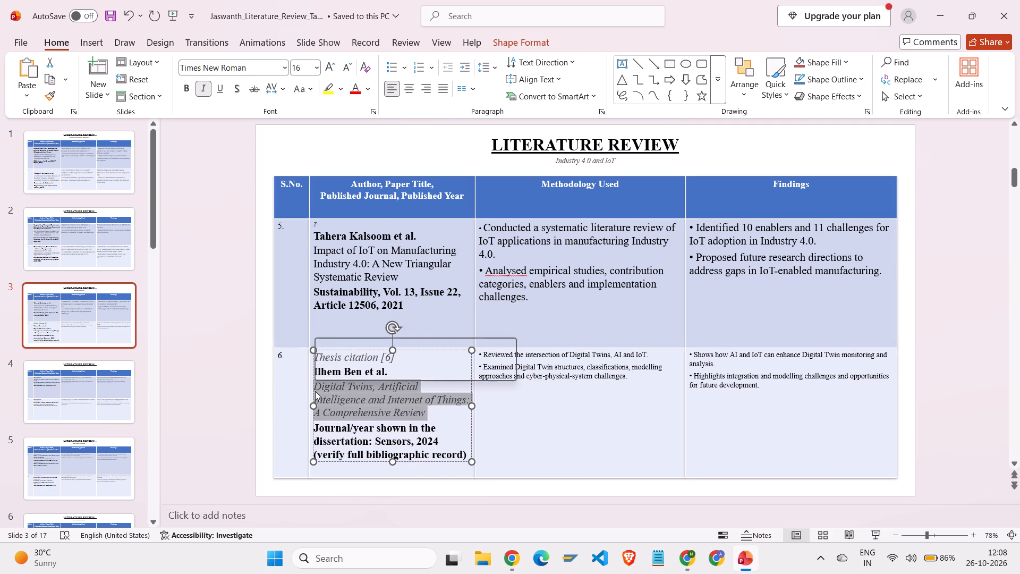
{"action": "left_click", "coordinate": [339, 365]}
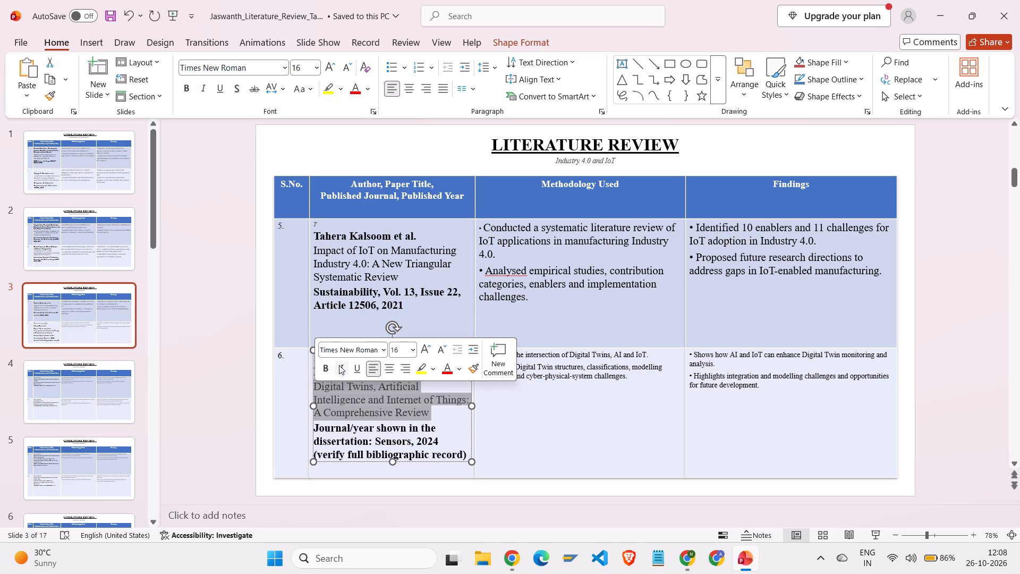
{"action": "left_click", "coordinate": [534, 432]}
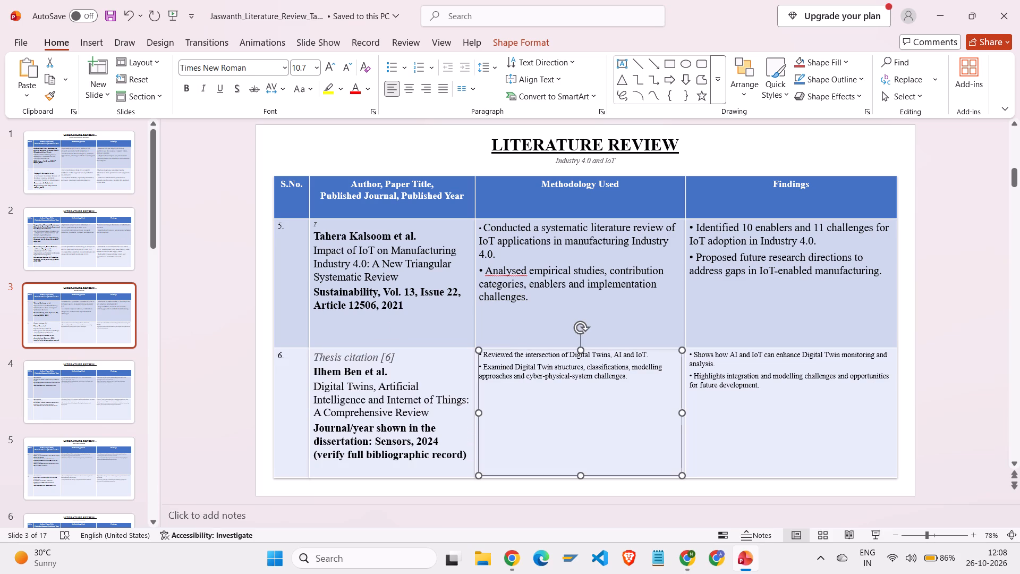
{"action": "left_click_drag", "start_coordinate": [410, 361], "coordinate": [325, 362]}
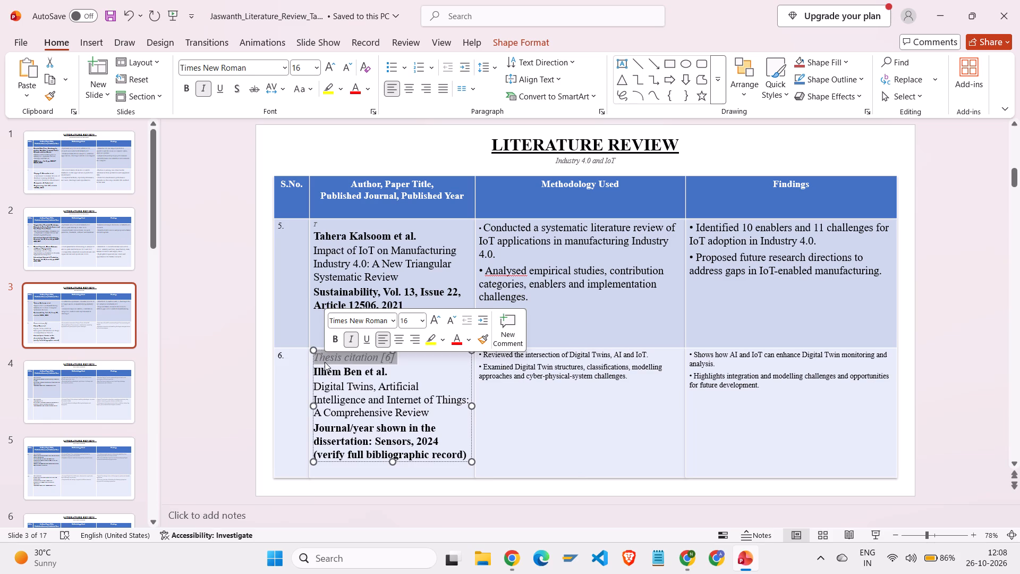
{"action": "left_click", "coordinate": [350, 342]}
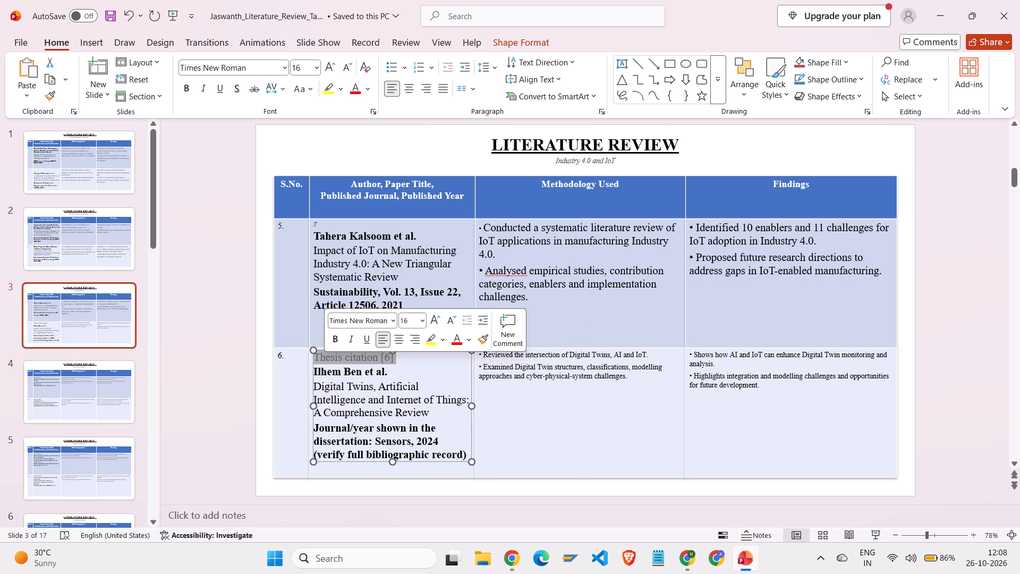
Set the Methodology Used text of entry 6 to 16 pt, keeping its text box within the table cell.
{"action": "left_click_drag", "start_coordinate": [549, 446], "coordinate": [540, 467]}
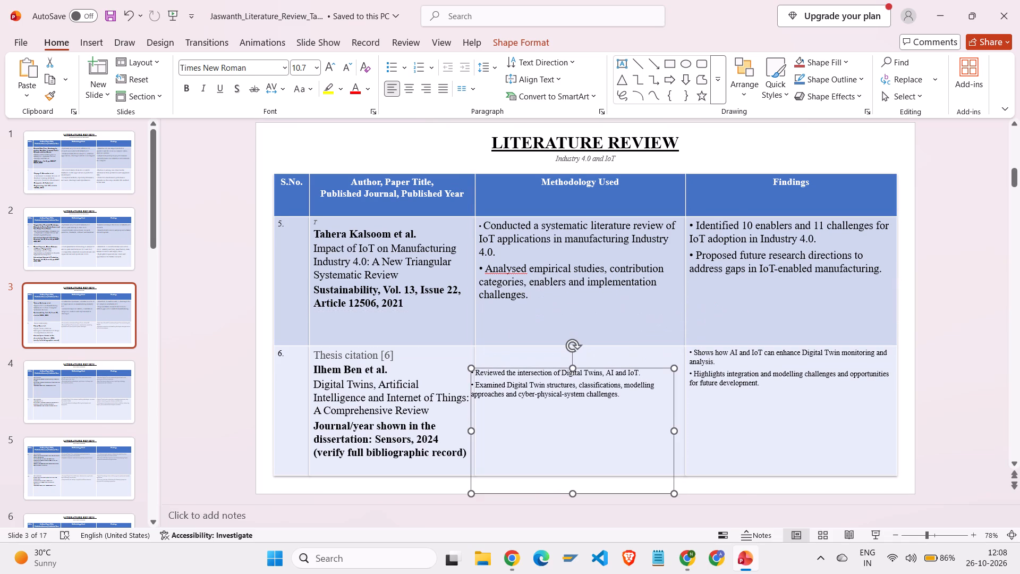
{"action": "left_click_drag", "start_coordinate": [577, 444], "coordinate": [583, 426]}
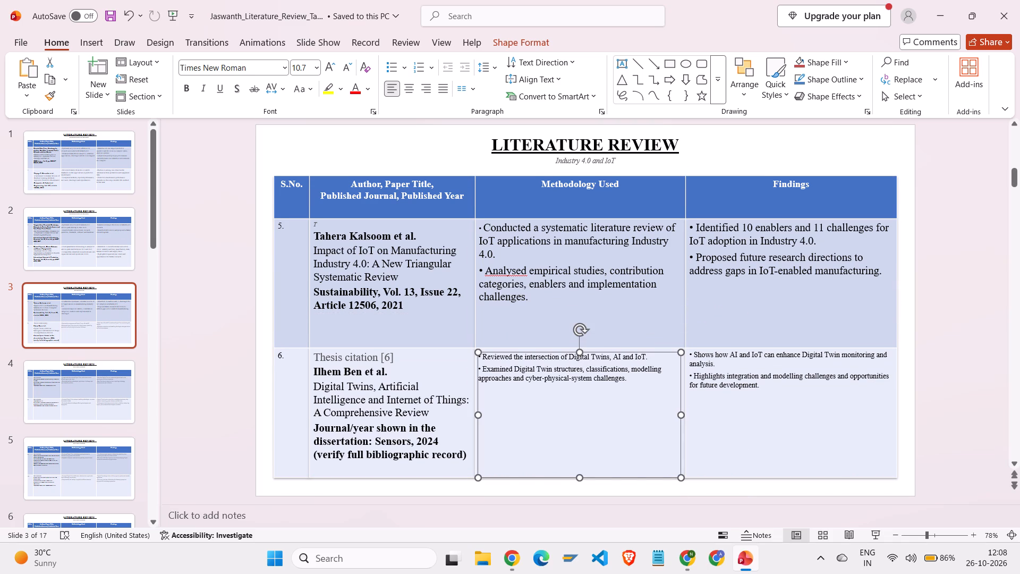
{"action": "left_click_drag", "start_coordinate": [637, 380], "coordinate": [483, 356]}
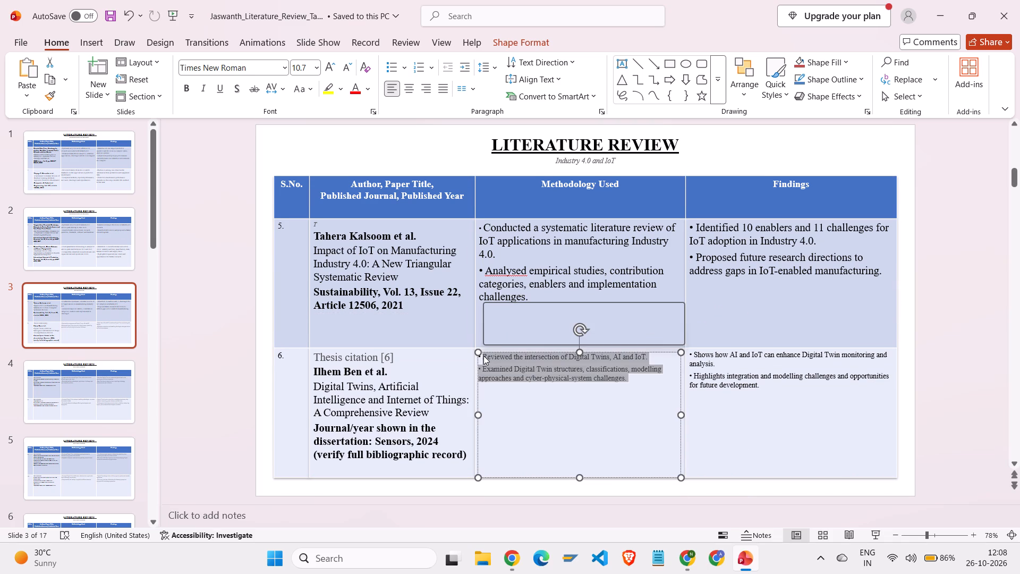
{"action": "left_click", "coordinate": [578, 314]}
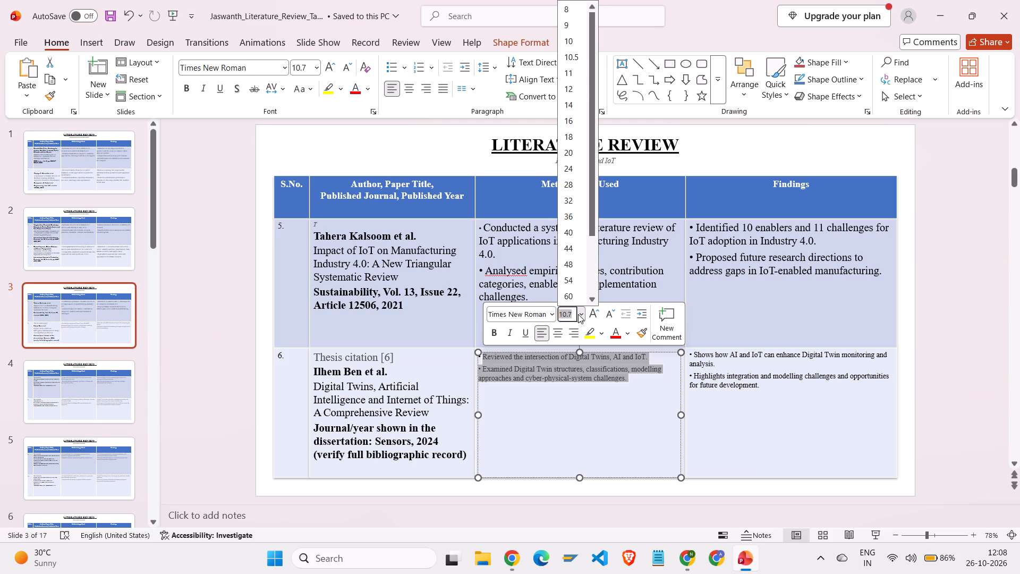
{"action": "left_click", "coordinate": [571, 120]}
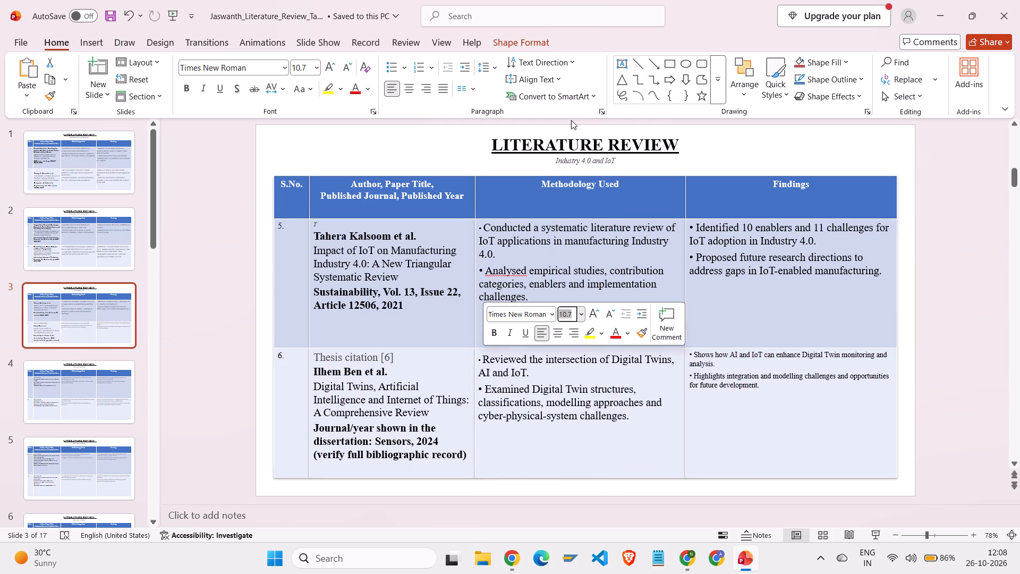
Set the Findings text of entry 6 to 16 pt.
{"action": "left_click", "coordinate": [788, 390]}
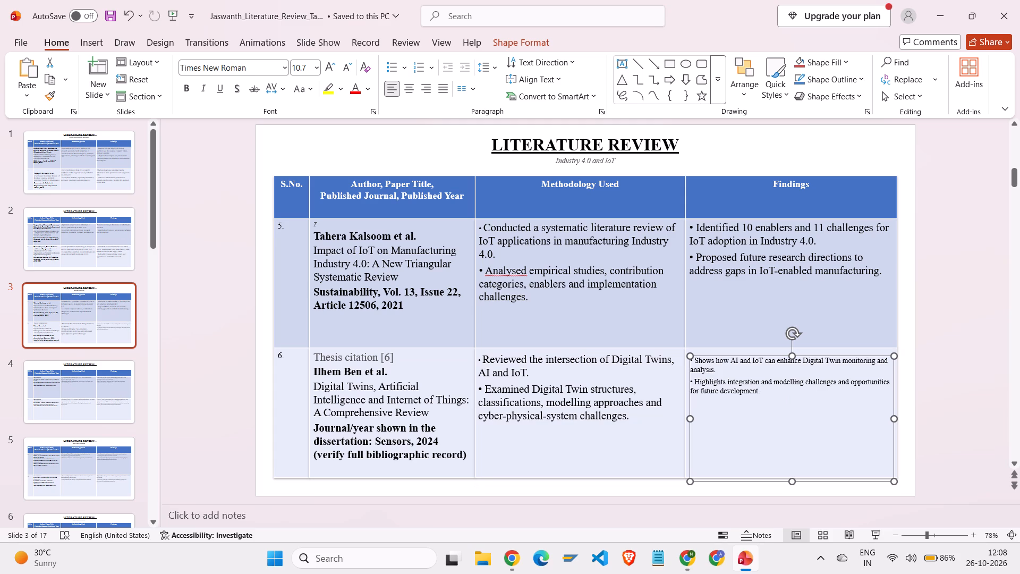
{"action": "left_click_drag", "start_coordinate": [771, 390], "coordinate": [699, 357]}
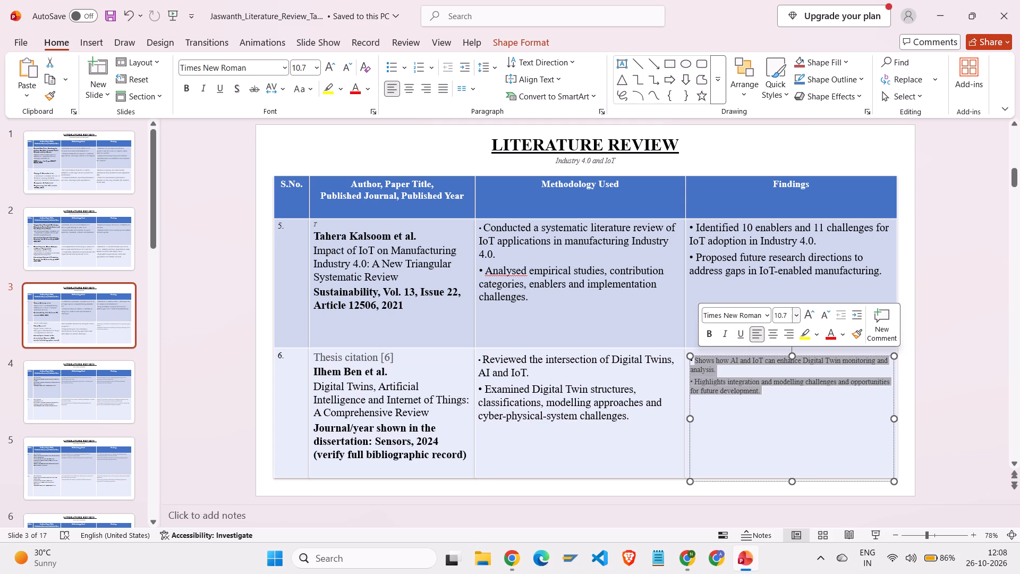
{"action": "left_click", "coordinate": [795, 316]}
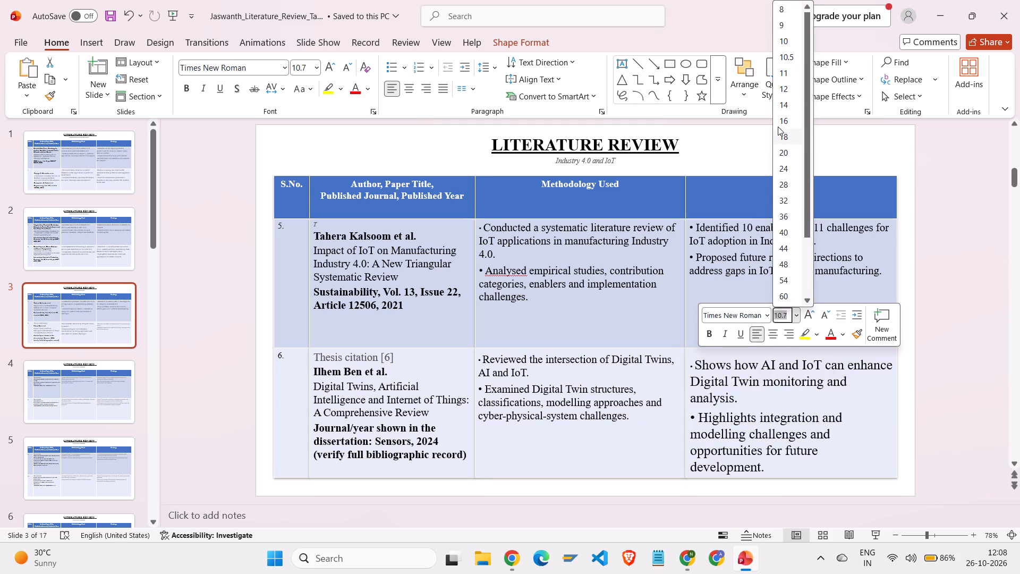
{"action": "left_click", "coordinate": [778, 121]}
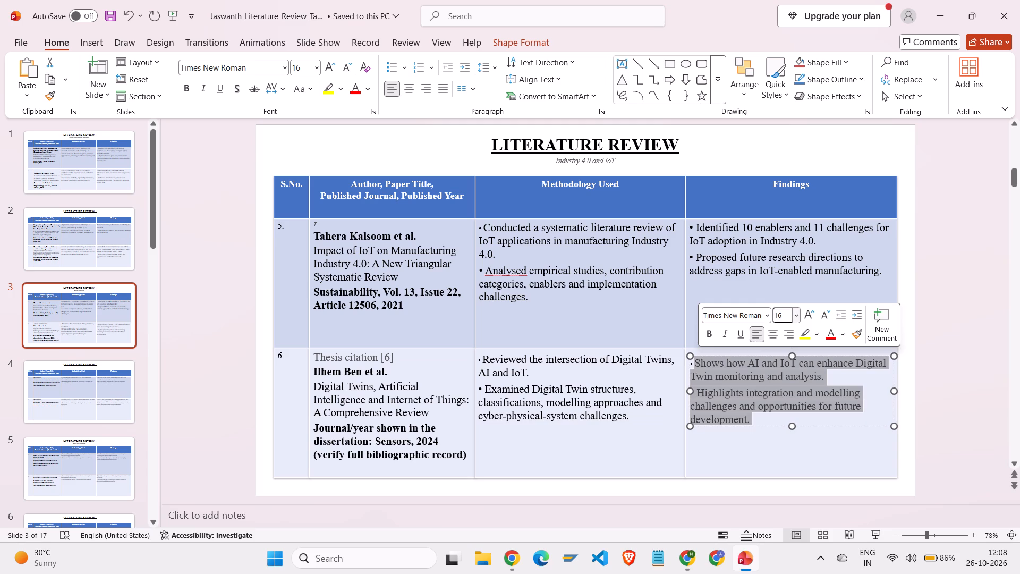
{"action": "left_click", "coordinate": [754, 440]}
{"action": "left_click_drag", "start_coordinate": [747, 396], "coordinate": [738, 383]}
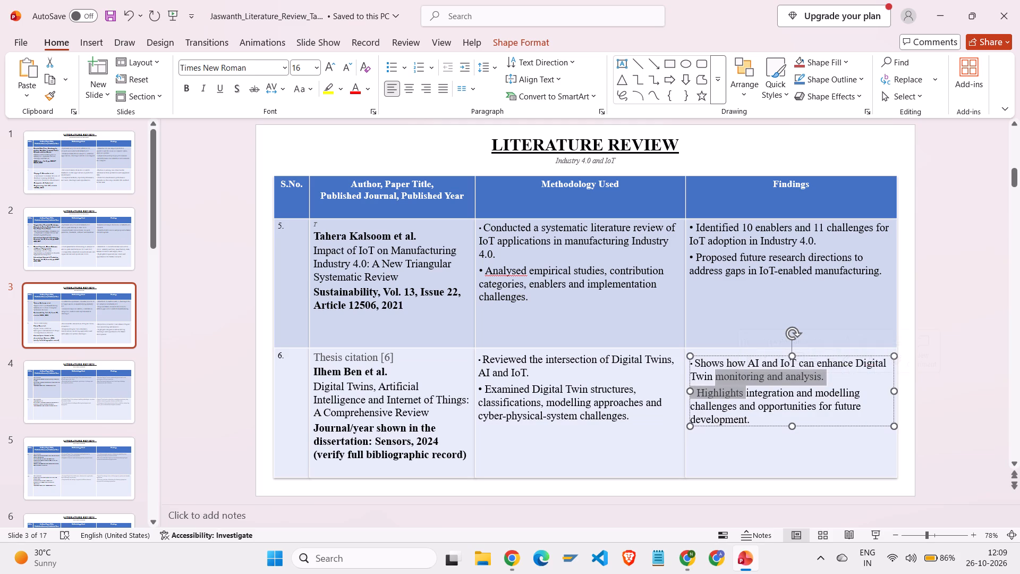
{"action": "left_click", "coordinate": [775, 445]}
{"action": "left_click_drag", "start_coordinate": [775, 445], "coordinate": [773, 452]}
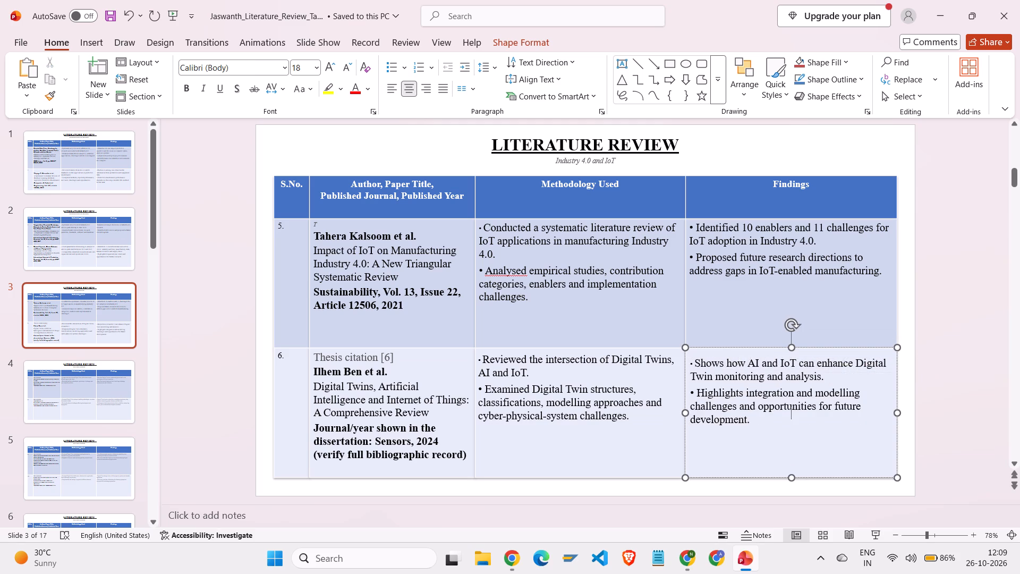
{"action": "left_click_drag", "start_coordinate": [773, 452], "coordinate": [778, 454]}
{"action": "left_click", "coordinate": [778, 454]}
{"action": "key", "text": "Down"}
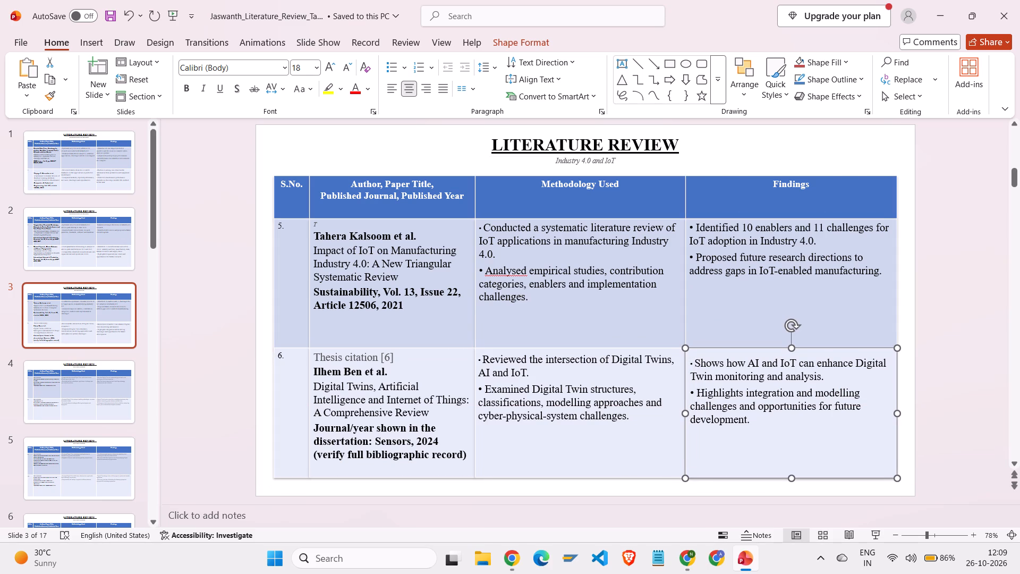
On slide 4, set all the citation, author, paper title and journal text of entry 7 to 16 pt.
{"action": "left_click", "coordinate": [979, 276]}
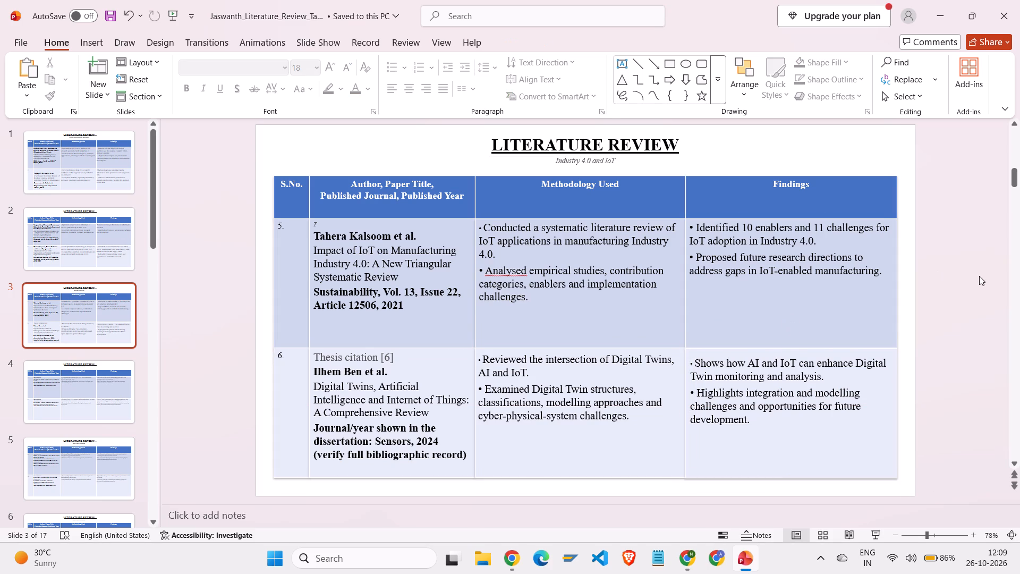
{"action": "key", "text": "Down"}
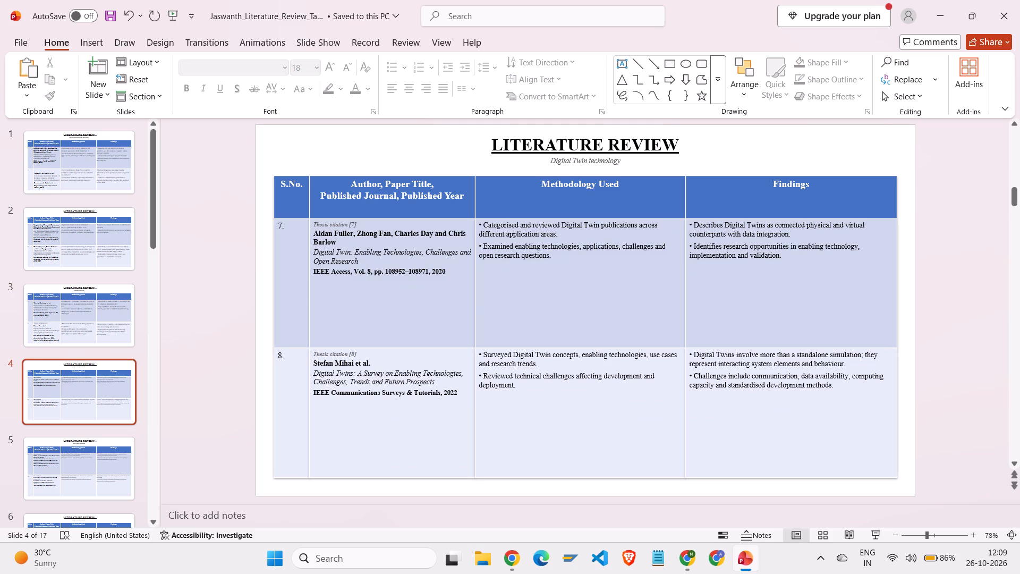
{"action": "left_click_drag", "start_coordinate": [452, 274], "coordinate": [314, 227]}
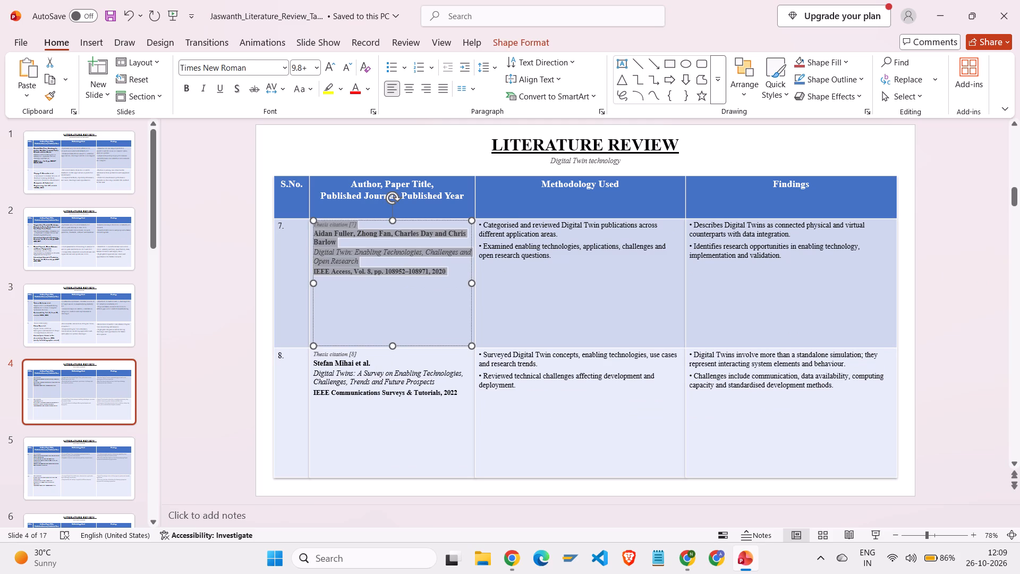
{"action": "left_click_drag", "start_coordinate": [314, 227], "coordinate": [313, 226]}
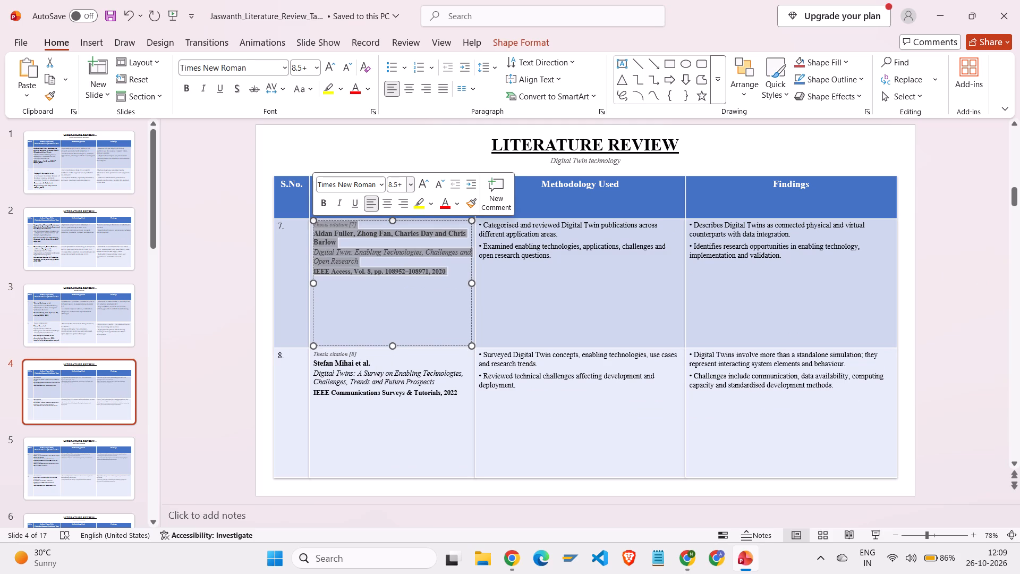
{"action": "left_click", "coordinate": [407, 187]}
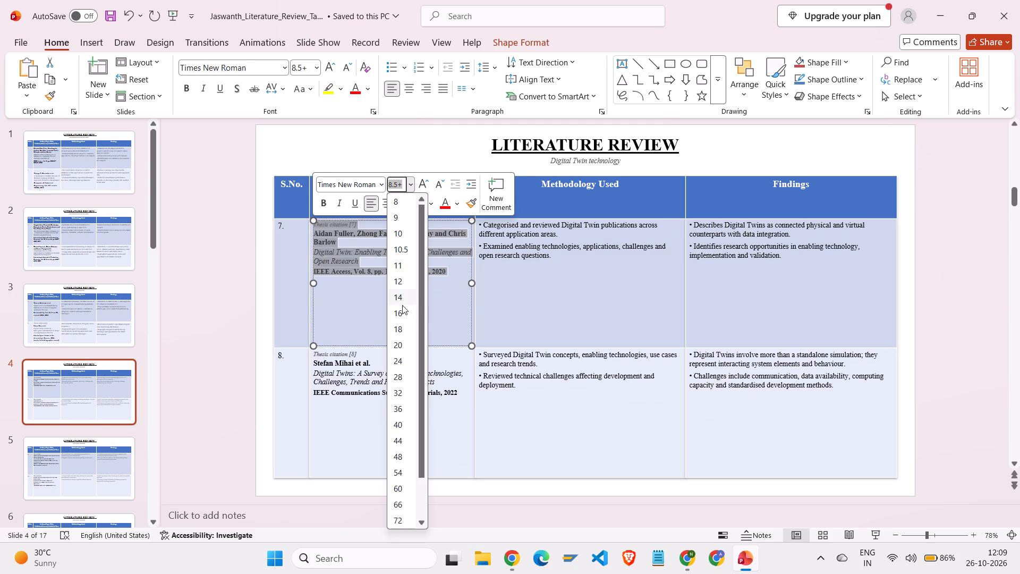
{"action": "left_click", "coordinate": [402, 311]}
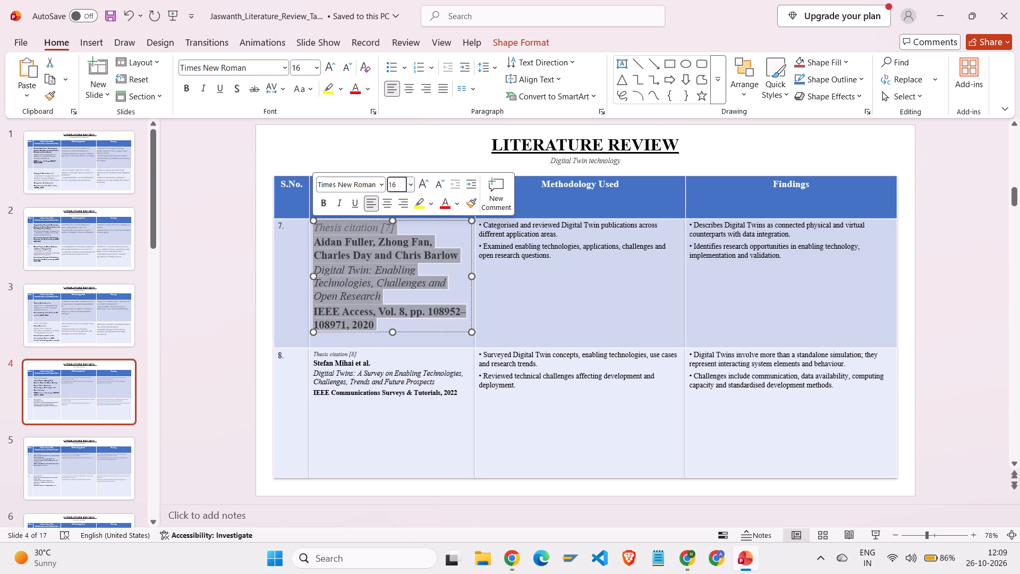
Set the Methodology Used text of entry 7 to 16 pt.
{"action": "left_click", "coordinate": [602, 269]}
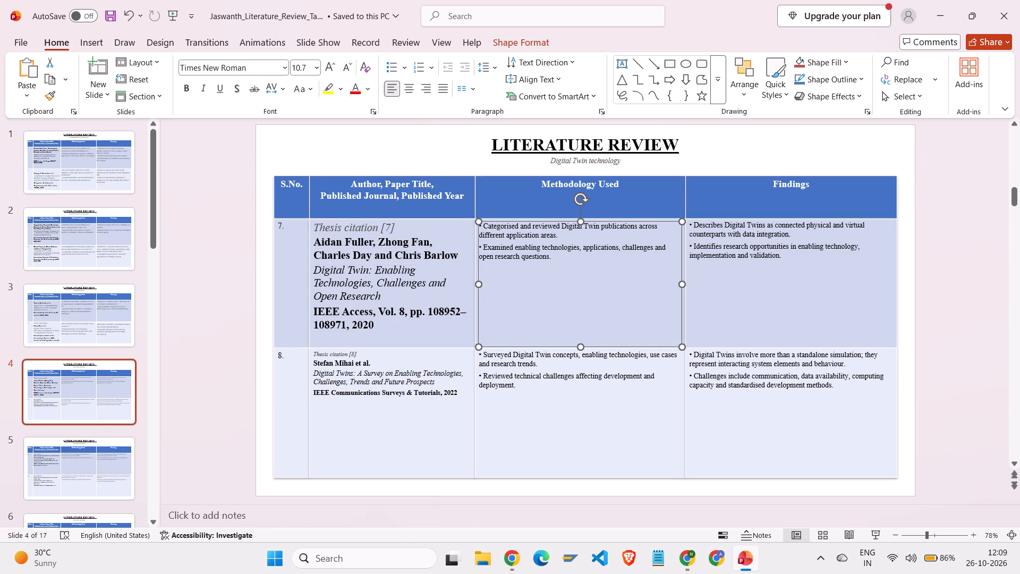
{"action": "left_click", "coordinate": [606, 270]}
{"action": "left_click_drag", "start_coordinate": [554, 258], "coordinate": [512, 236]}
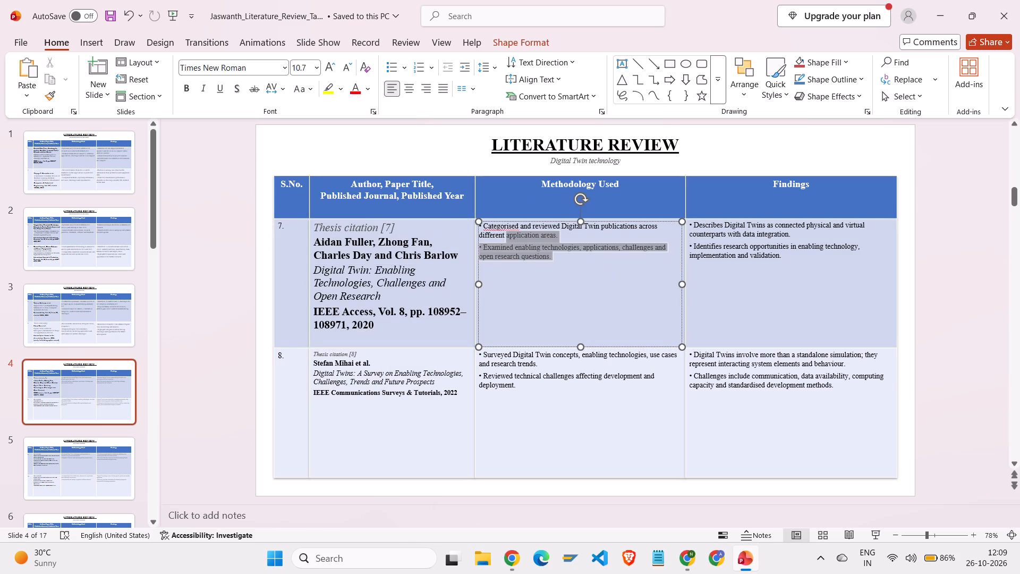
{"action": "left_click_drag", "start_coordinate": [512, 236], "coordinate": [478, 224]}
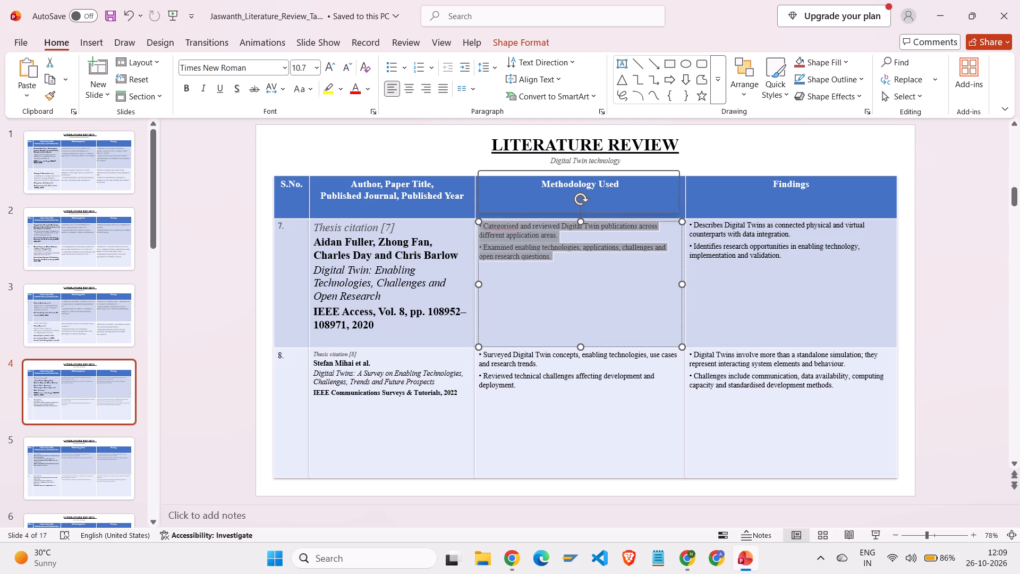
{"action": "left_click", "coordinate": [574, 178]}
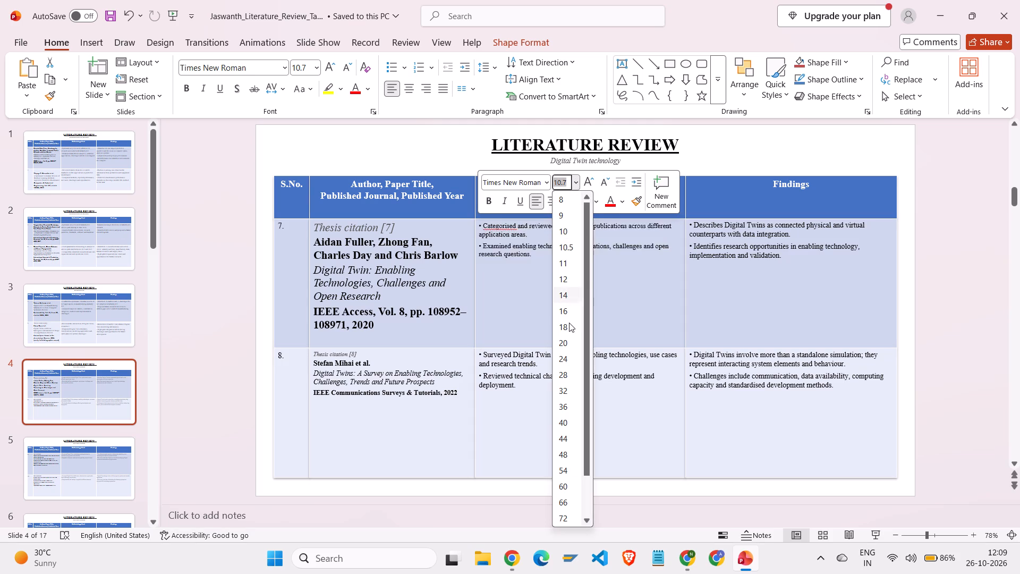
{"action": "left_click", "coordinate": [565, 314]}
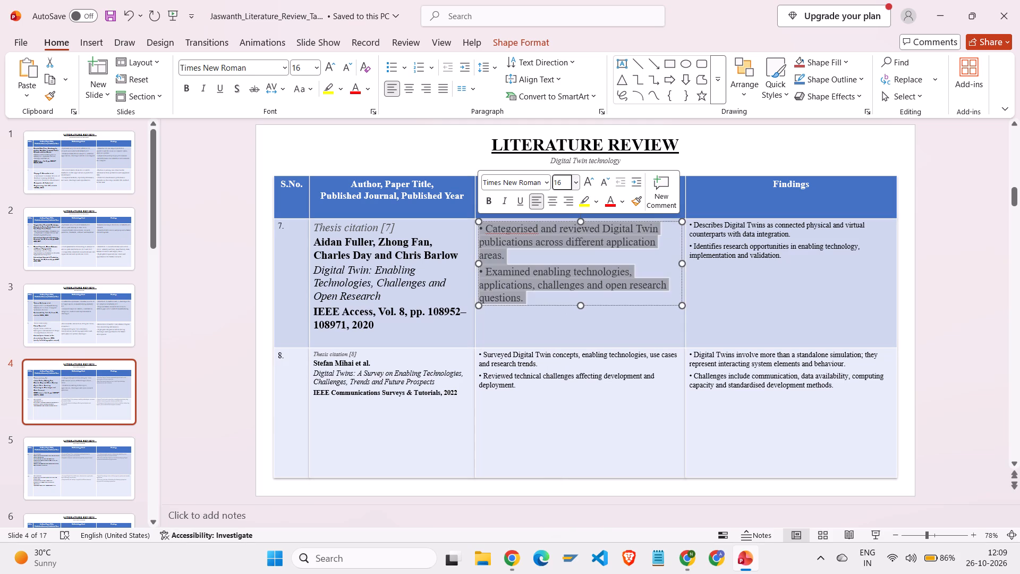
Set the Findings text of entry 7 to 16 pt.
{"action": "left_click", "coordinate": [794, 259]}
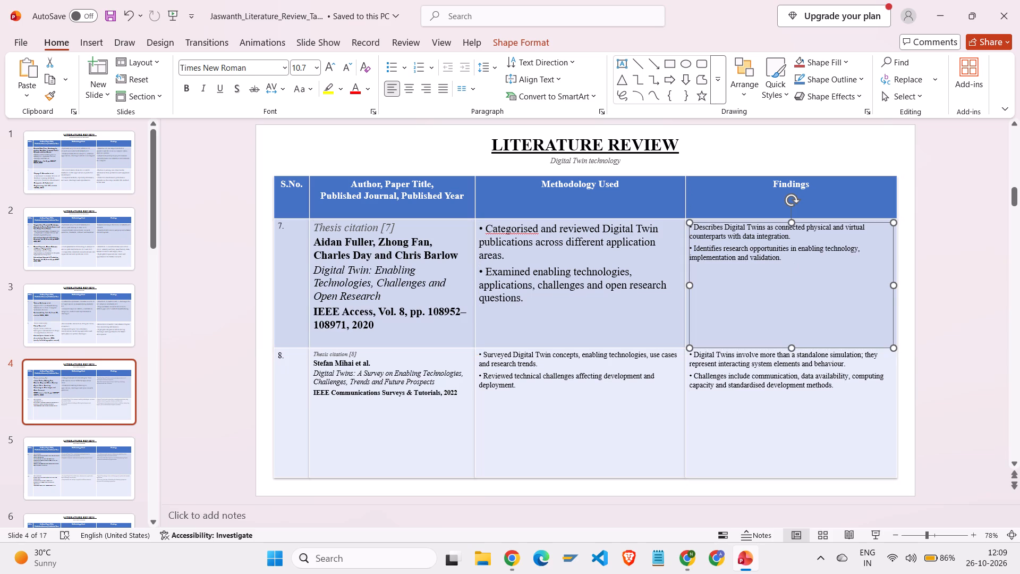
{"action": "left_click_drag", "start_coordinate": [784, 254], "coordinate": [699, 226]}
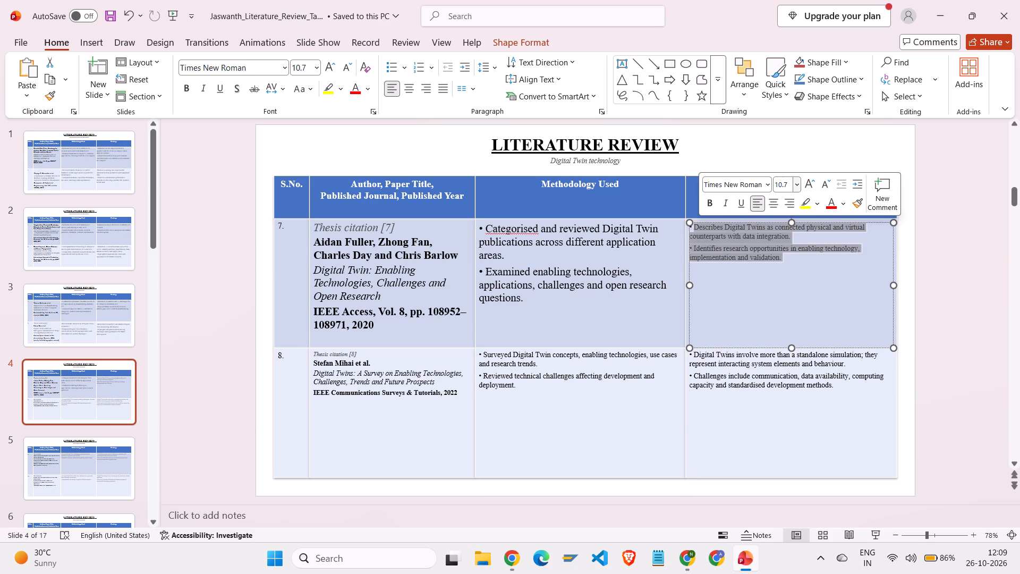
{"action": "left_click", "coordinate": [797, 184]}
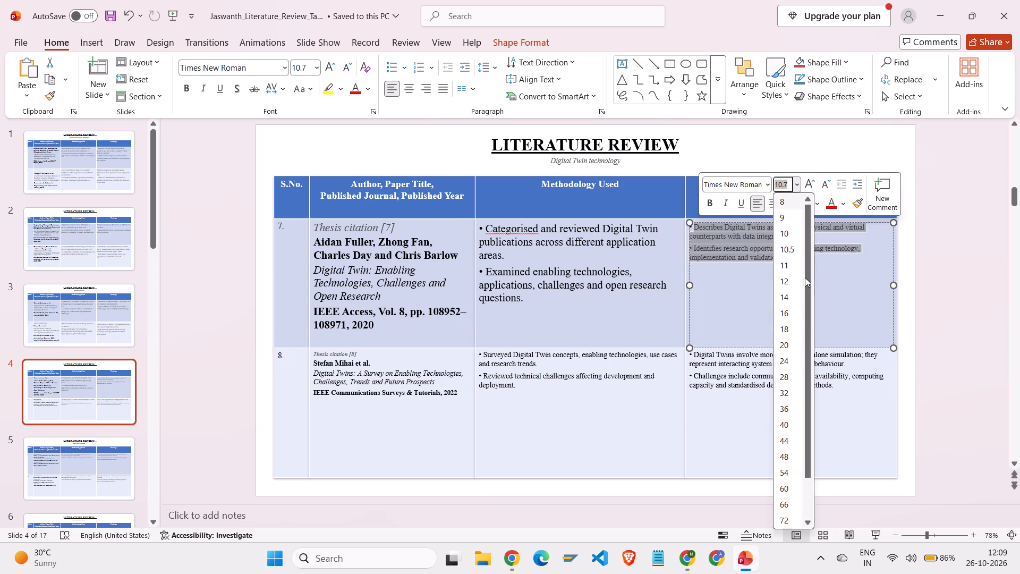
{"action": "left_click", "coordinate": [780, 313]}
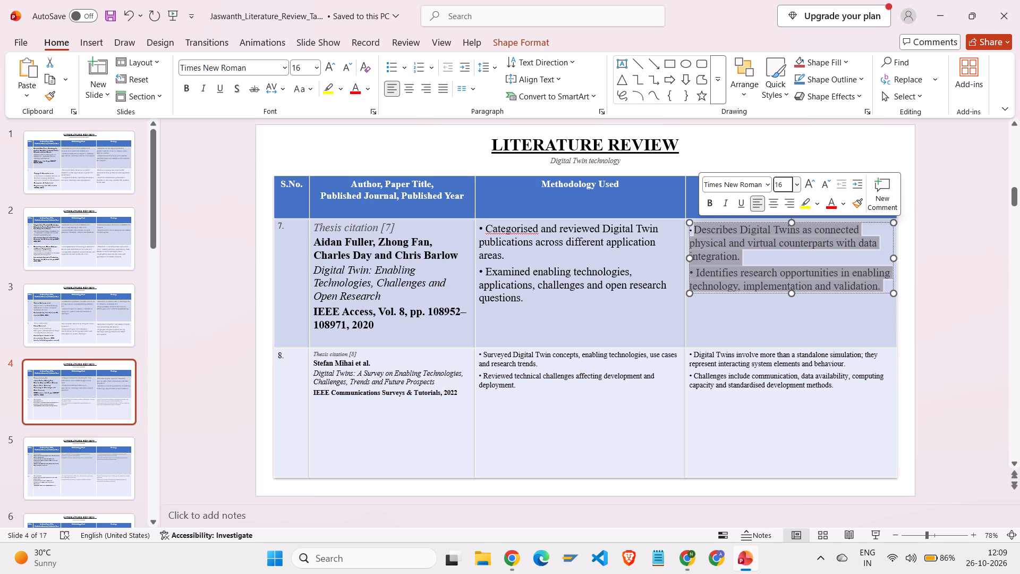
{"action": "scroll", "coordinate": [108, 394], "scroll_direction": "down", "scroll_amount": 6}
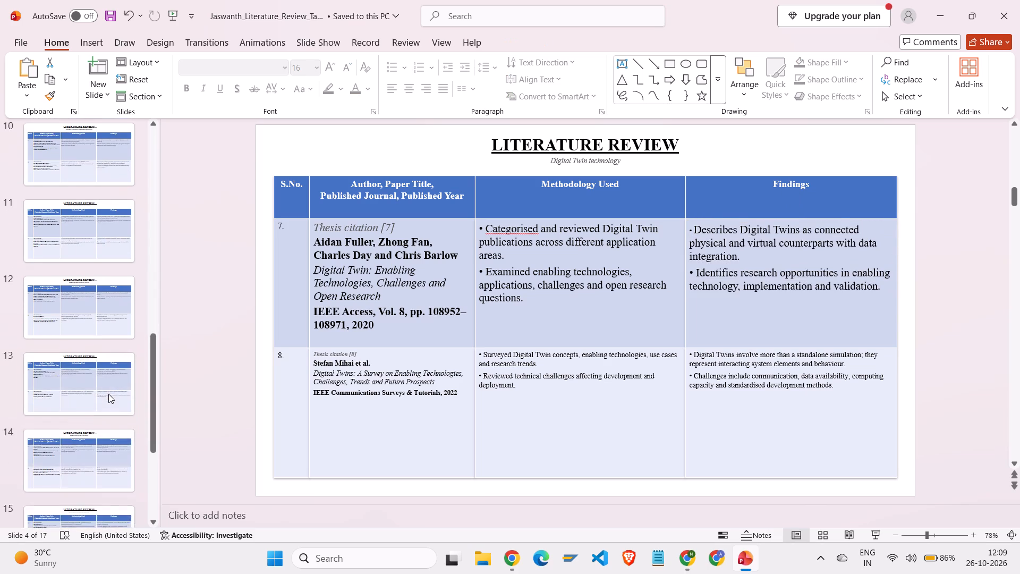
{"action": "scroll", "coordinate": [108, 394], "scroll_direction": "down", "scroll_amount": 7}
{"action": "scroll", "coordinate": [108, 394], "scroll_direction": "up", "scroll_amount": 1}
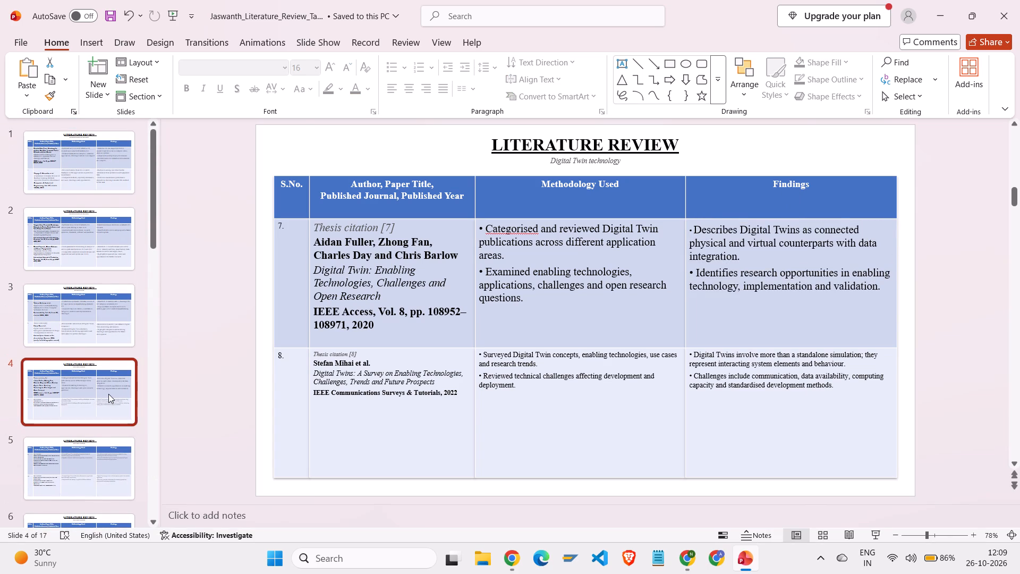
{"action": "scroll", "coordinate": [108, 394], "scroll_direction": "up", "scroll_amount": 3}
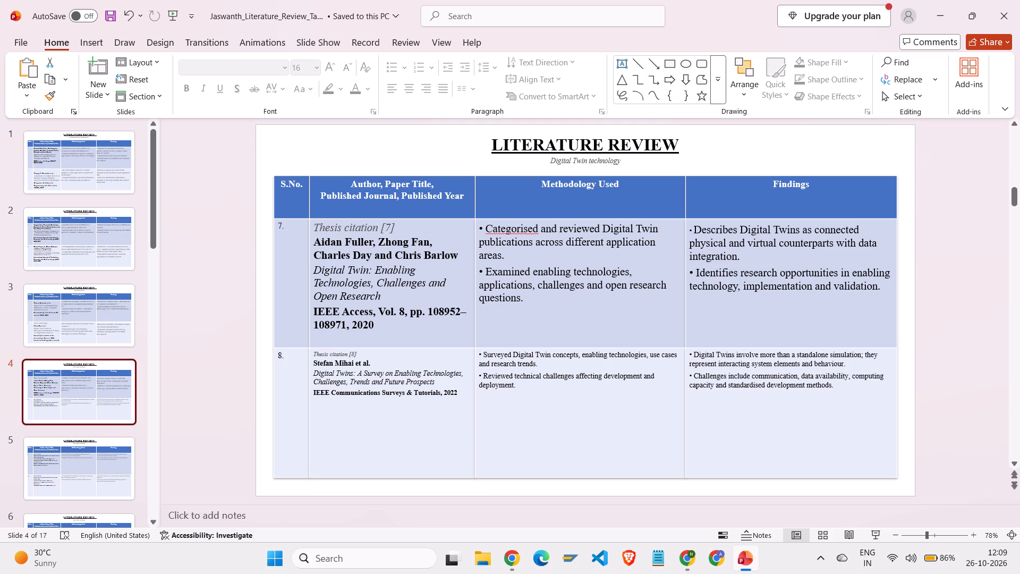
Set all the citation, author, paper title and journal text of entry 8 to 16 pt.
{"action": "left_click_drag", "start_coordinate": [461, 392], "coordinate": [453, 390]}
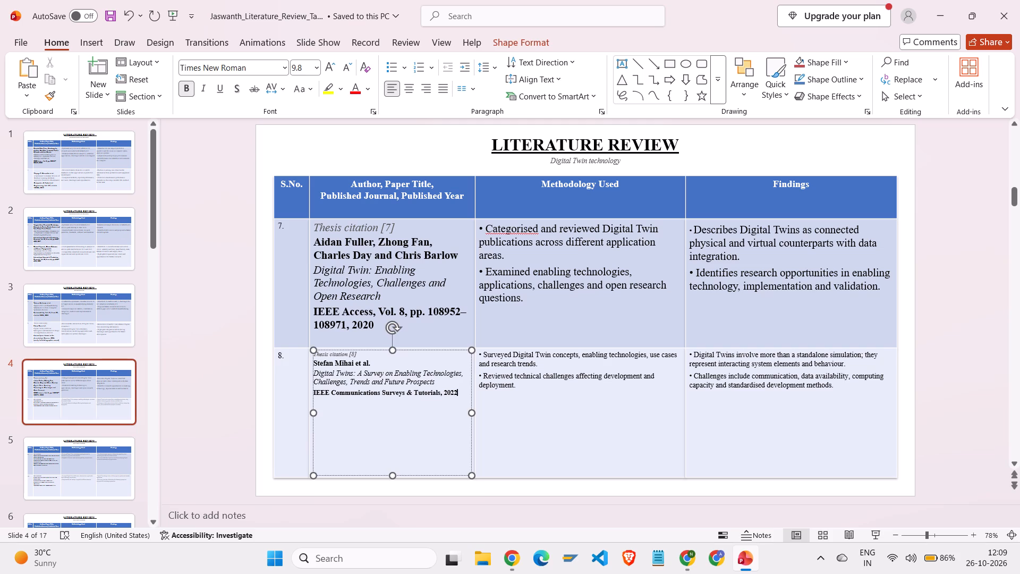
{"action": "left_click_drag", "start_coordinate": [453, 390], "coordinate": [313, 352]}
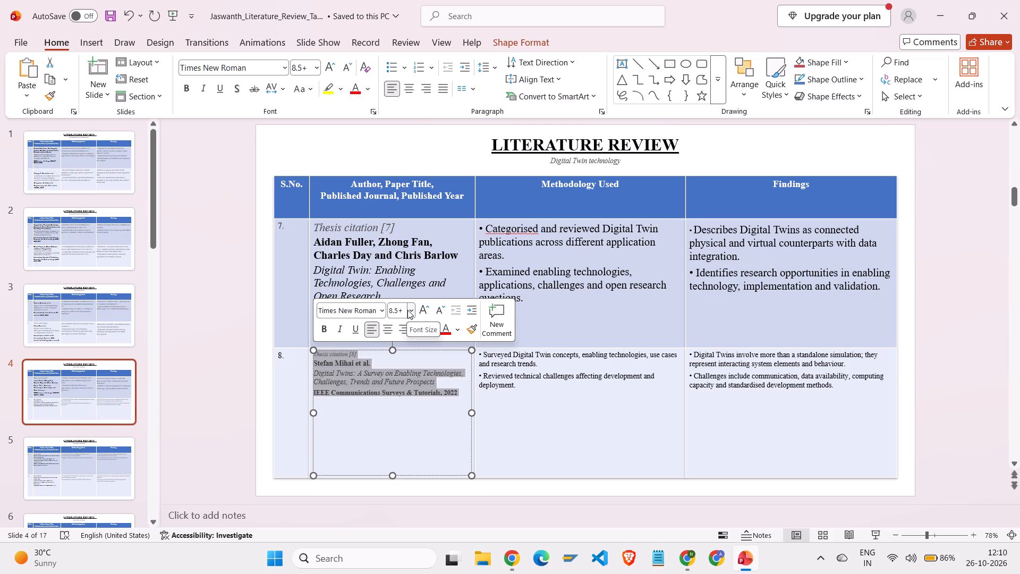
{"action": "left_click", "coordinate": [407, 310]}
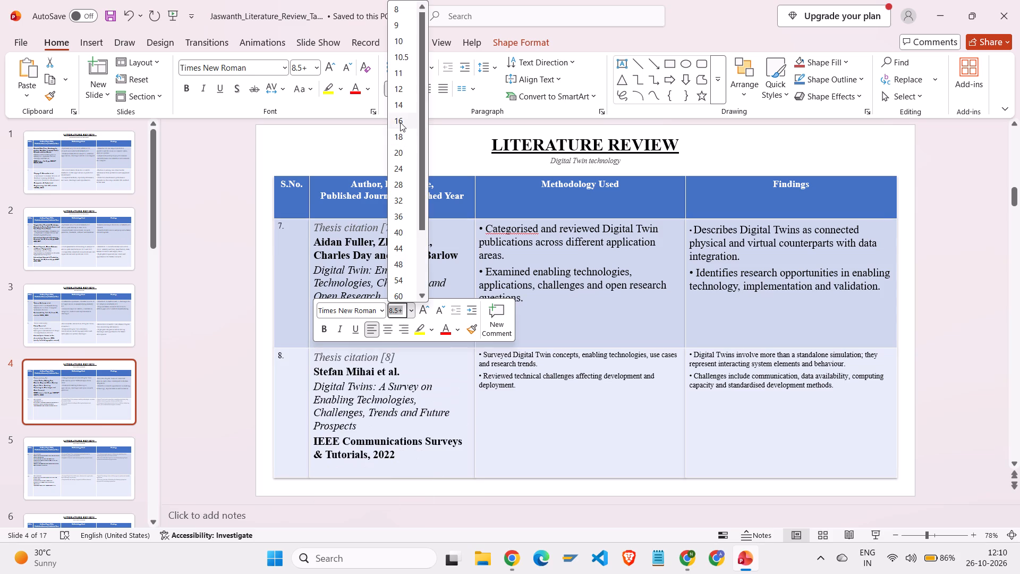
{"action": "left_click", "coordinate": [400, 122]}
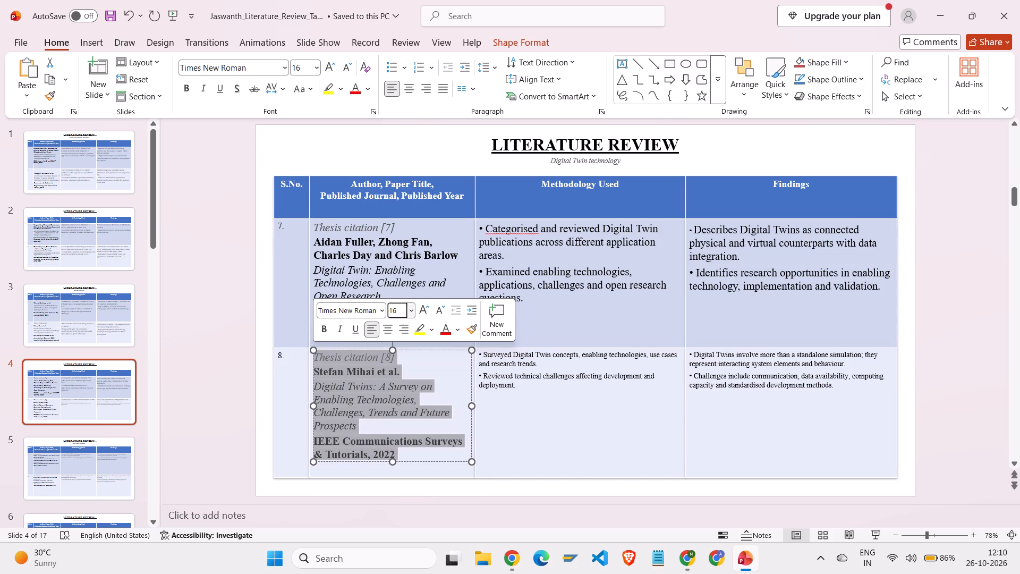
Set the Methodology Used text of entry 8 to 16 pt.
{"action": "left_click_drag", "start_coordinate": [522, 385], "coordinate": [479, 342]}
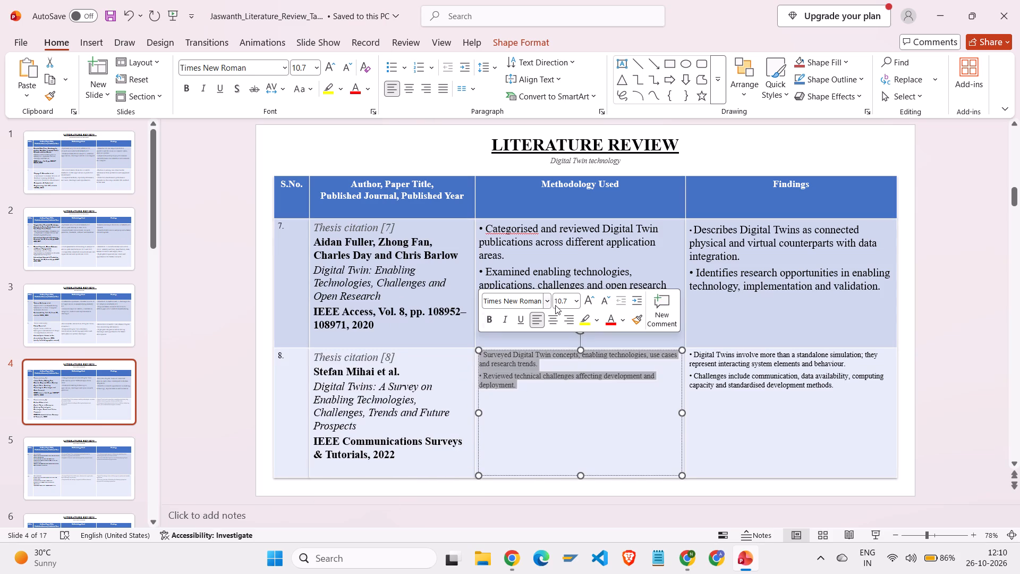
{"action": "left_click", "coordinate": [579, 299]}
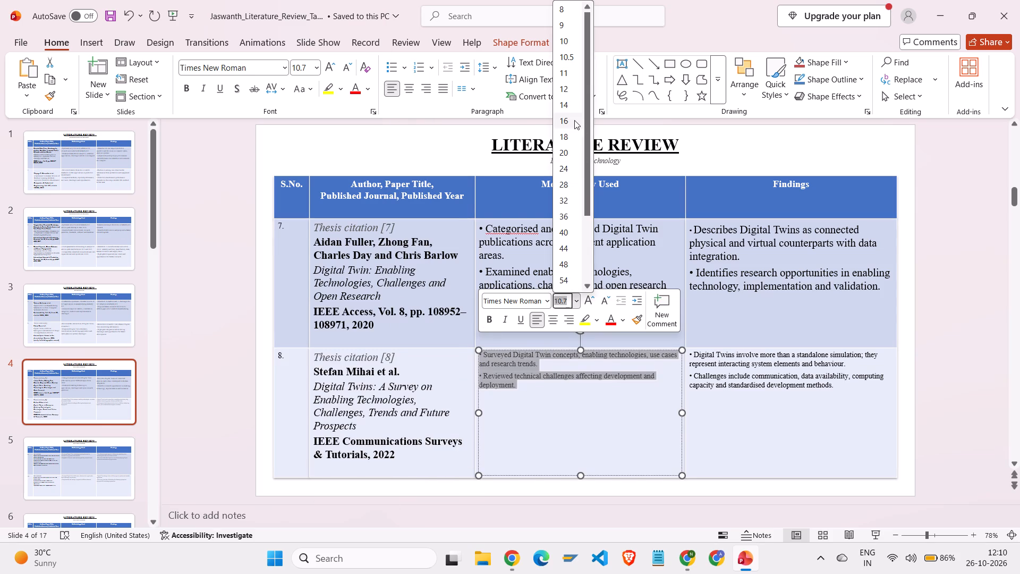
{"action": "left_click", "coordinate": [573, 120]}
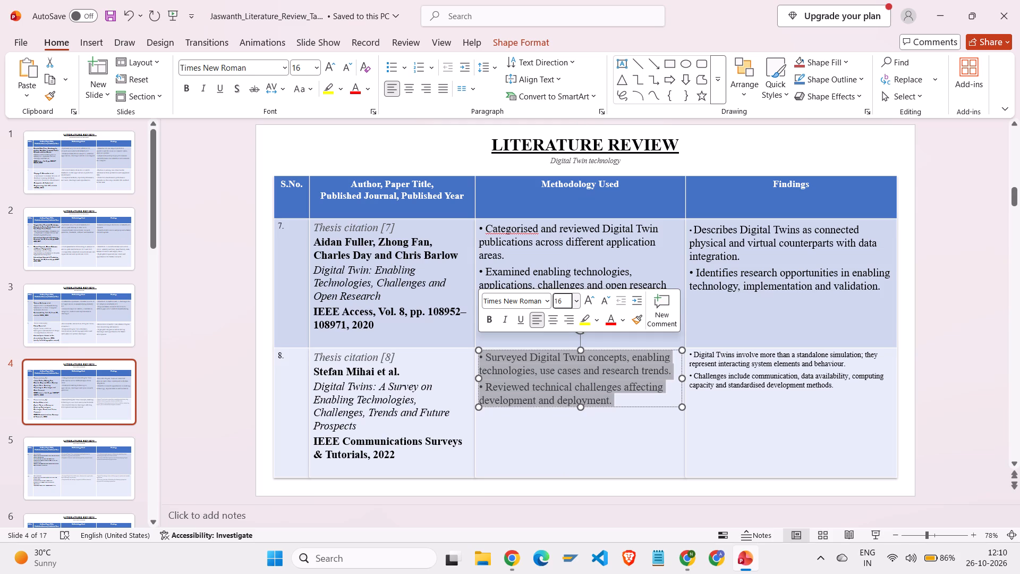
Set the Findings text of entry 8 to 16 pt.
{"action": "left_click_drag", "start_coordinate": [843, 387], "coordinate": [715, 350]}
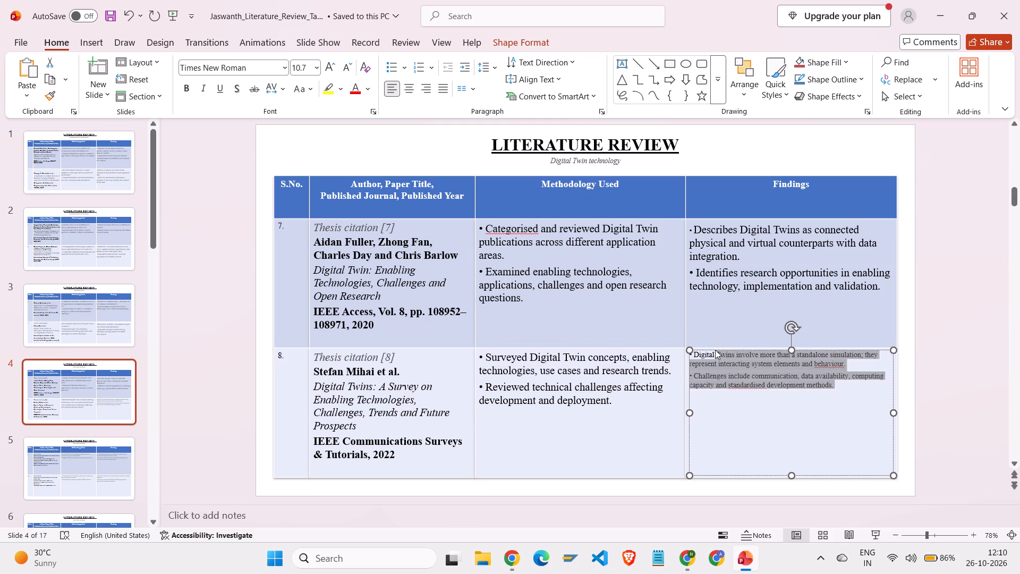
{"action": "left_click_drag", "start_coordinate": [715, 350], "coordinate": [686, 349]}
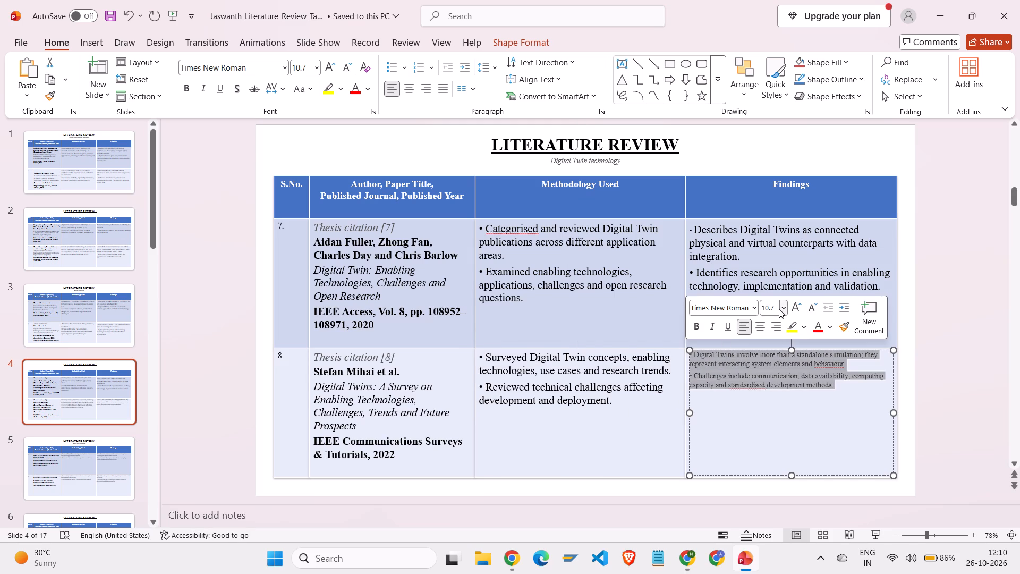
{"action": "left_click", "coordinate": [779, 309]}
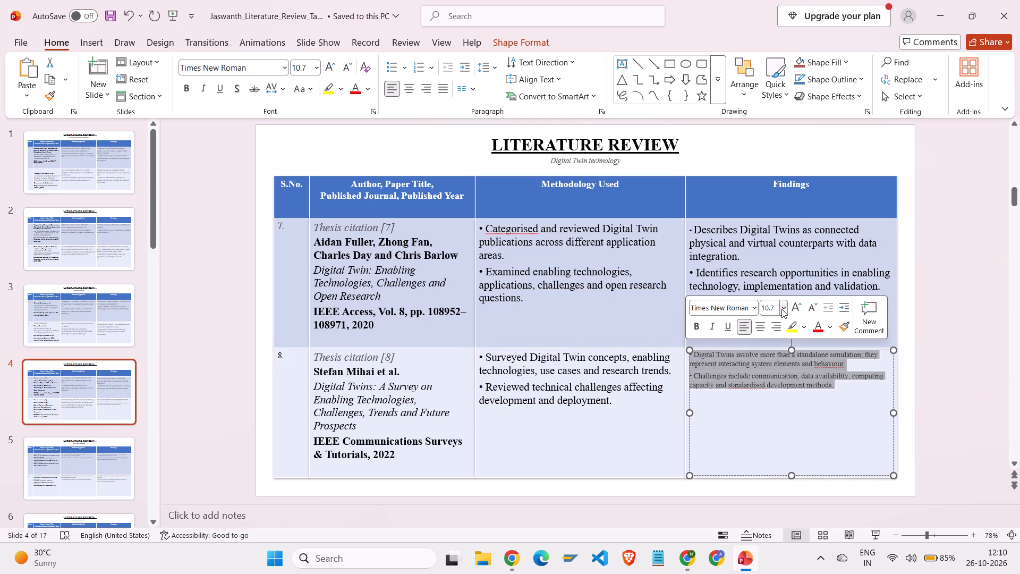
{"action": "left_click", "coordinate": [781, 309]}
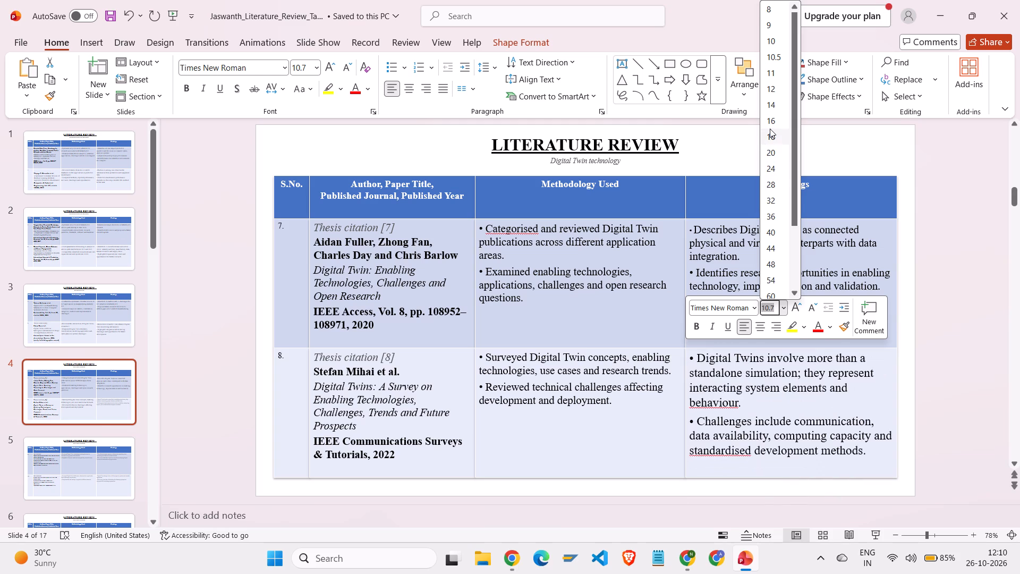
{"action": "left_click", "coordinate": [770, 124]}
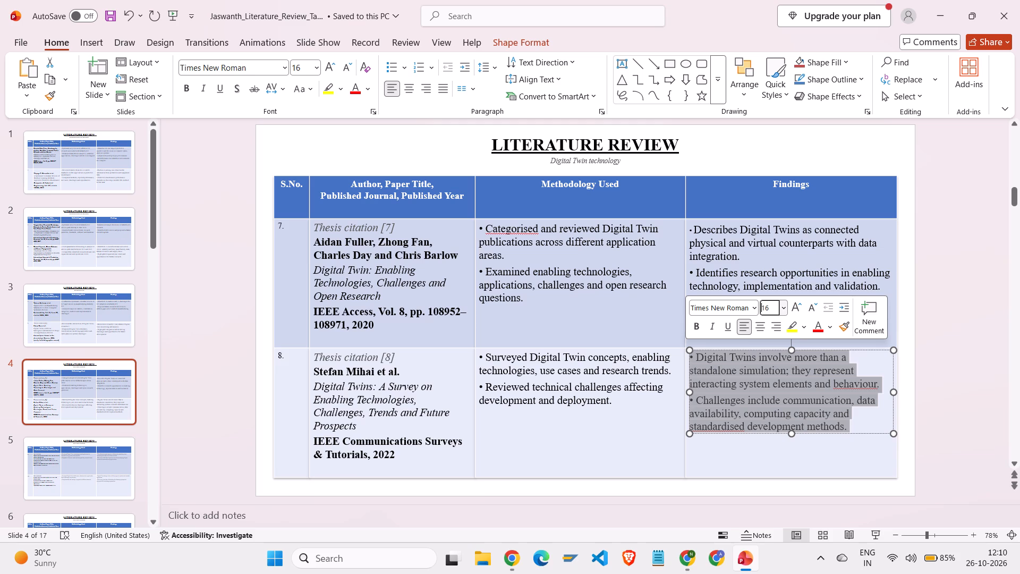
Check the formatting of slides 1 to 3, and on slide 4 remove the italics from entry 7's "Thesis citation [7]" line.
{"action": "left_click", "coordinate": [87, 152]}
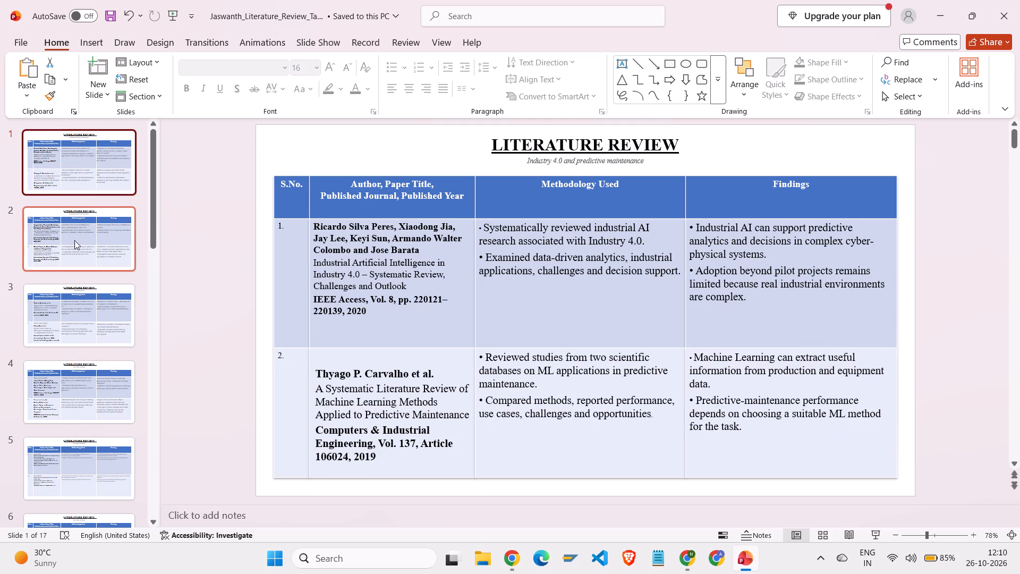
{"action": "left_click", "coordinate": [74, 240]}
{"action": "left_click", "coordinate": [66, 306]}
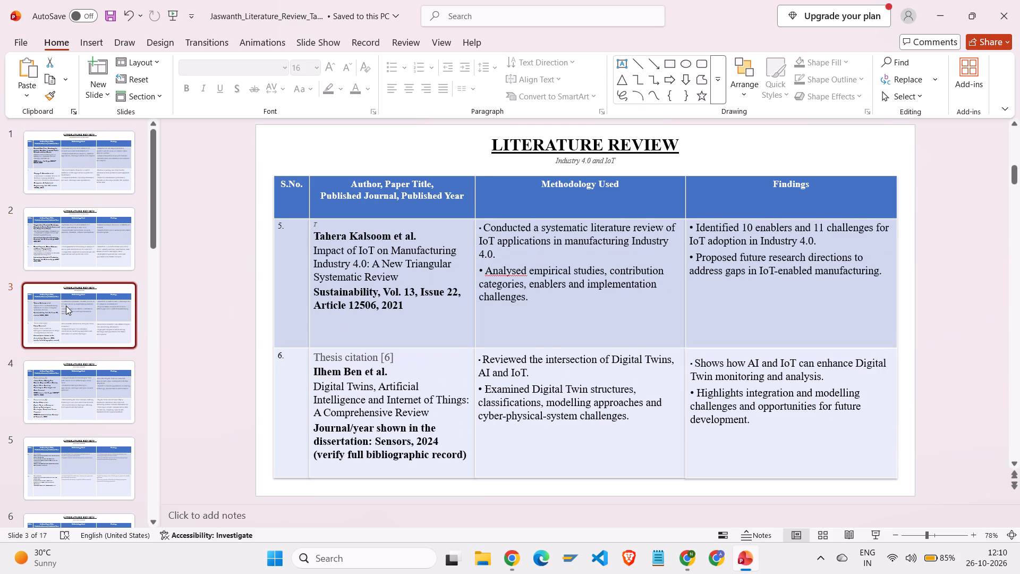
{"action": "left_click", "coordinate": [72, 385]}
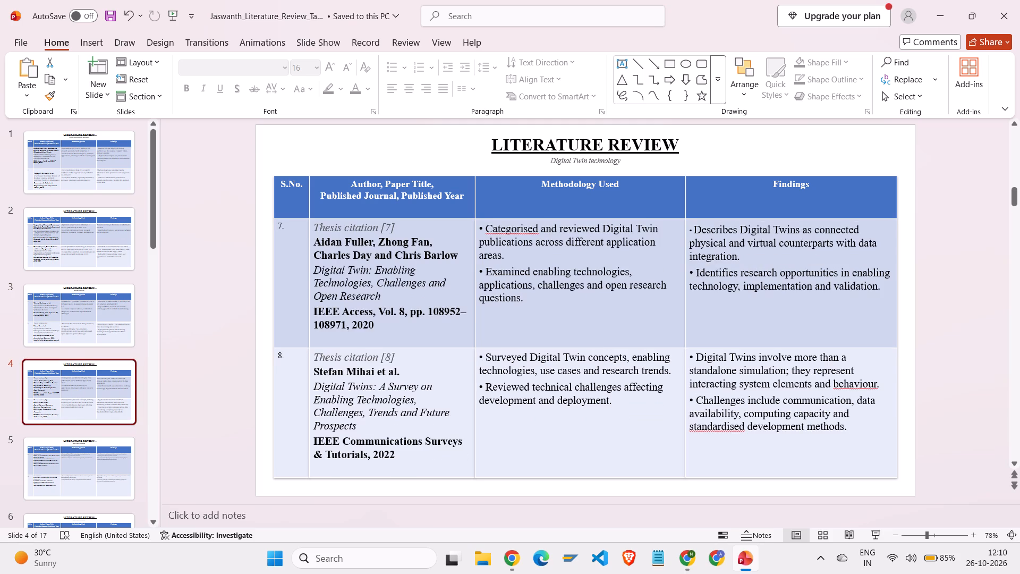
{"action": "left_click_drag", "start_coordinate": [405, 235], "coordinate": [354, 227]}
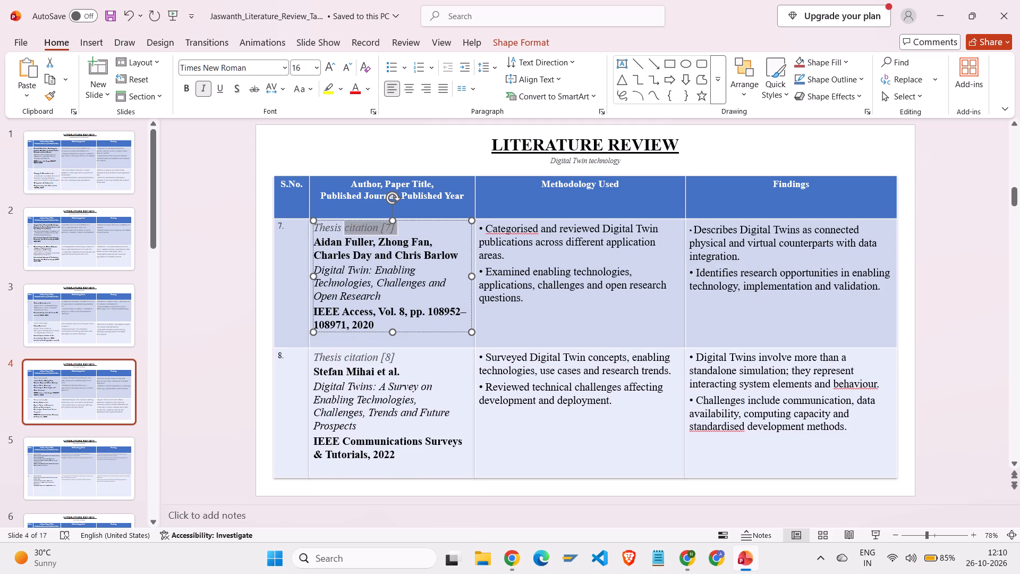
{"action": "left_click_drag", "start_coordinate": [354, 227], "coordinate": [315, 235]}
{"action": "left_click", "coordinate": [336, 217]}
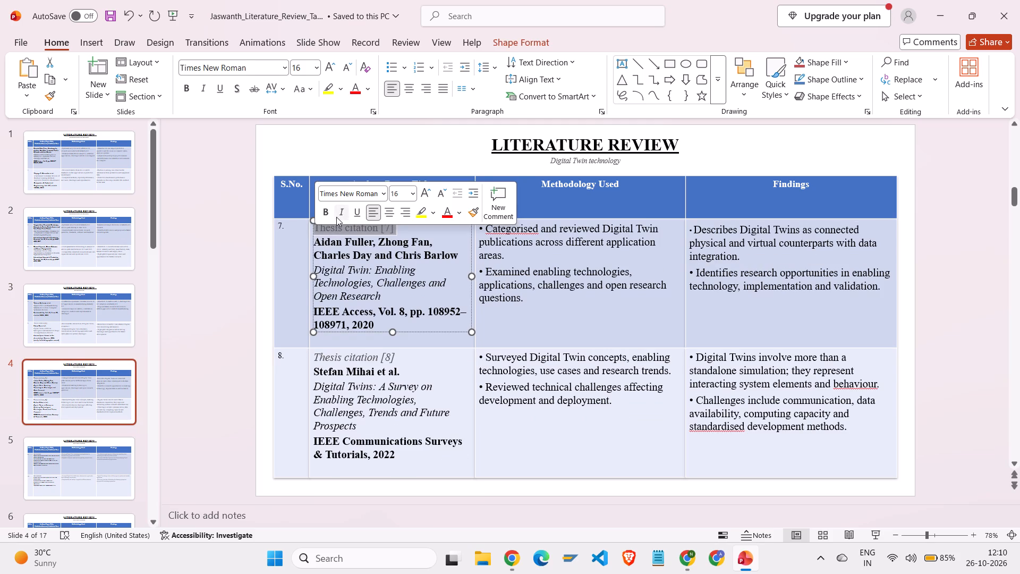
Remove the italics from entry 8's "Thesis citation [8]" line on slide 4.
{"action": "left_click_drag", "start_coordinate": [412, 362], "coordinate": [325, 361]}
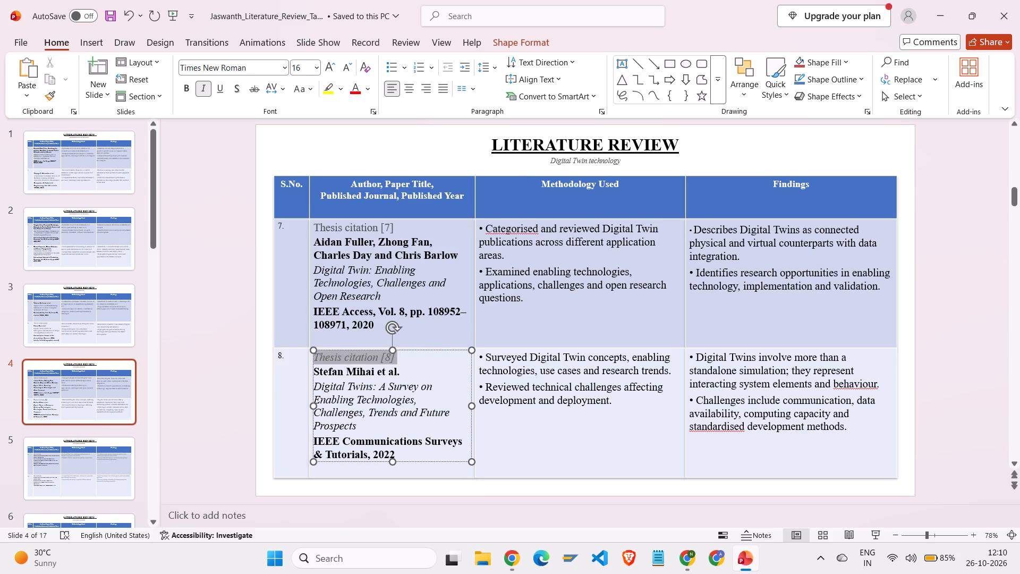
{"action": "left_click_drag", "start_coordinate": [325, 361], "coordinate": [318, 361]}
{"action": "left_click", "coordinate": [345, 338]}
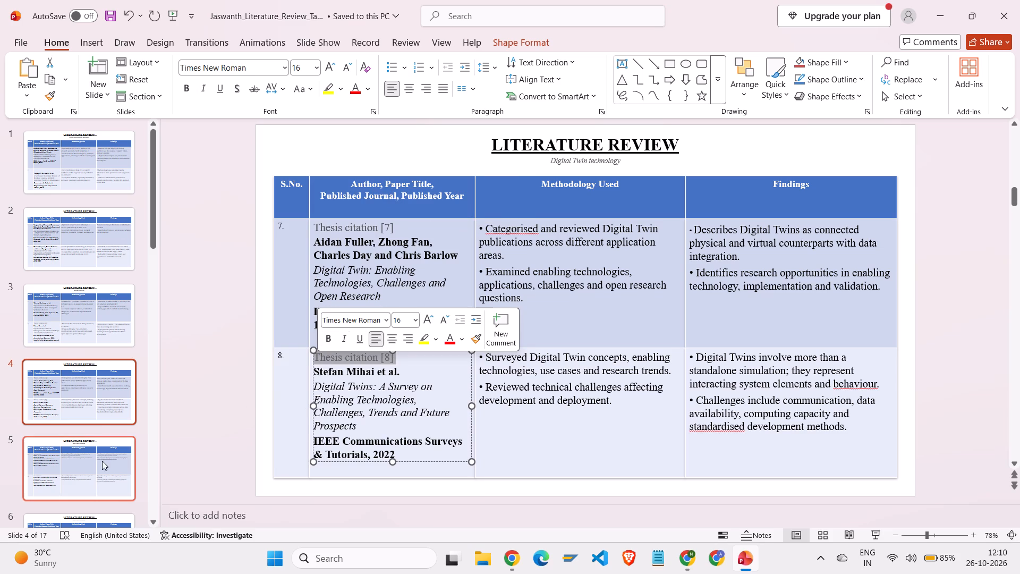
On slide 5, set all the citation, author, paper title and journal text of entry 9 to 14 pt.
{"action": "left_click", "coordinate": [93, 472]}
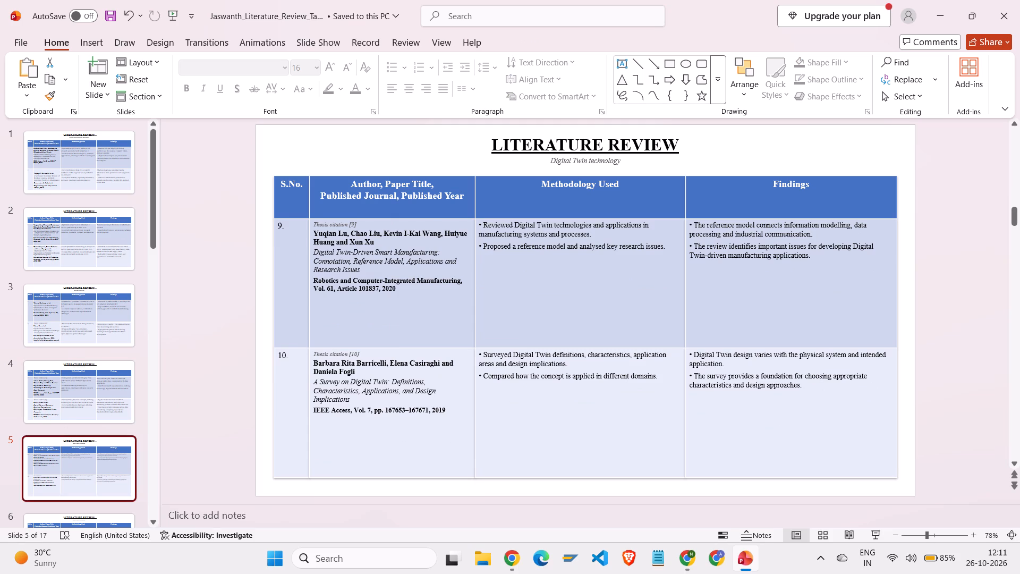
{"action": "left_click_drag", "start_coordinate": [399, 290], "coordinate": [316, 230]}
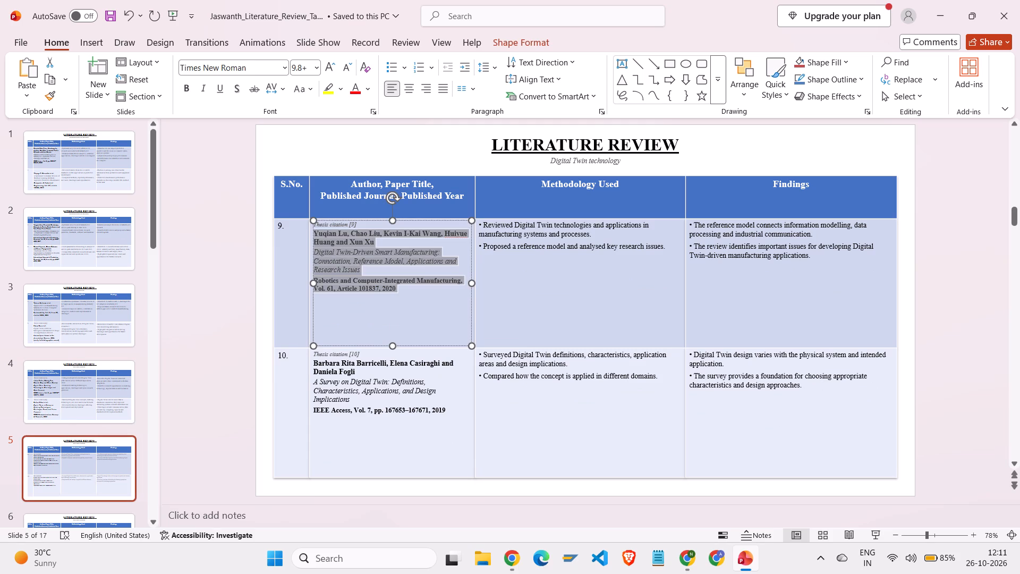
{"action": "left_click_drag", "start_coordinate": [316, 230], "coordinate": [311, 221]}
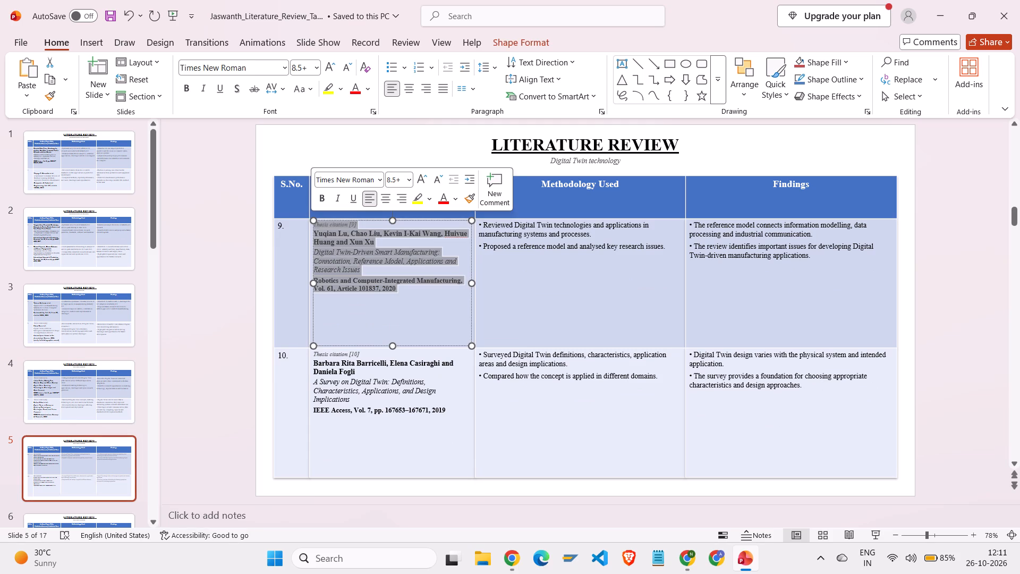
{"action": "left_click", "coordinate": [407, 184]}
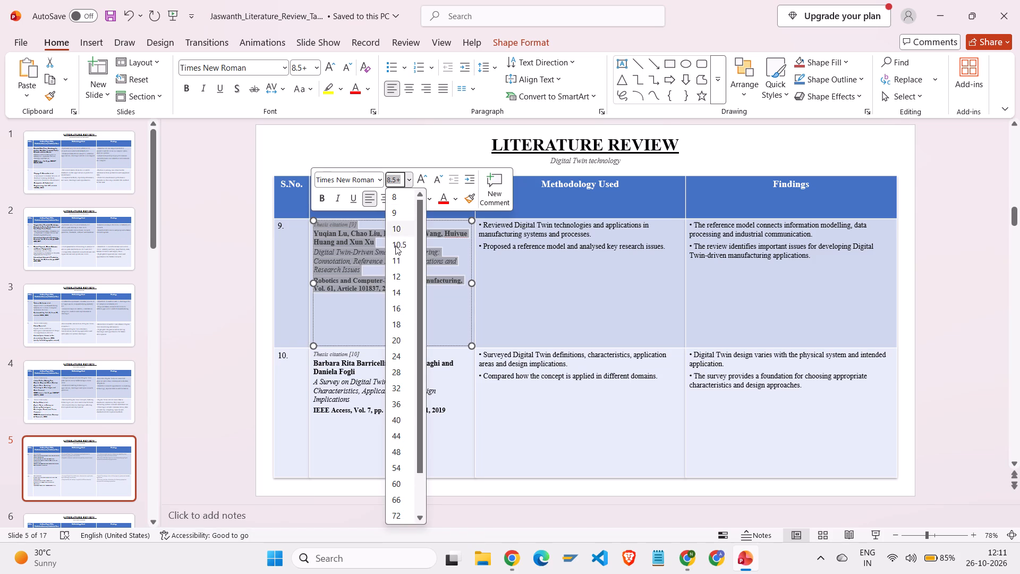
{"action": "left_click", "coordinate": [396, 297]}
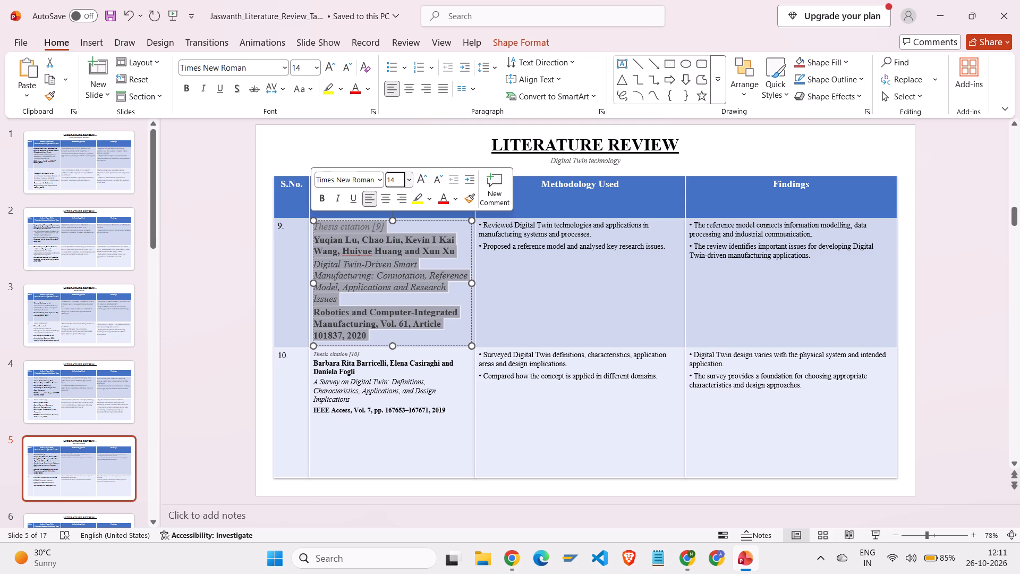
Set the Methodology Used and Findings text of entry 9 to 16 pt.
{"action": "left_click_drag", "start_coordinate": [665, 246], "coordinate": [455, 222]}
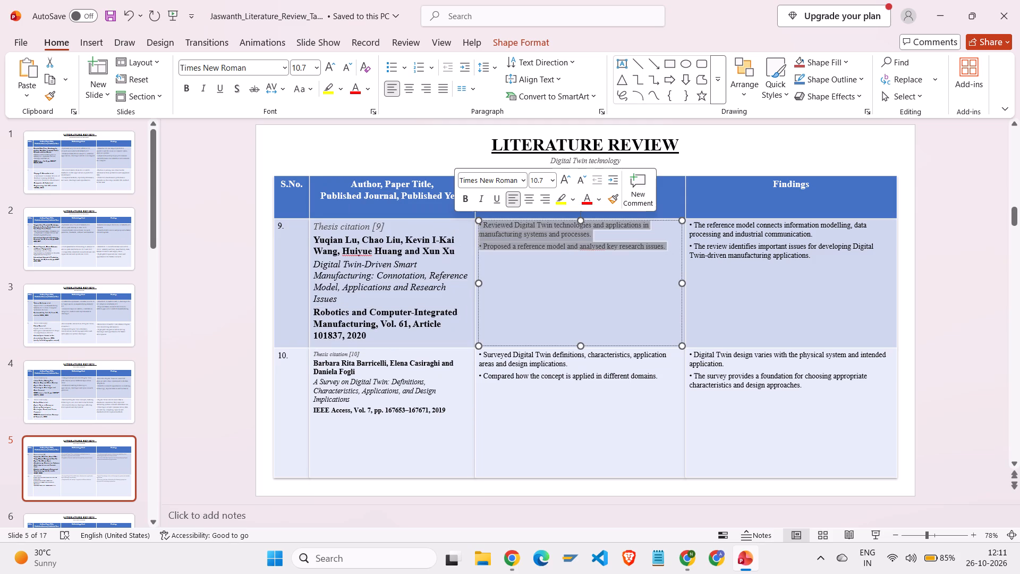
{"action": "left_click", "coordinate": [554, 181]}
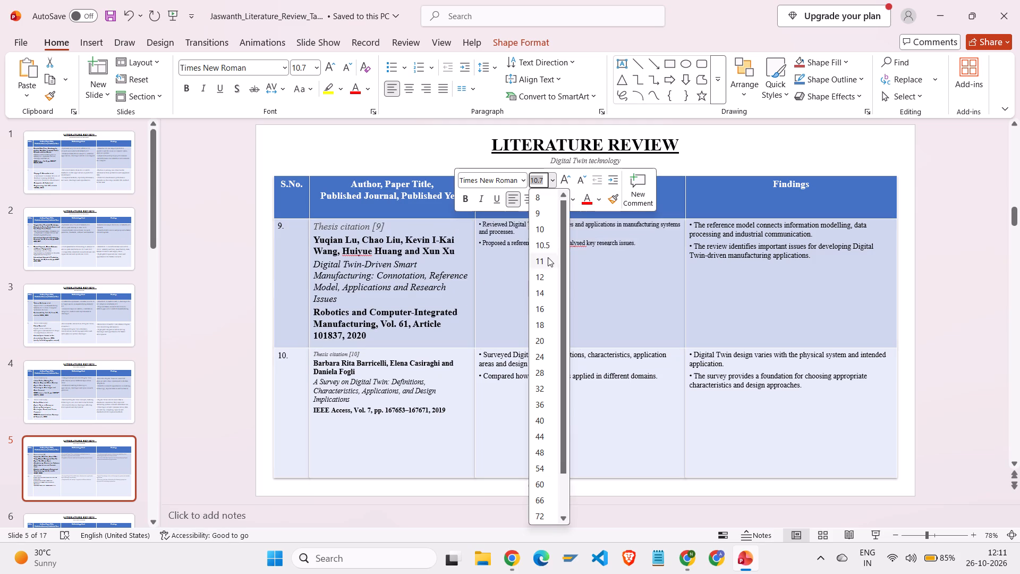
{"action": "left_click", "coordinate": [542, 311]}
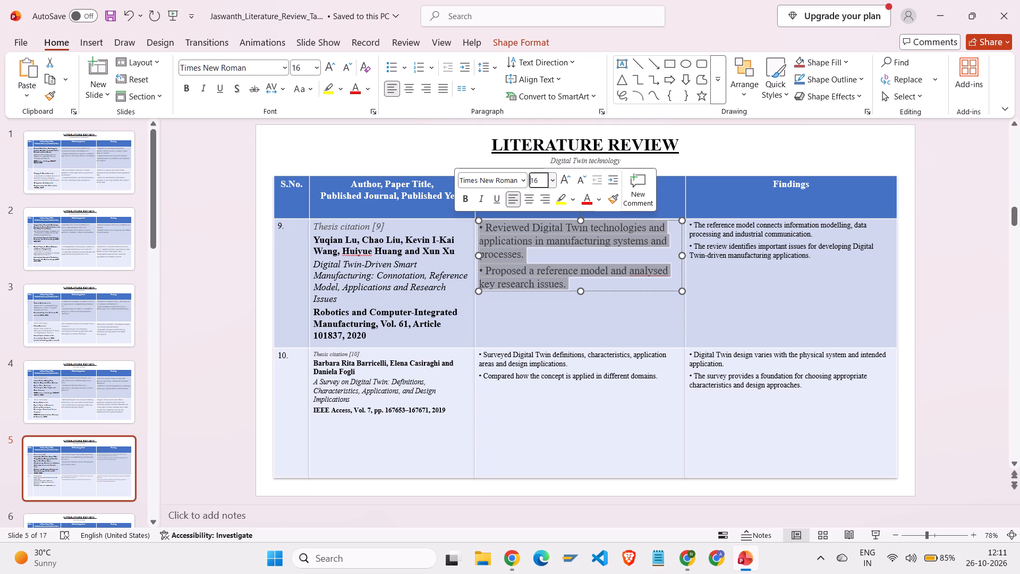
{"action": "left_click_drag", "start_coordinate": [814, 257], "coordinate": [694, 217]}
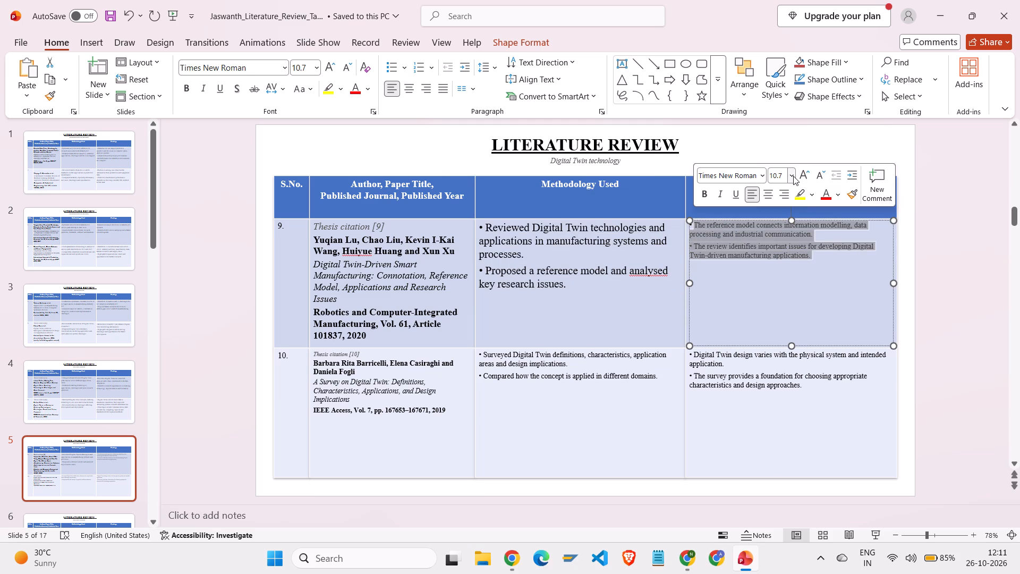
{"action": "left_click", "coordinate": [793, 176]}
{"action": "left_click", "coordinate": [783, 305]}
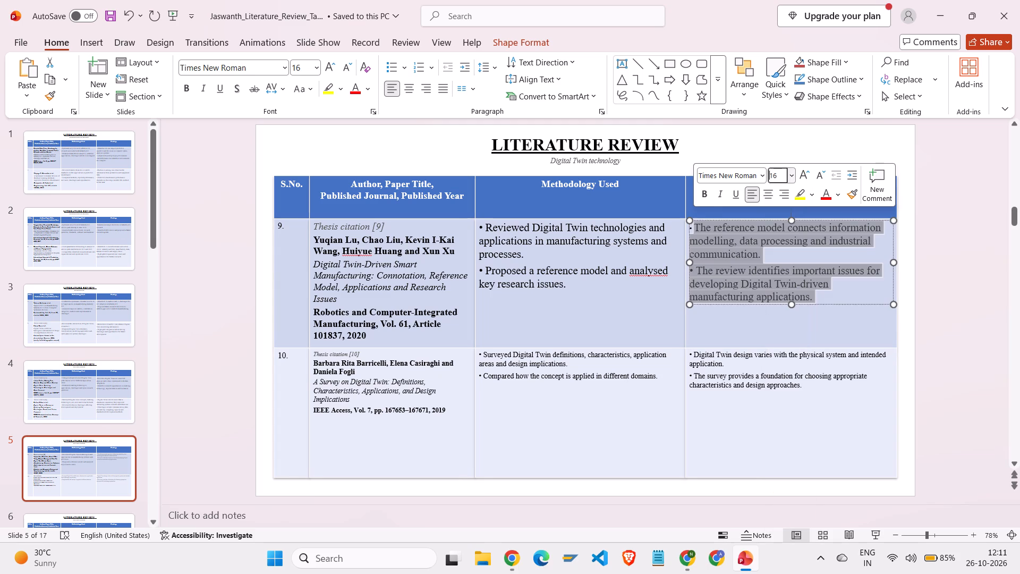
Set the Findings and Methodology Used text of entry 10 to 16 pt.
{"action": "left_click_drag", "start_coordinate": [802, 385], "coordinate": [694, 350]}
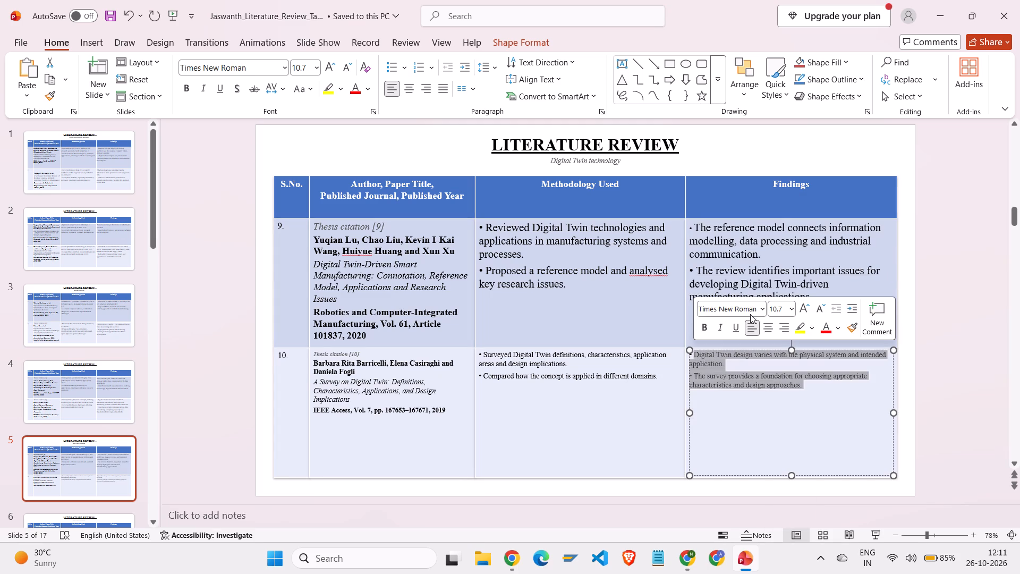
{"action": "left_click", "coordinate": [788, 308]}
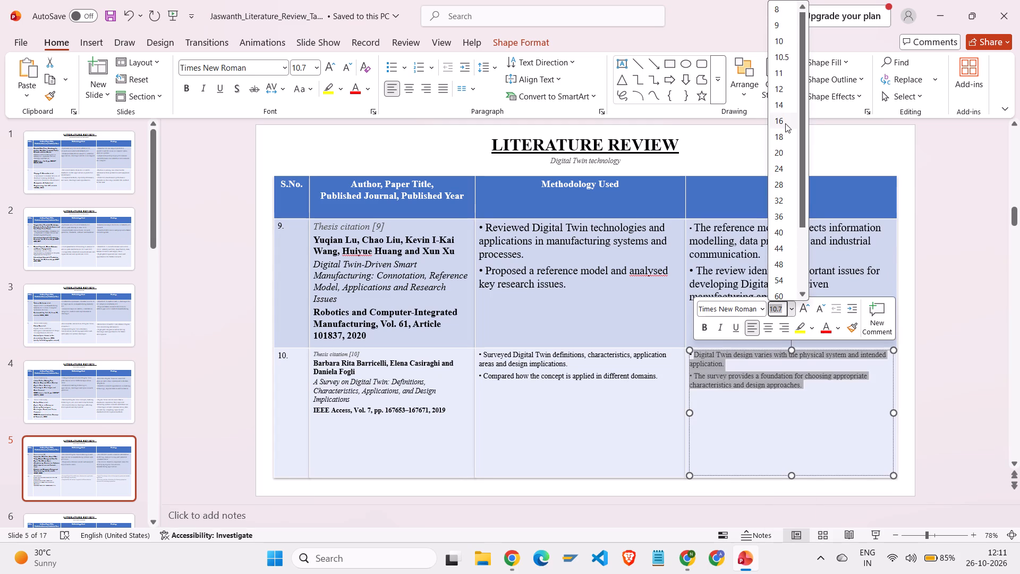
{"action": "left_click", "coordinate": [785, 123]}
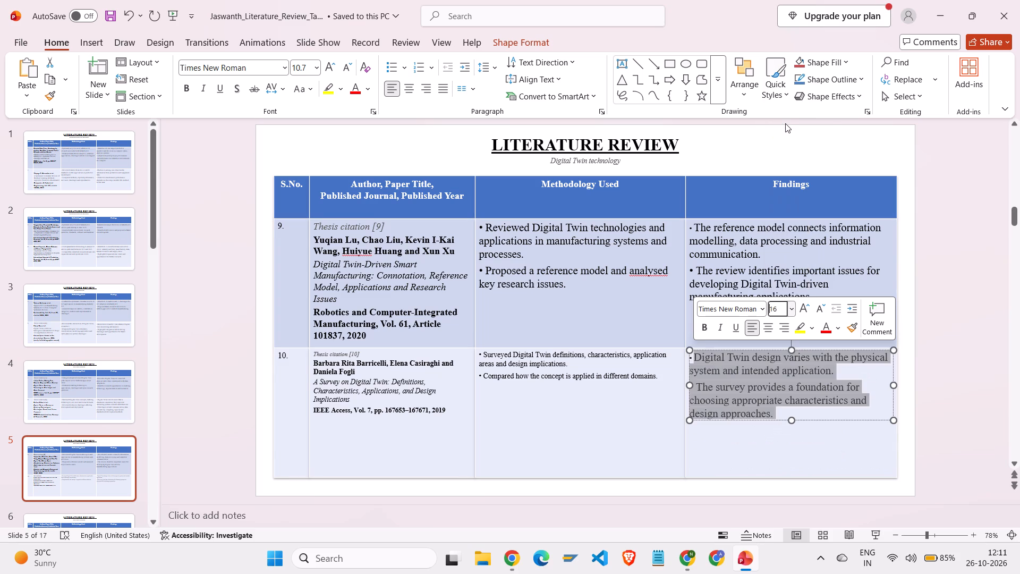
{"action": "left_click_drag", "start_coordinate": [661, 379], "coordinate": [528, 368]}
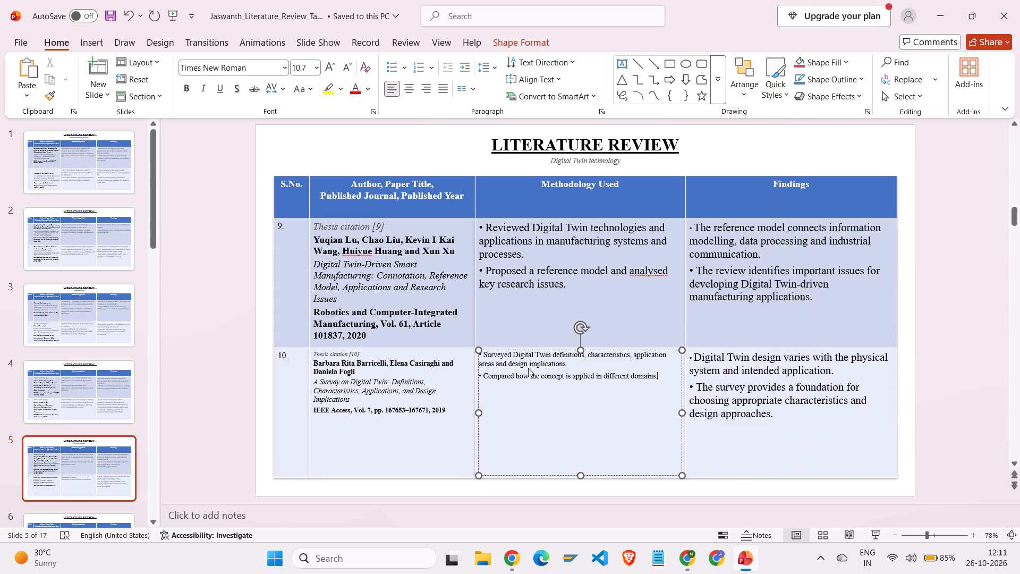
{"action": "left_click_drag", "start_coordinate": [528, 368], "coordinate": [456, 350]}
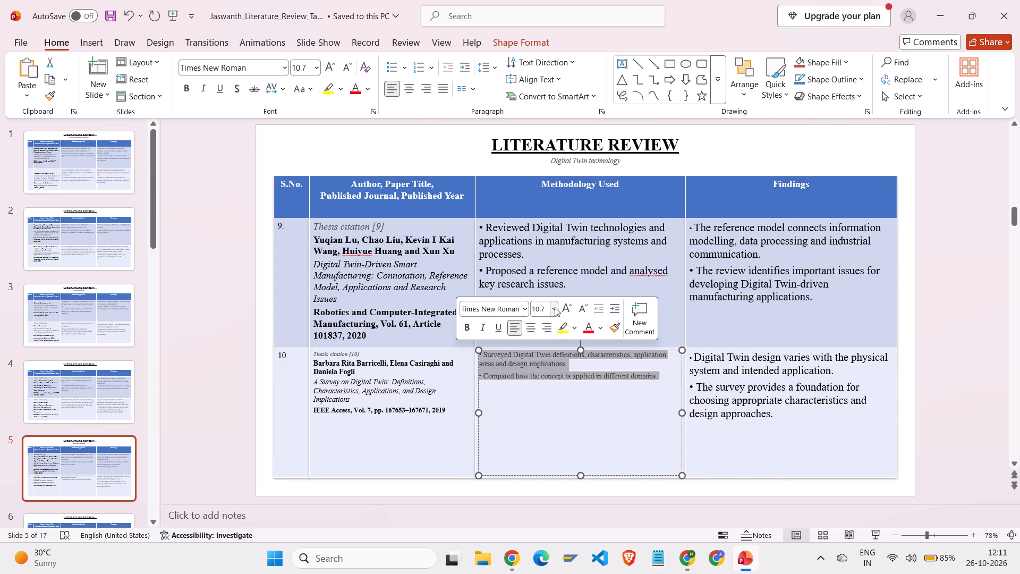
{"action": "left_click", "coordinate": [555, 307]}
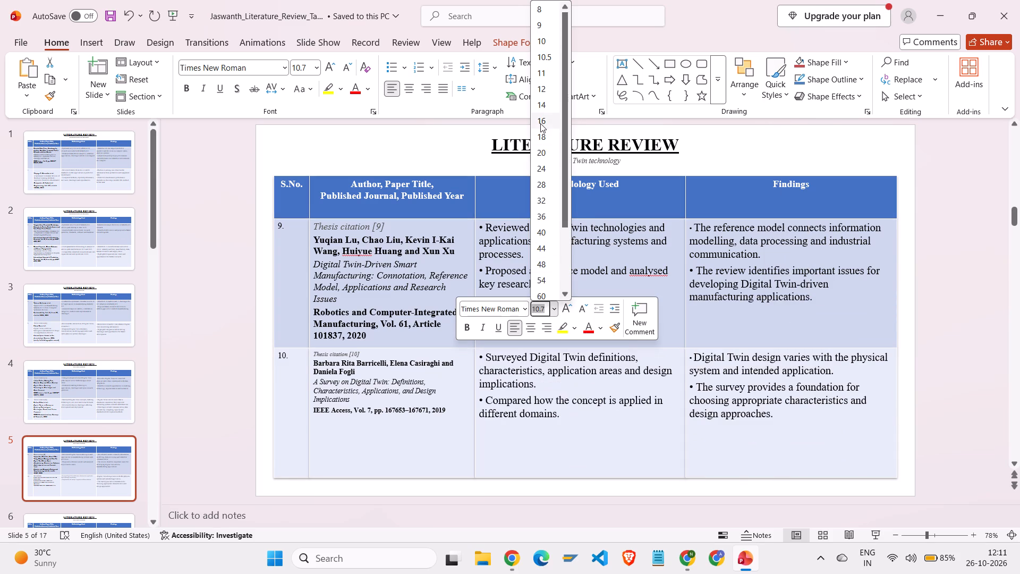
{"action": "left_click", "coordinate": [540, 123]}
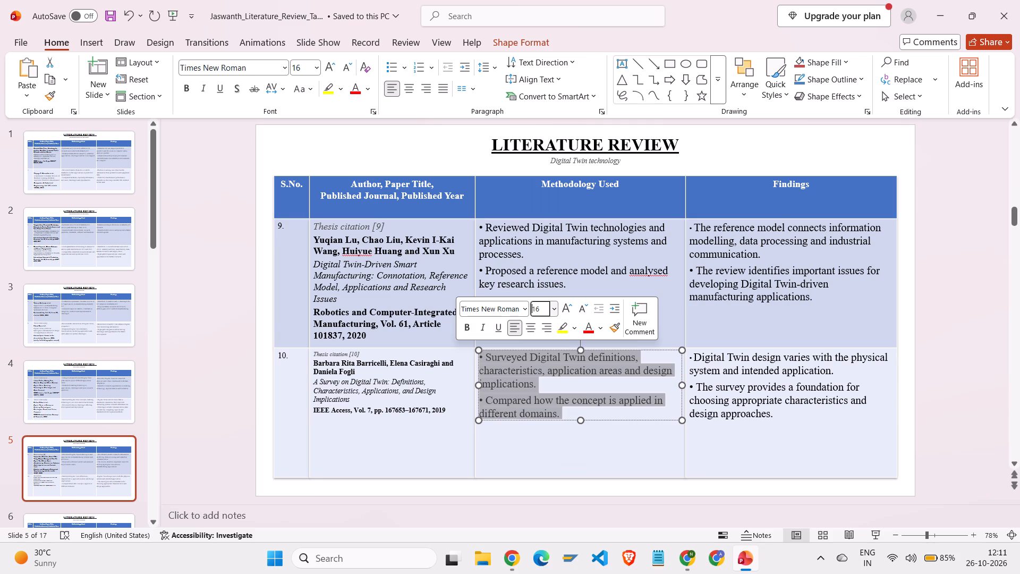
Set all the citation, author, paper title and journal text of entry 10 to 16 pt.
{"action": "left_click_drag", "start_coordinate": [451, 410], "coordinate": [311, 352]}
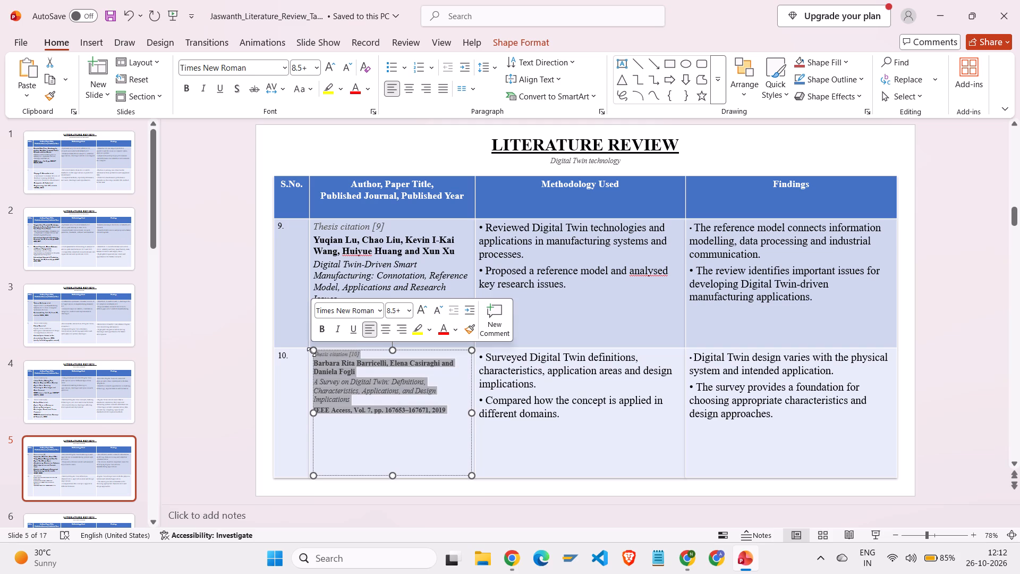
{"action": "left_click", "coordinate": [409, 310]}
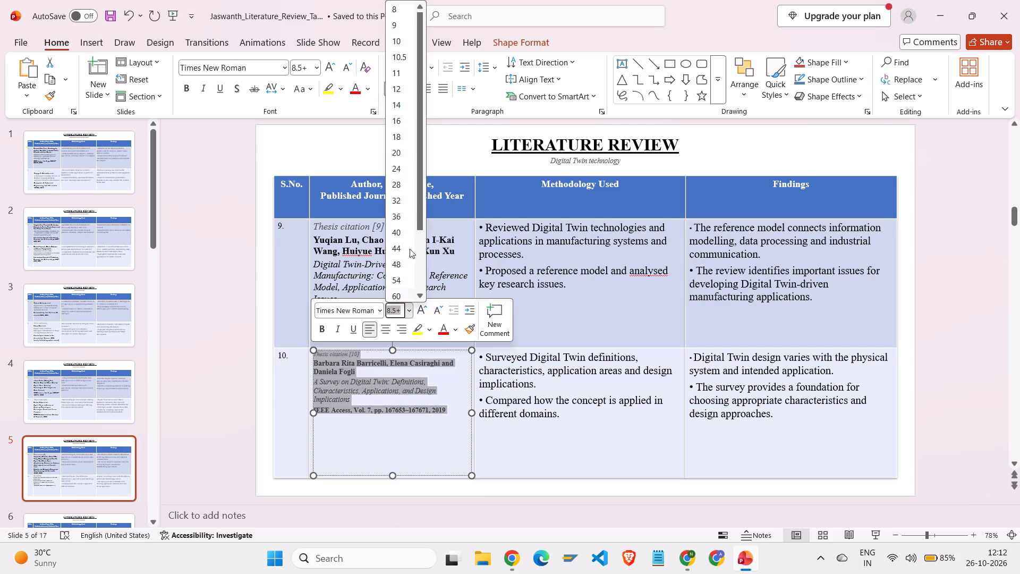
{"action": "left_click", "coordinate": [404, 123]}
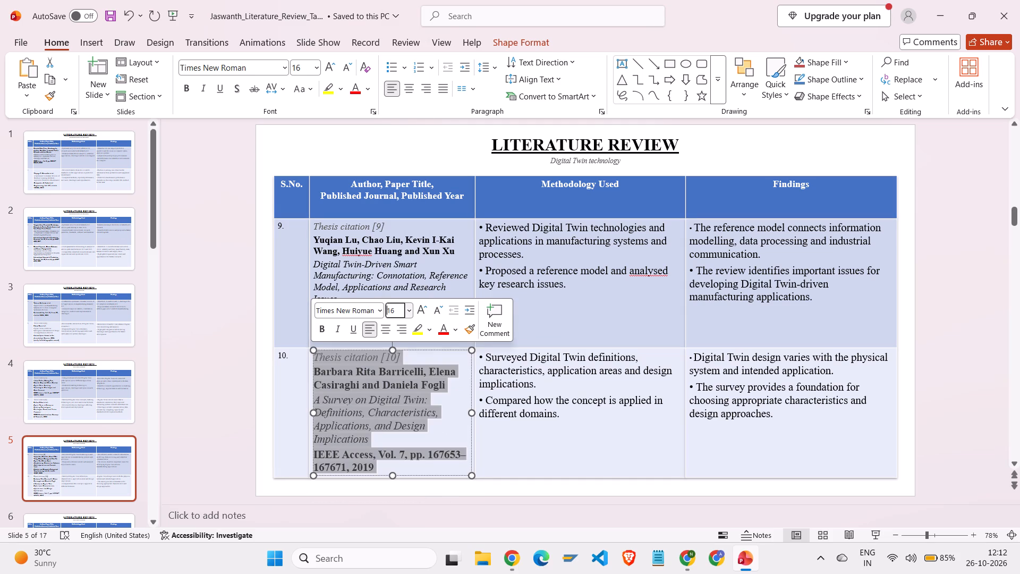
{"action": "left_click", "coordinate": [556, 336]}
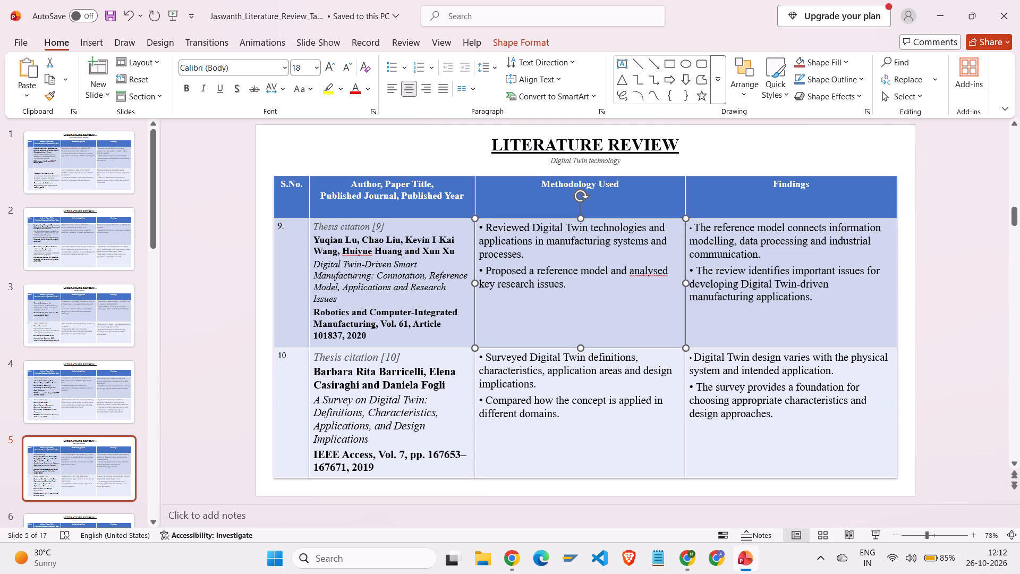
Remove the italics from entry 9's "Thesis citation [9]" line and its paper title.
{"action": "left_click_drag", "start_coordinate": [399, 229], "coordinate": [305, 234]}
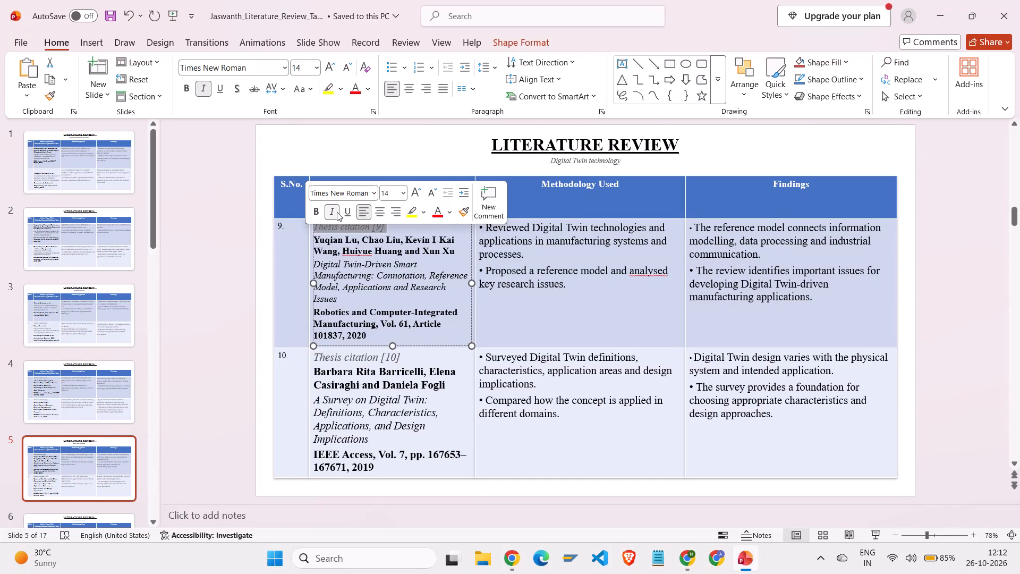
{"action": "left_click", "coordinate": [335, 212]}
{"action": "left_click_drag", "start_coordinate": [353, 303], "coordinate": [316, 266]}
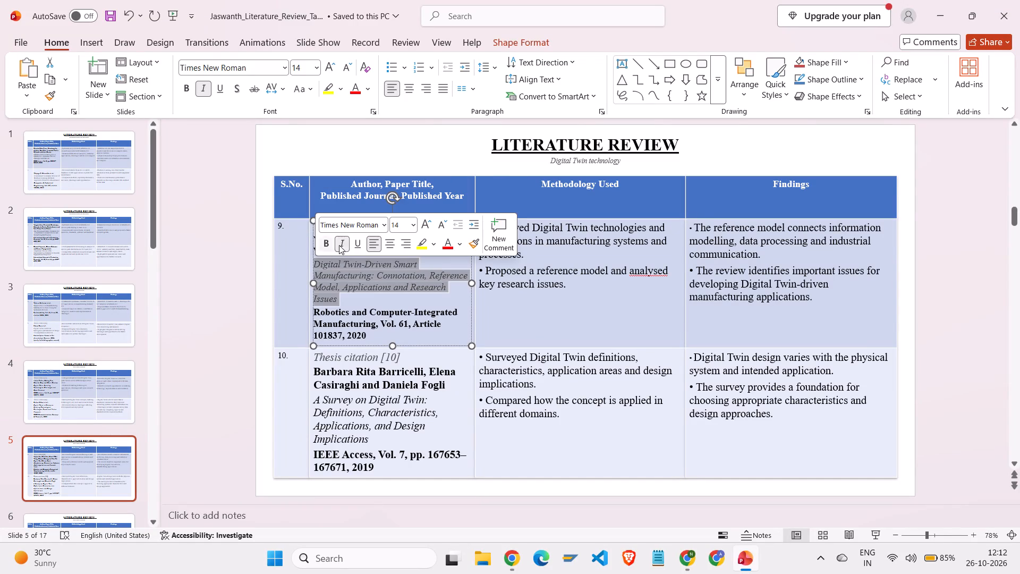
{"action": "left_click", "coordinate": [341, 243]}
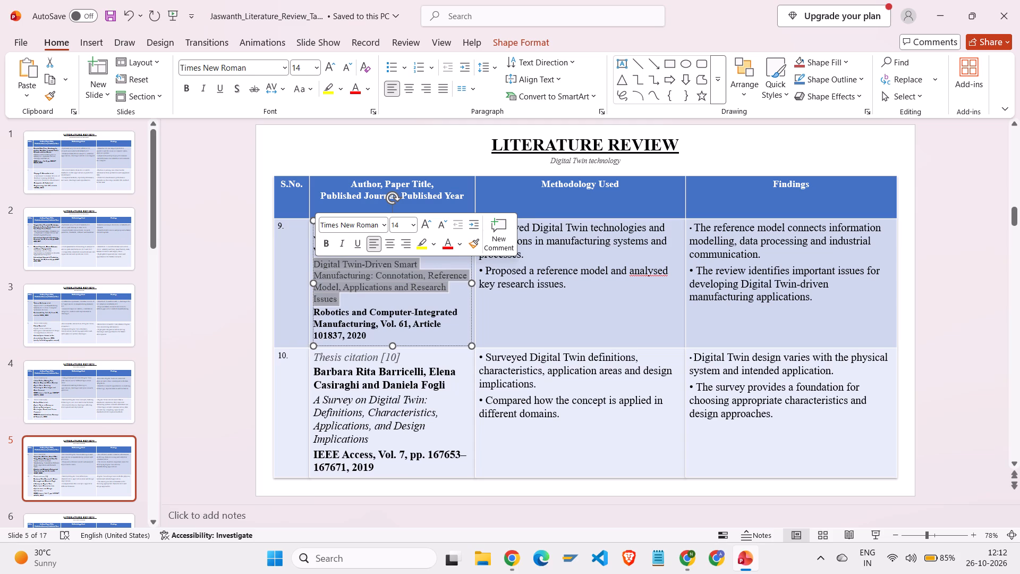
Remove the italics from entry 10's "Thesis citation [10]" line and its paper title.
{"action": "left_click_drag", "start_coordinate": [406, 352], "coordinate": [318, 359]}
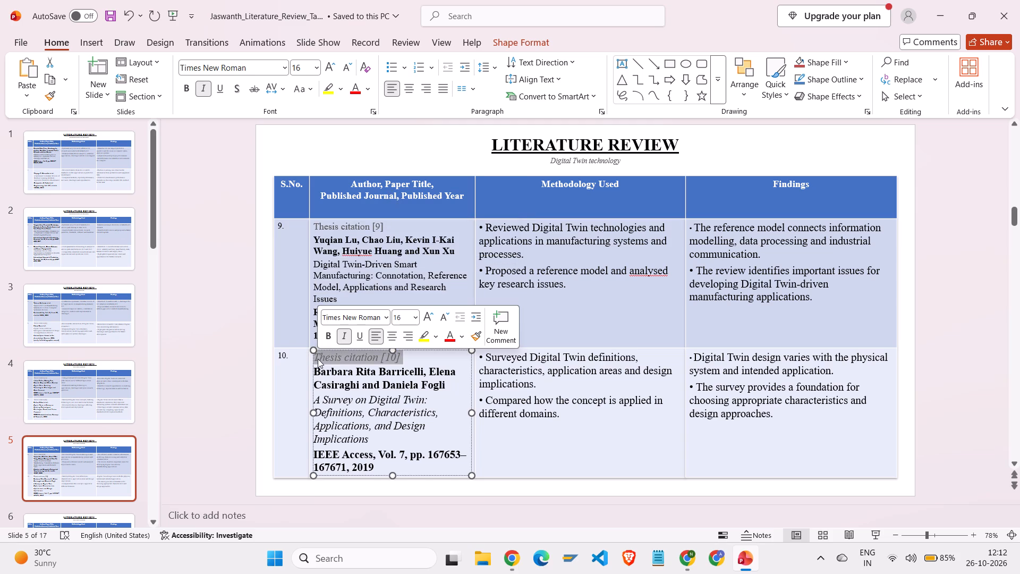
{"action": "left_click", "coordinate": [341, 335]}
{"action": "left_click_drag", "start_coordinate": [370, 442], "coordinate": [312, 400]}
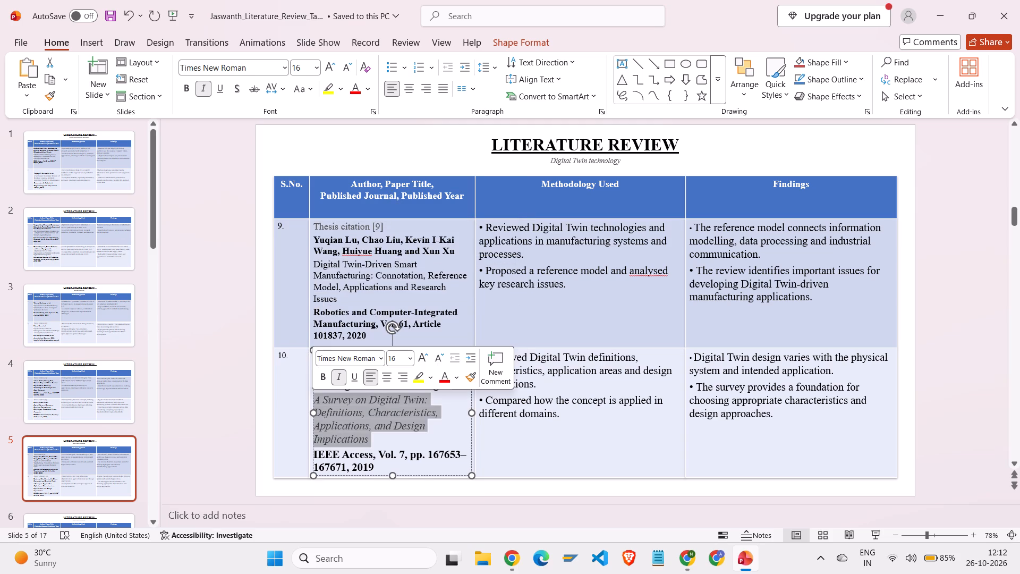
{"action": "left_click", "coordinate": [340, 379]}
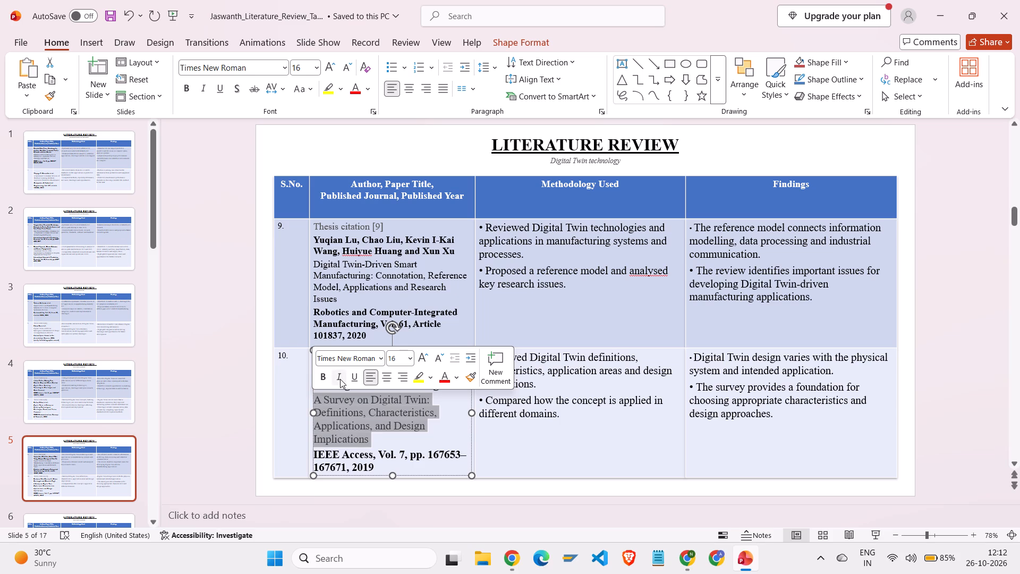
{"action": "left_click", "coordinate": [575, 448]}
Save the presentation.
{"action": "key", "text": "ctrl+s"}
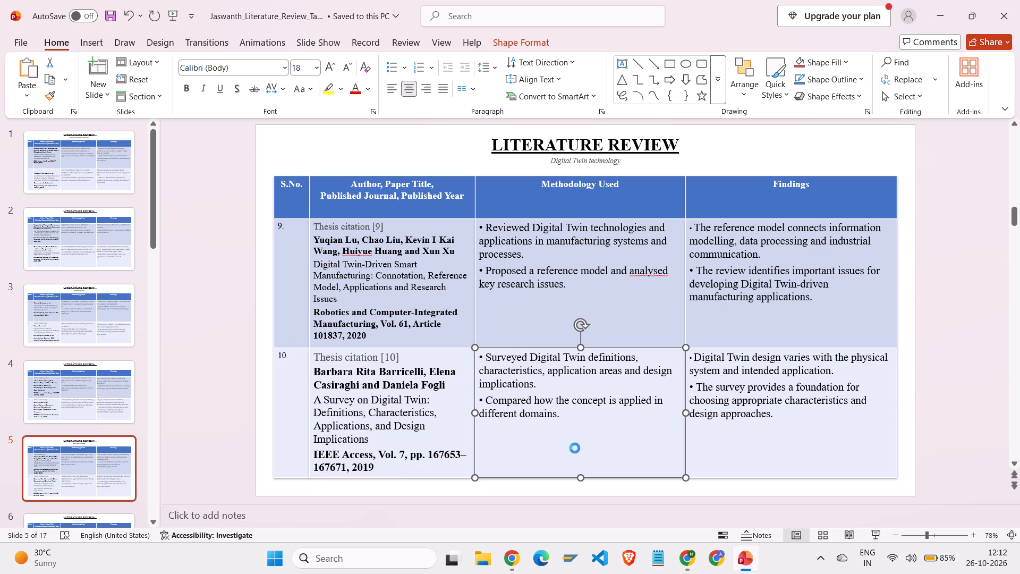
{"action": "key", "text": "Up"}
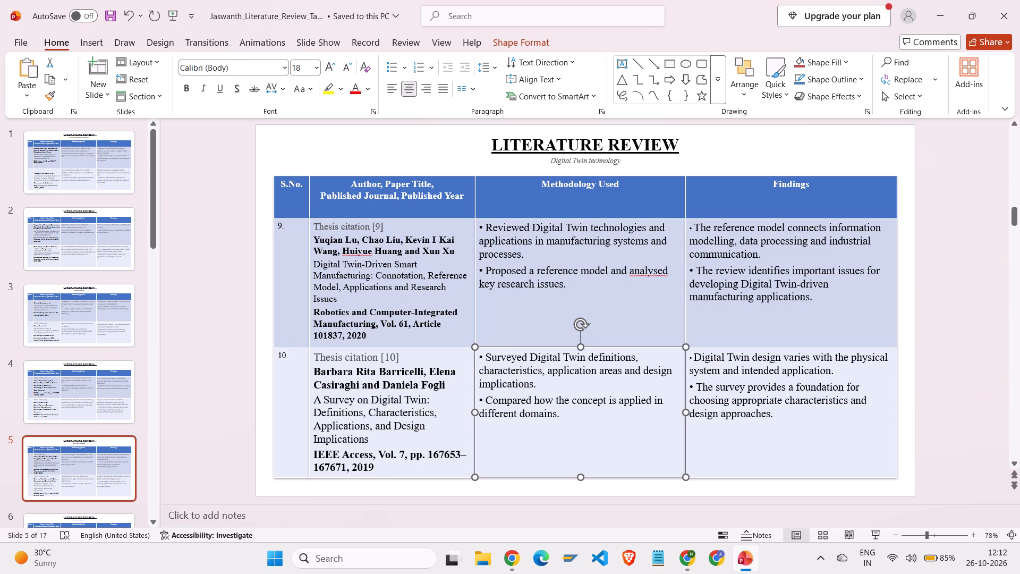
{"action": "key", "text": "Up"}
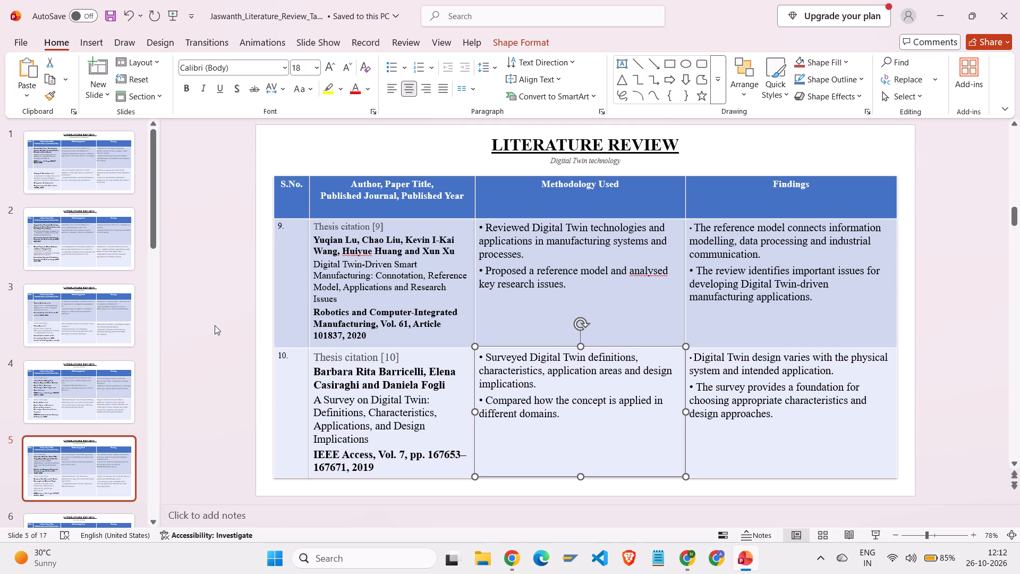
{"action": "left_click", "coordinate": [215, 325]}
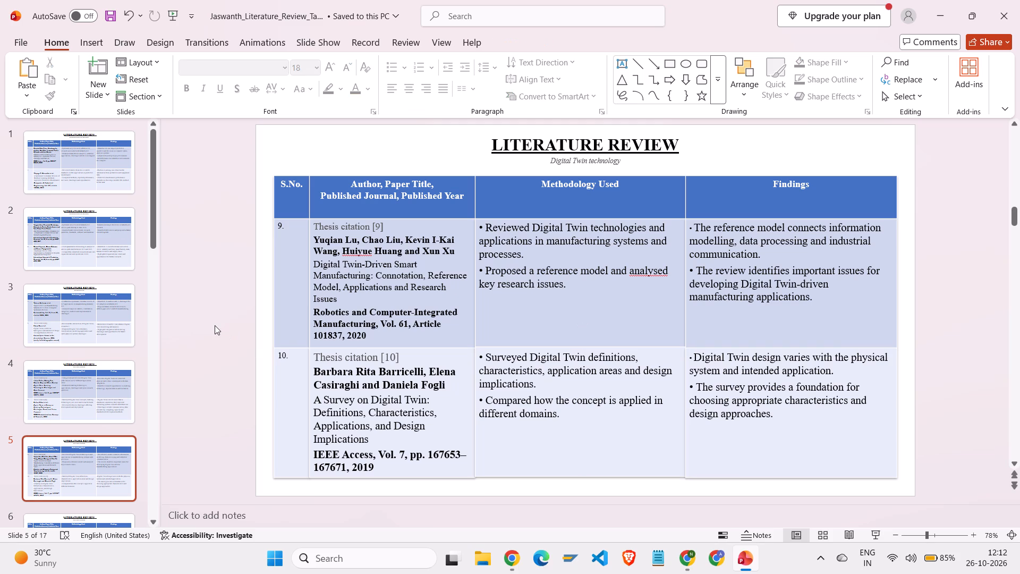
Nudge the table cell rectangle behind entry 10's methodology text slightly down.
{"action": "left_click", "coordinate": [507, 437]}
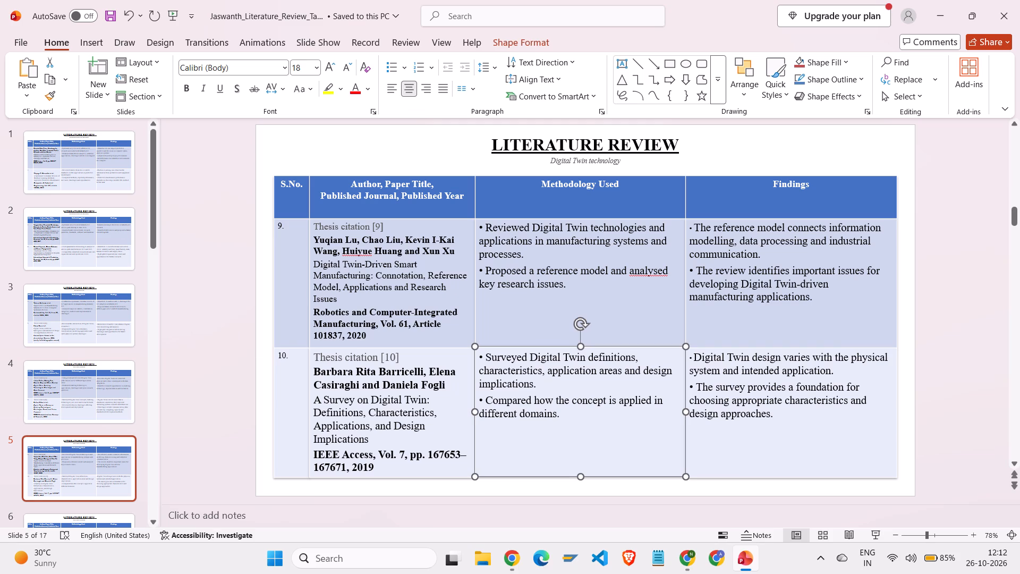
{"action": "key", "text": "Down"}
{"action": "key", "text": "Down"}
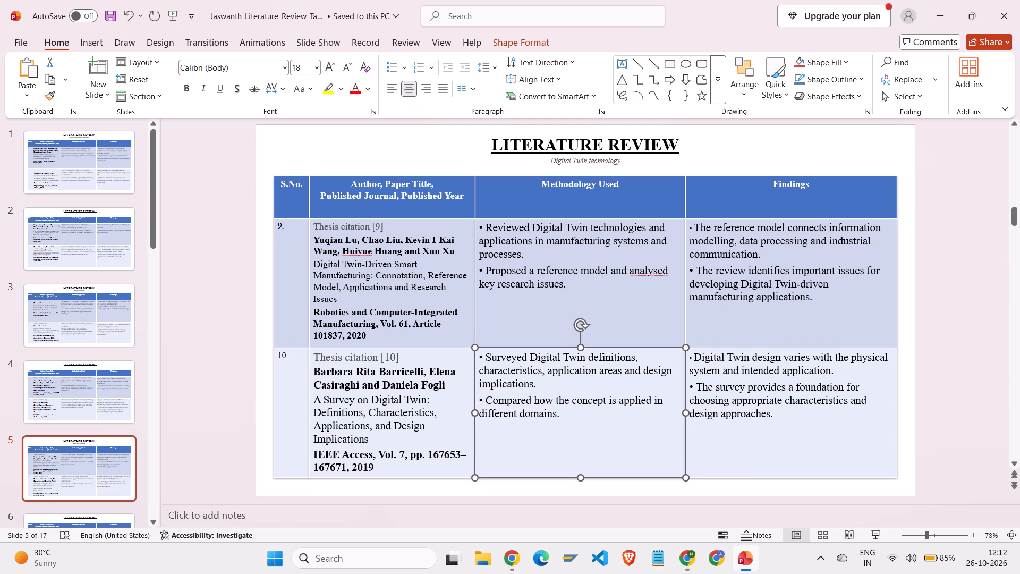
{"action": "left_click", "coordinate": [203, 395]}
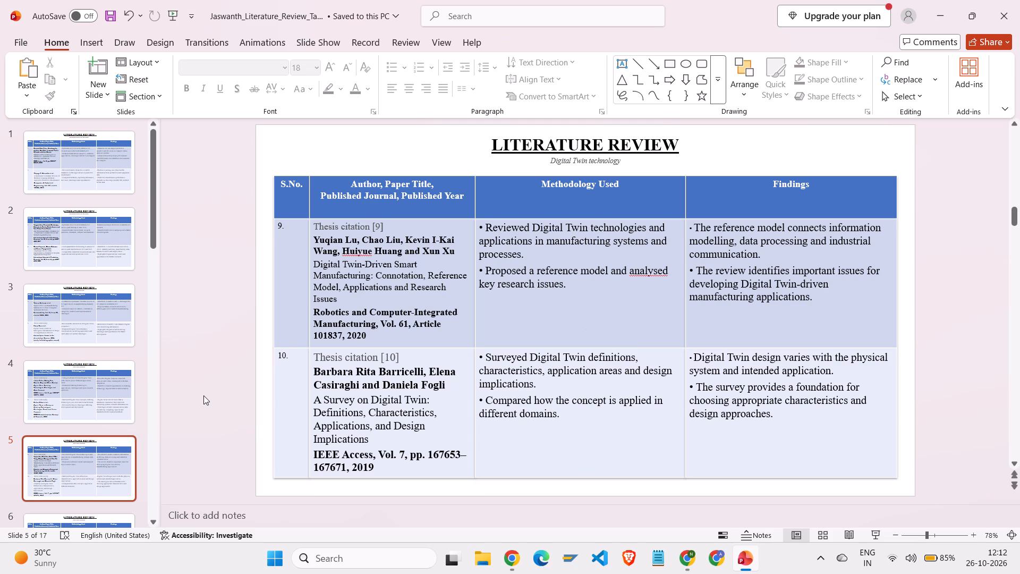
Remove the italics from the paper titles of entries 7 and 8 on slide 4.
{"action": "key", "text": "Up"}
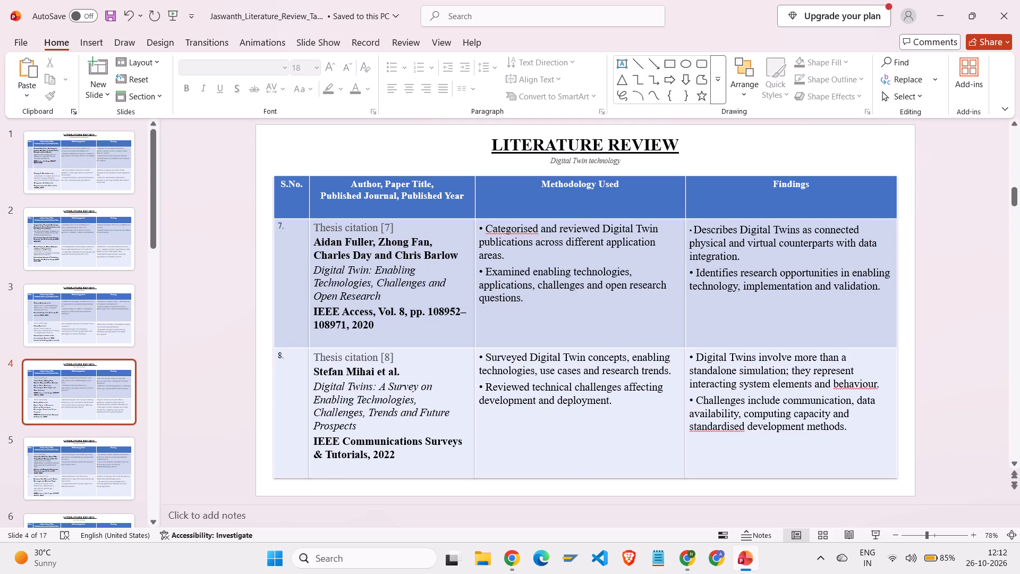
{"action": "left_click_drag", "start_coordinate": [386, 295], "coordinate": [322, 267]}
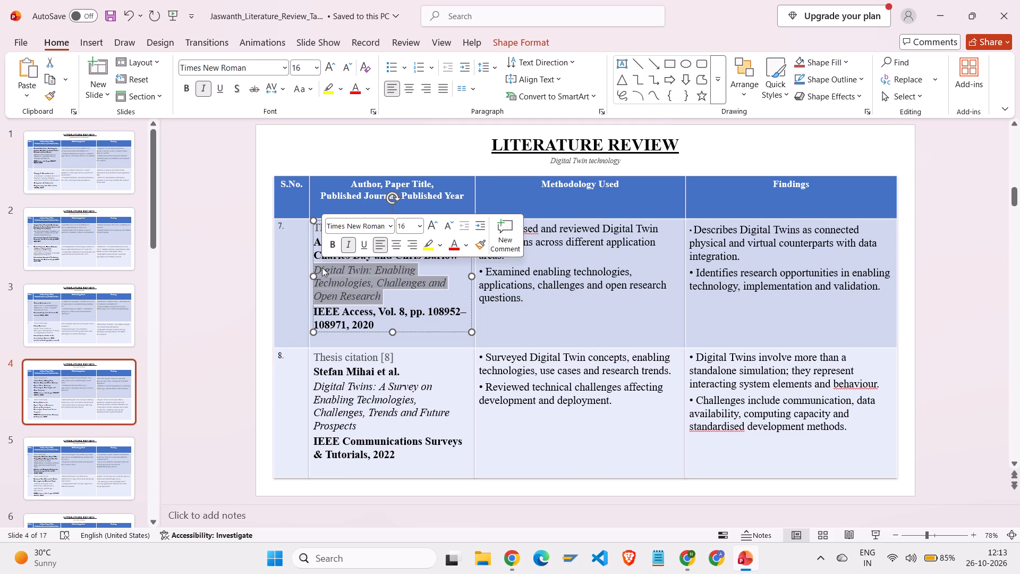
{"action": "left_click", "coordinate": [347, 243]}
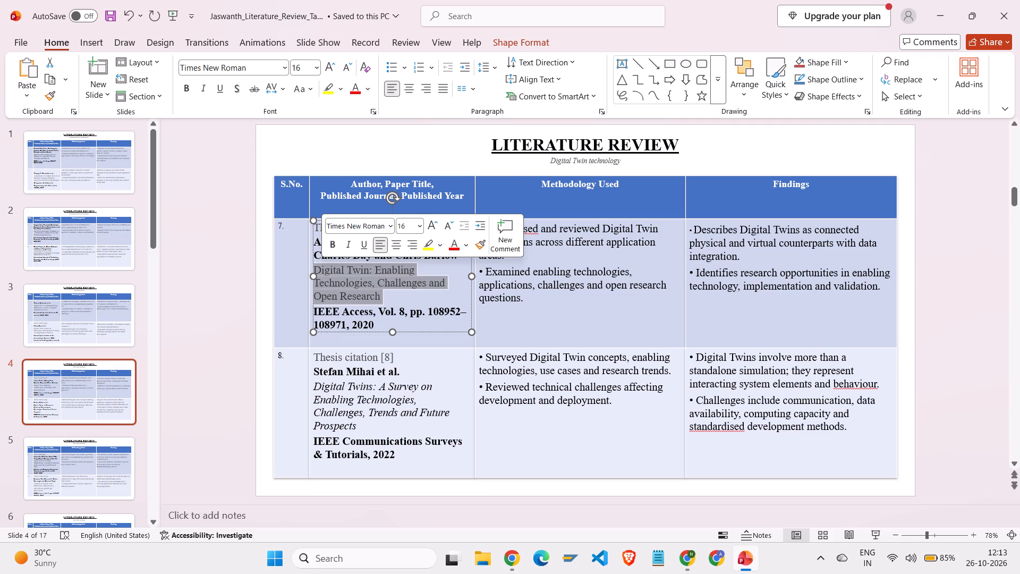
{"action": "left_click_drag", "start_coordinate": [353, 428], "coordinate": [325, 394]}
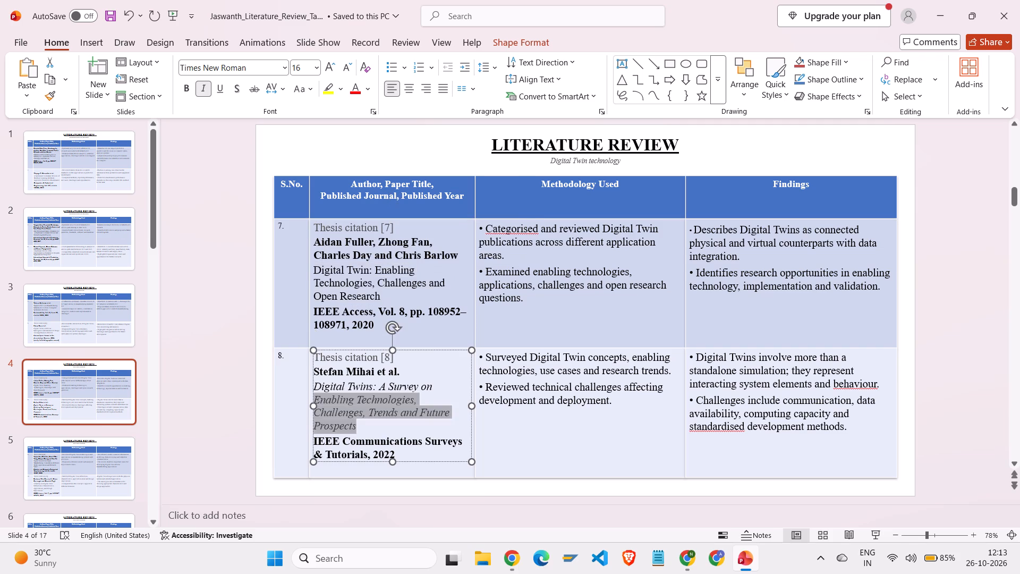
{"action": "left_click_drag", "start_coordinate": [325, 394], "coordinate": [318, 383]}
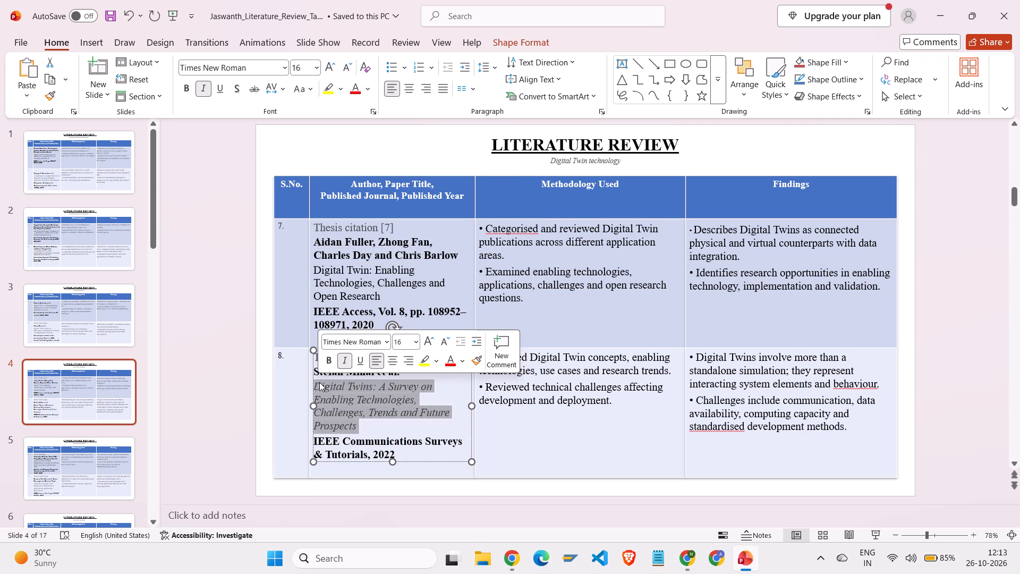
{"action": "left_click", "coordinate": [347, 360]}
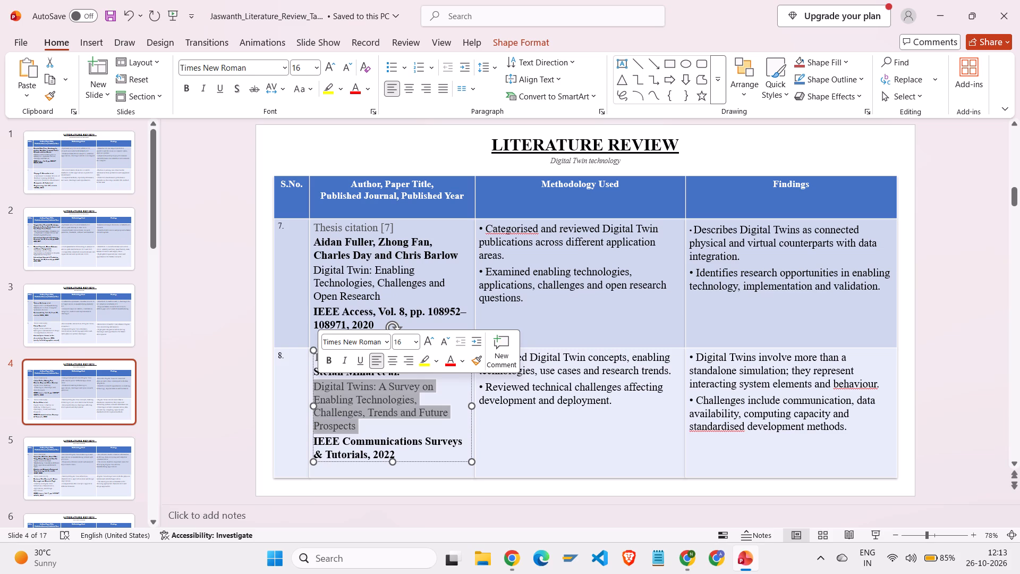
{"action": "left_click", "coordinate": [204, 342]}
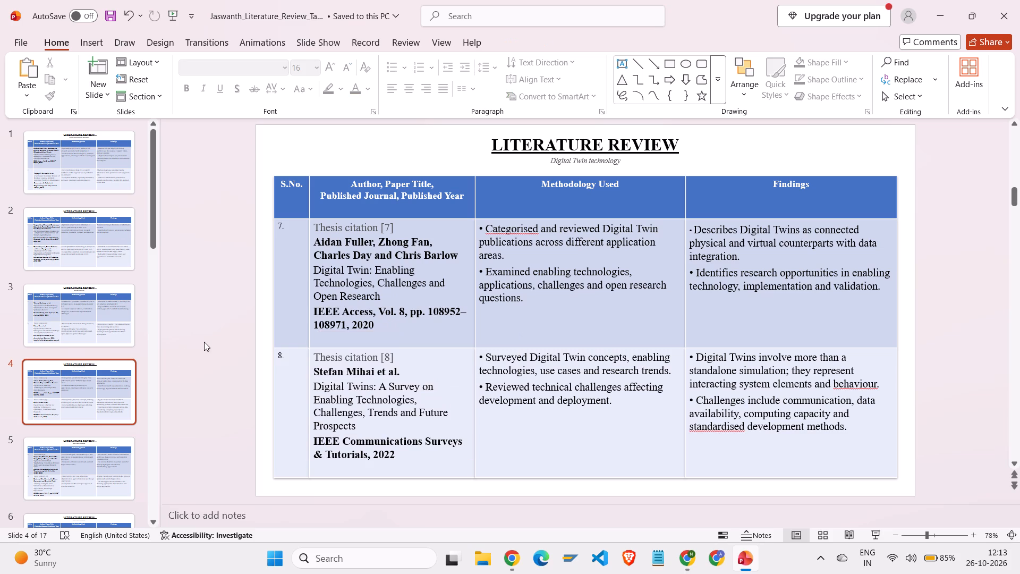
Save the presentation.
{"action": "key", "text": "ctrl+s"}
Set all the citation, author, paper title and journal text of entry 11 on slide 6 to 16 pt.
{"action": "key", "text": "Down"}
{"action": "key", "text": "Down"}
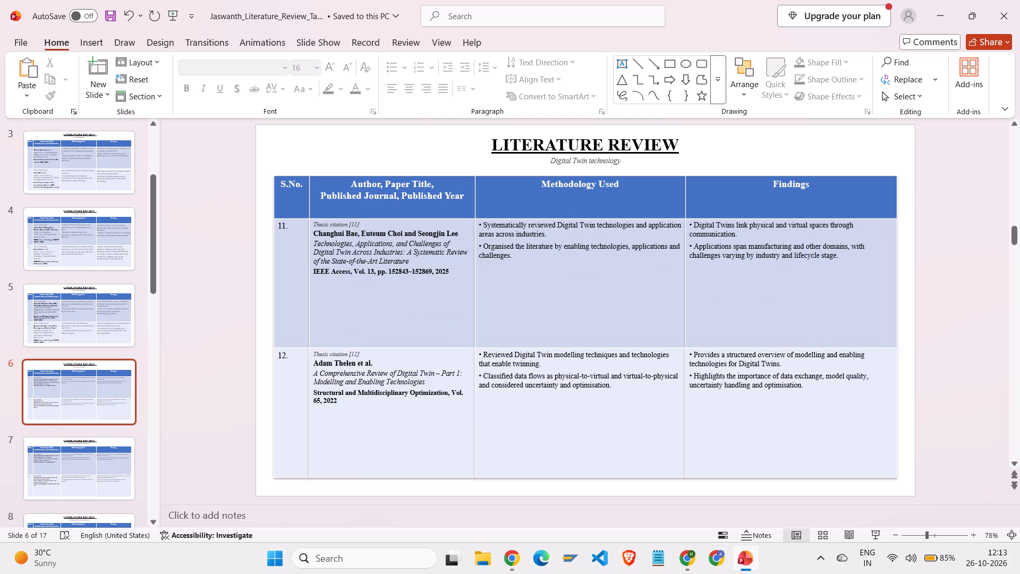
{"action": "left_click_drag", "start_coordinate": [451, 271], "coordinate": [315, 224]}
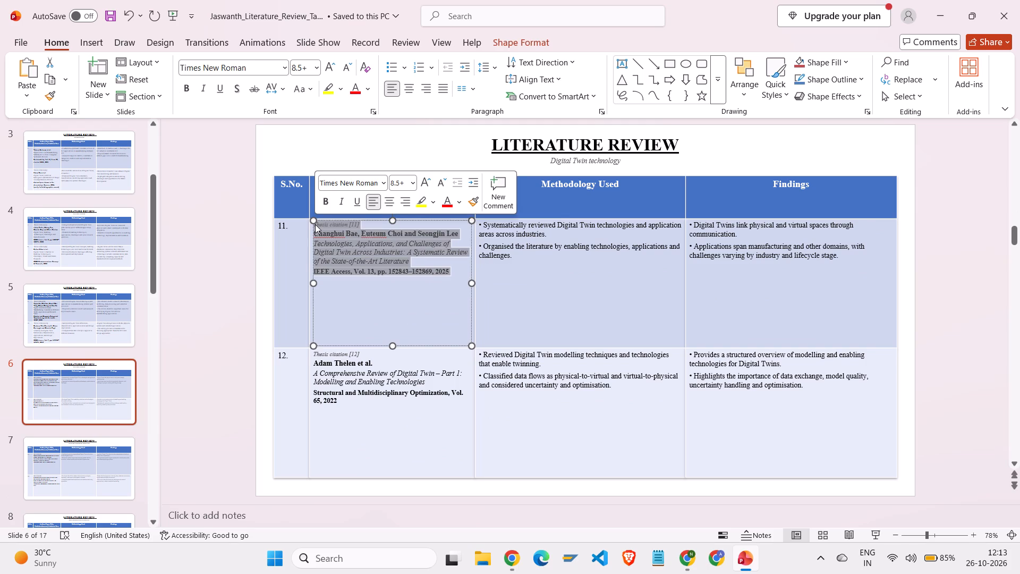
{"action": "left_click", "coordinate": [415, 182]}
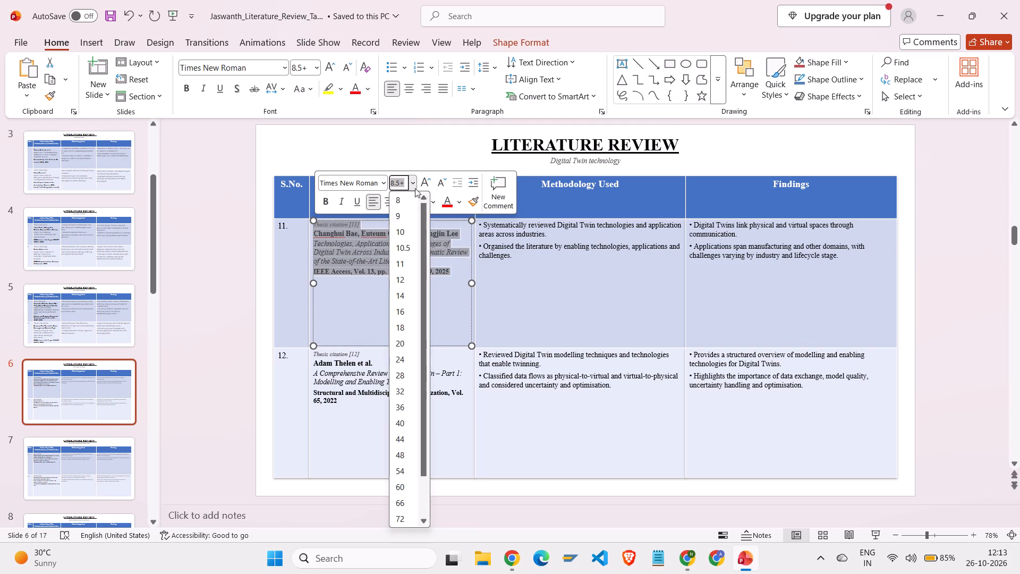
{"action": "left_click", "coordinate": [410, 316]}
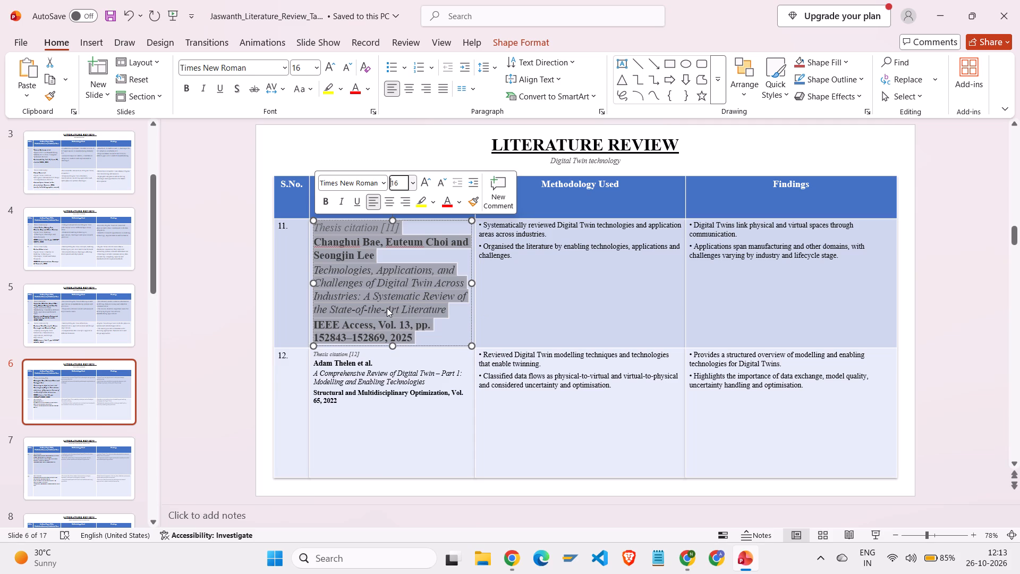
{"action": "left_click", "coordinate": [205, 310]}
Set entry 11's methodology and findings text on slide 6 to 16 pt.
{"action": "scroll", "coordinate": [362, 300], "scroll_direction": "down", "scroll_amount": 3}
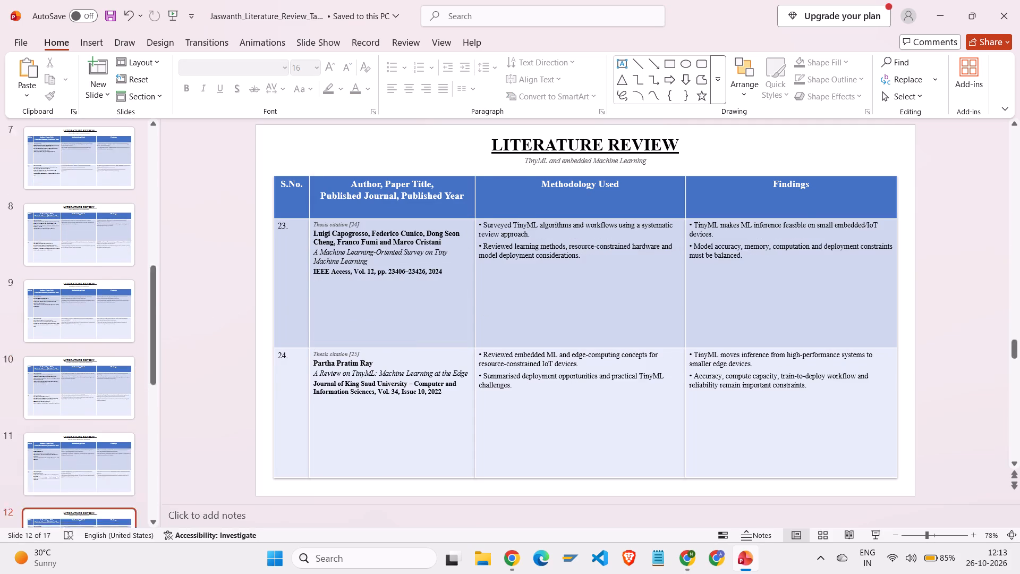
{"action": "scroll", "coordinate": [362, 300], "scroll_direction": "up", "scroll_amount": 2}
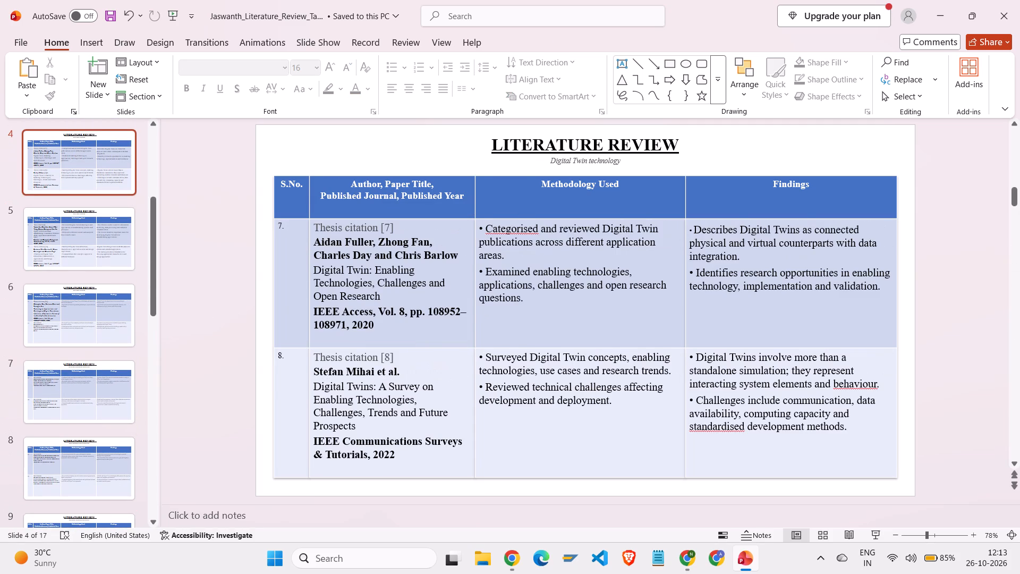
{"action": "left_click", "coordinate": [84, 326]}
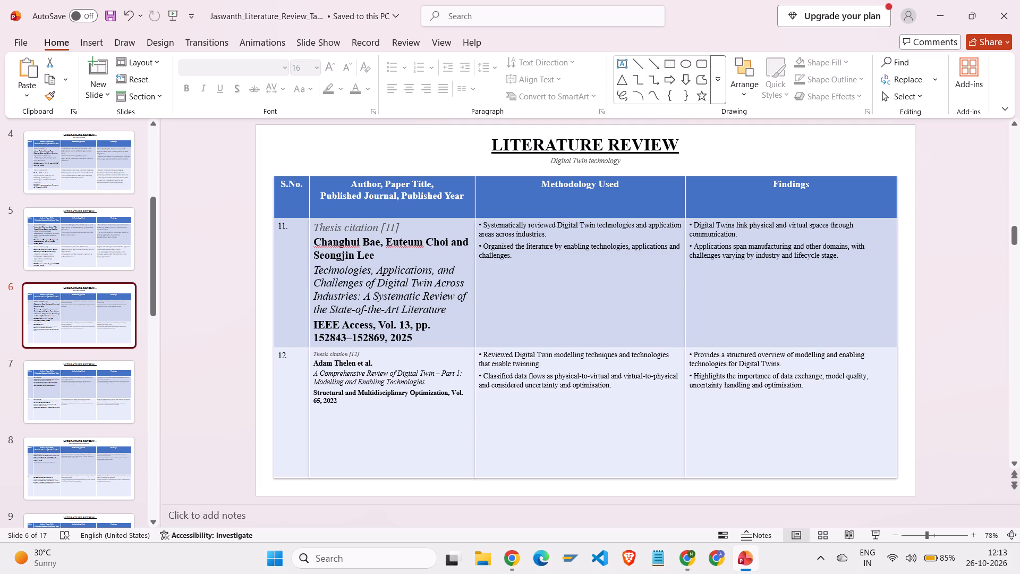
{"action": "left_click_drag", "start_coordinate": [517, 253], "coordinate": [481, 222]}
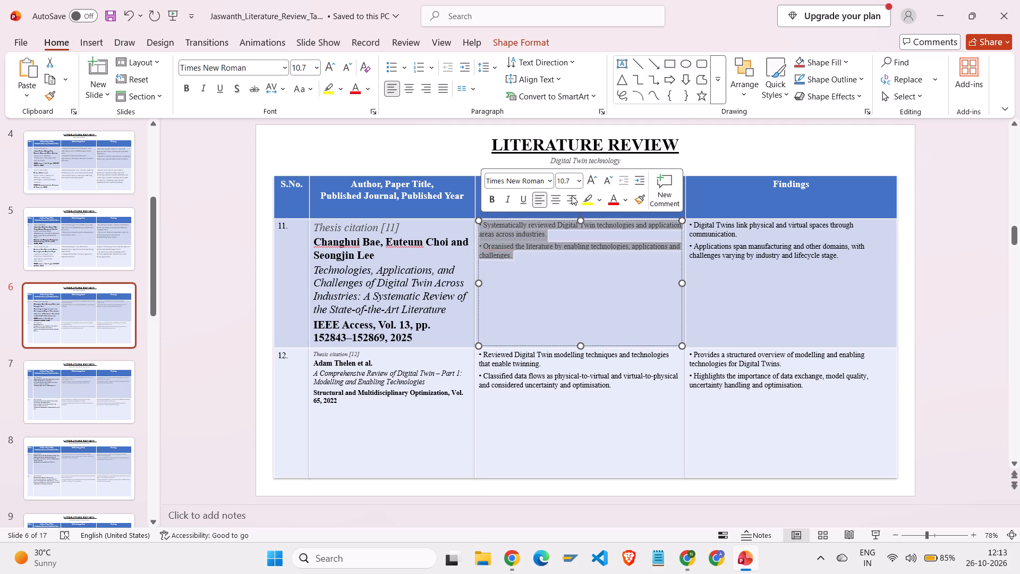
{"action": "left_click", "coordinate": [579, 179]}
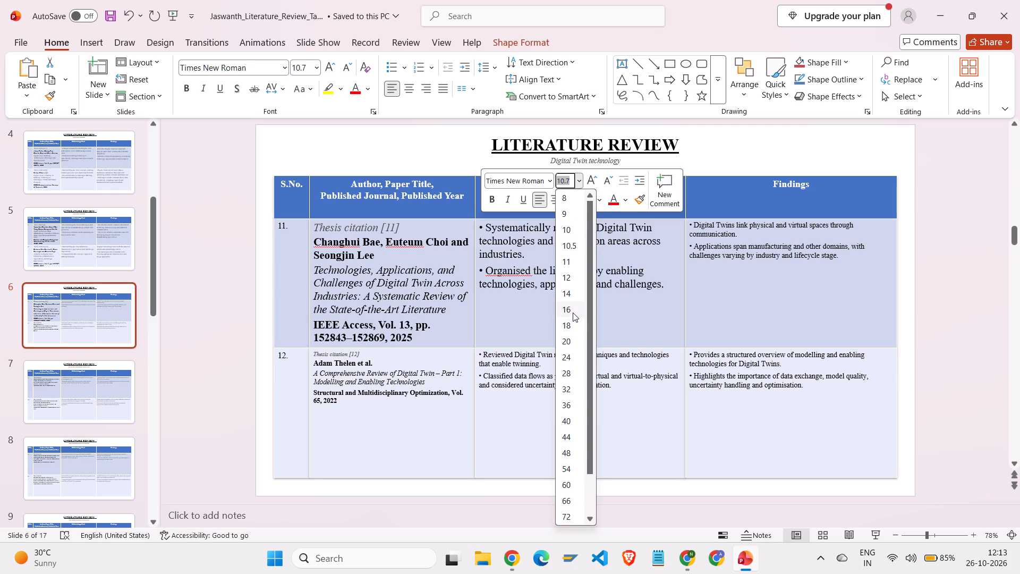
{"action": "left_click", "coordinate": [572, 311]}
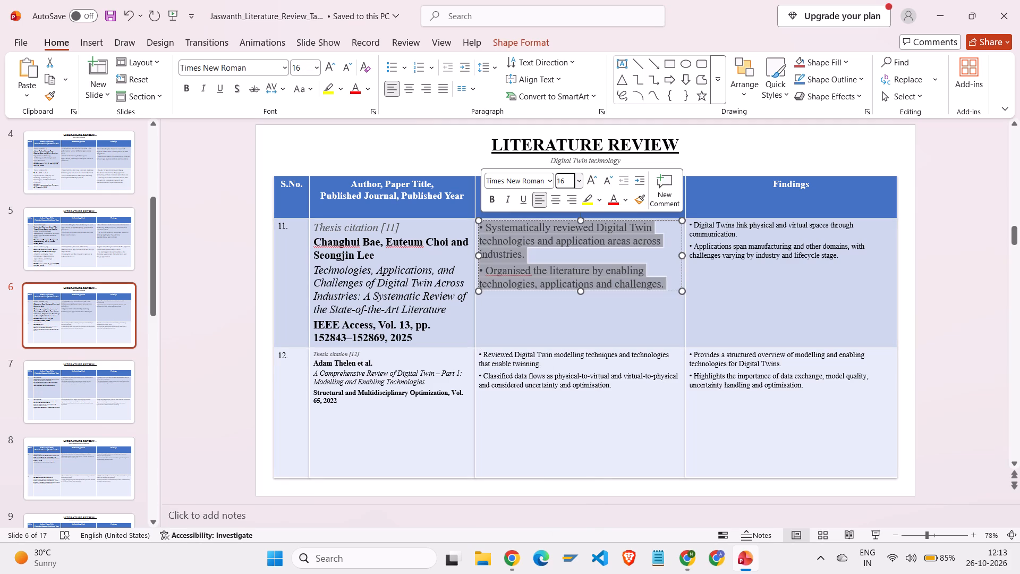
{"action": "left_click_drag", "start_coordinate": [840, 257], "coordinate": [770, 226]}
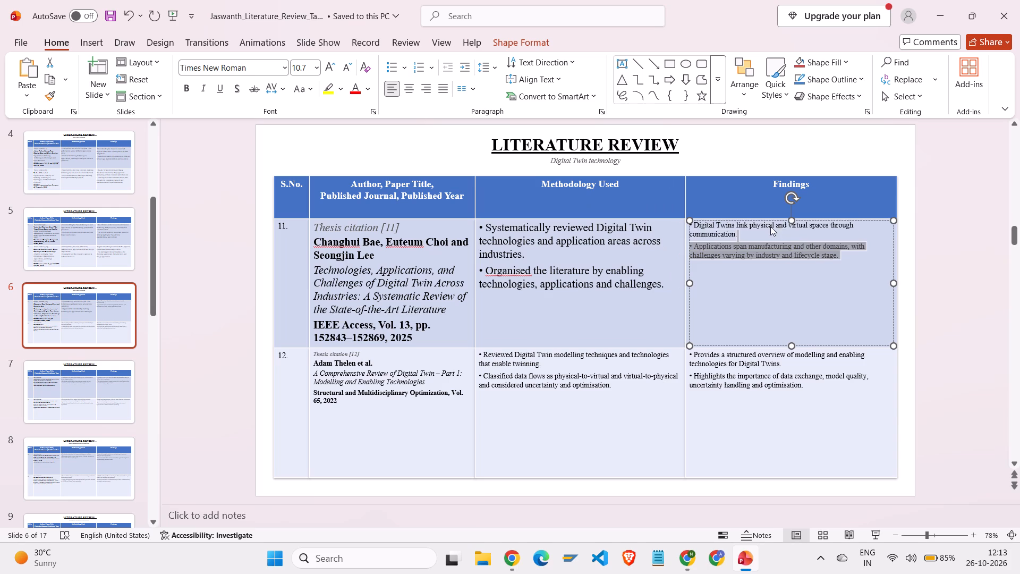
{"action": "left_click_drag", "start_coordinate": [770, 226], "coordinate": [694, 218]}
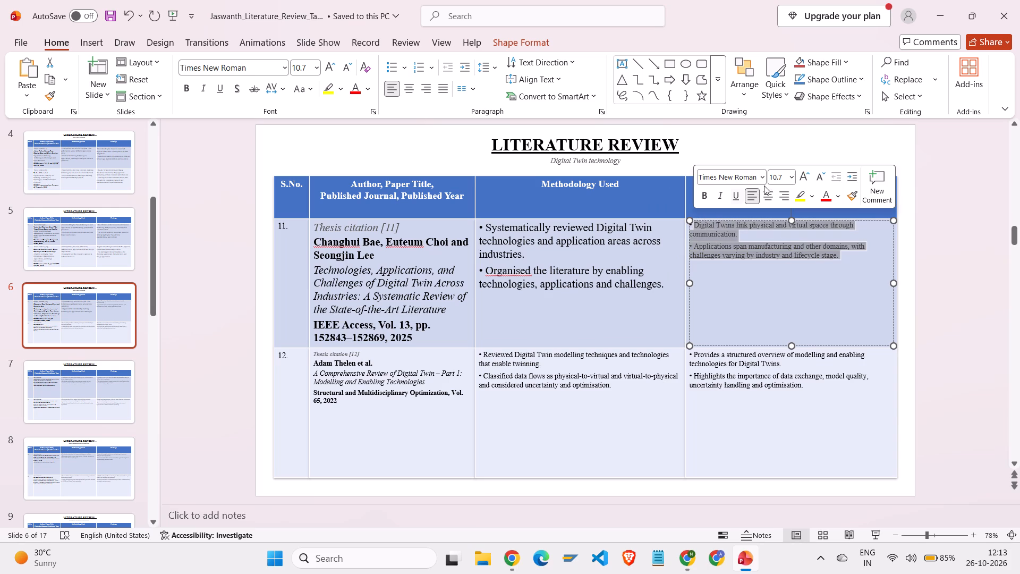
{"action": "left_click", "coordinate": [789, 176]}
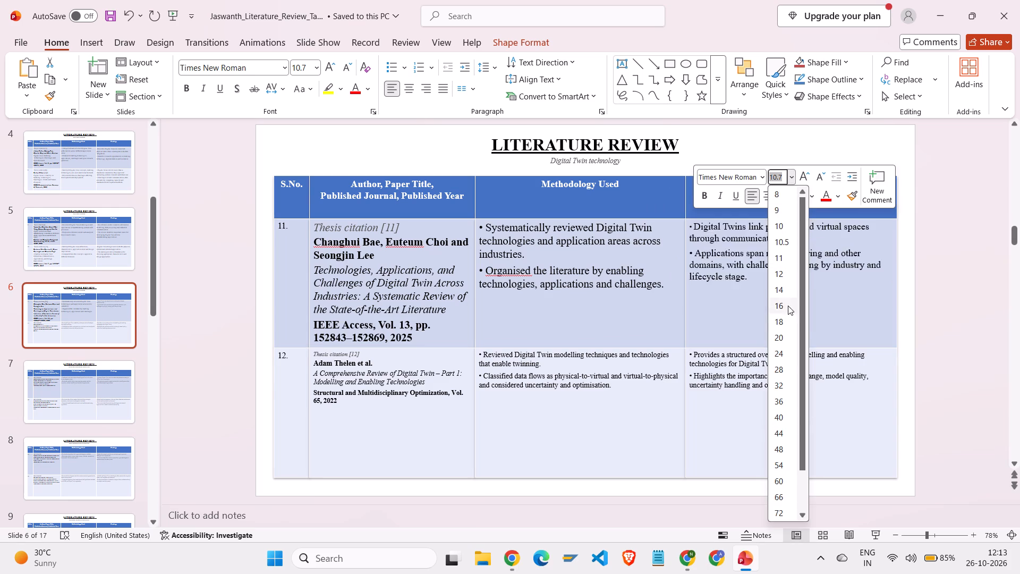
{"action": "left_click", "coordinate": [783, 306]}
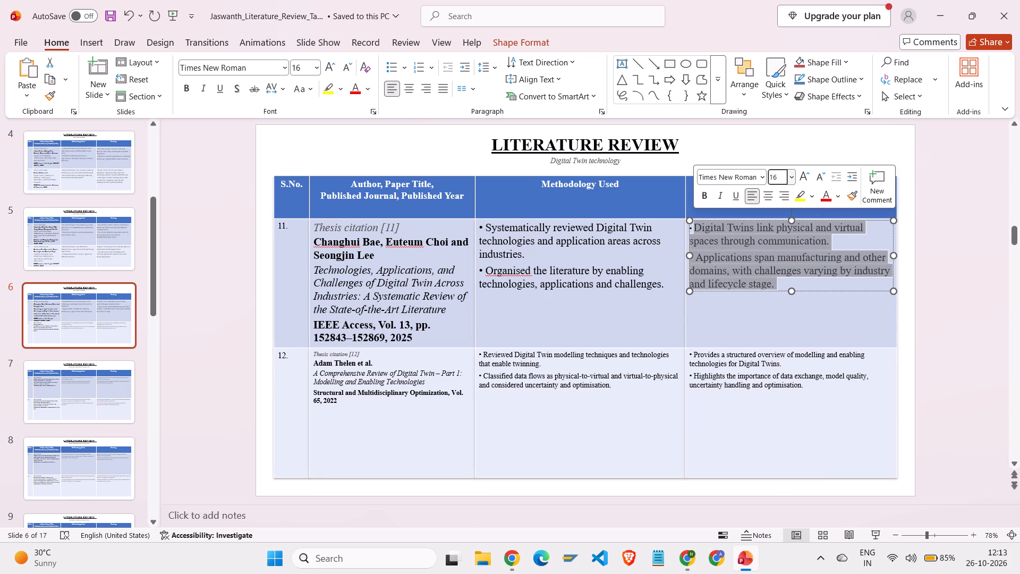
Set entry 12's findings and methodology text to 16 pt.
{"action": "left_click_drag", "start_coordinate": [809, 386], "coordinate": [694, 352]}
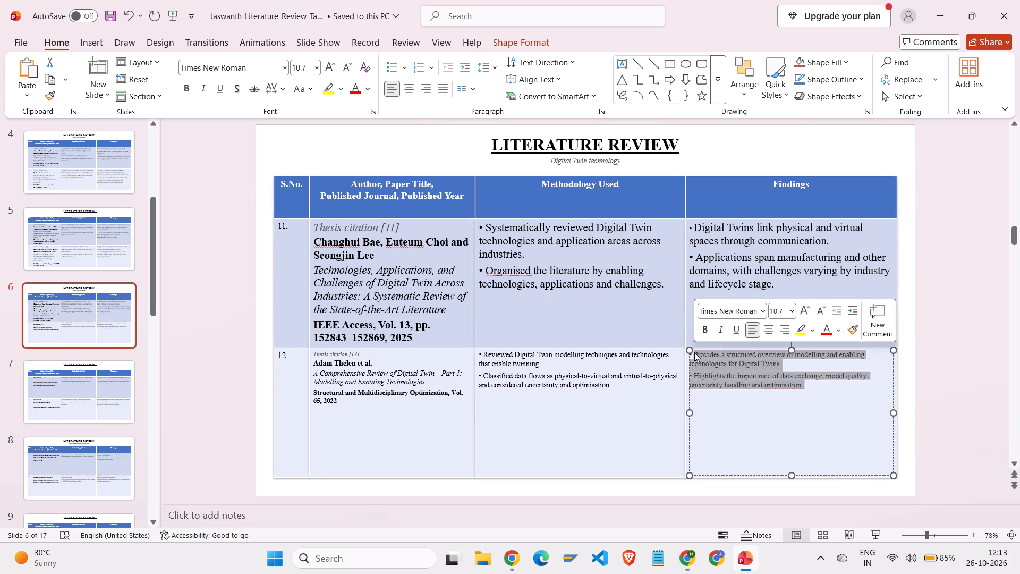
{"action": "left_click", "coordinate": [790, 312]}
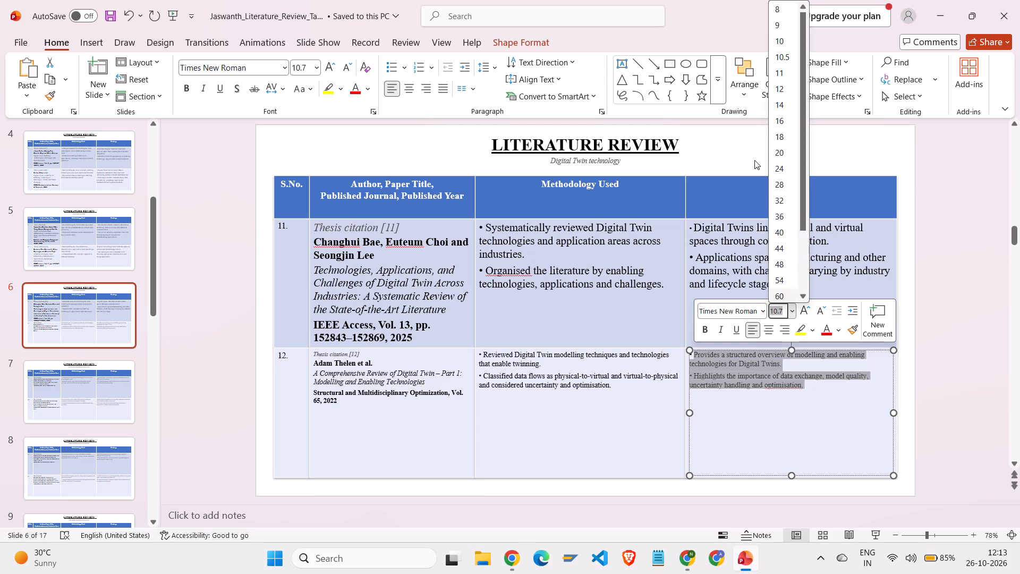
{"action": "left_click", "coordinate": [783, 124]}
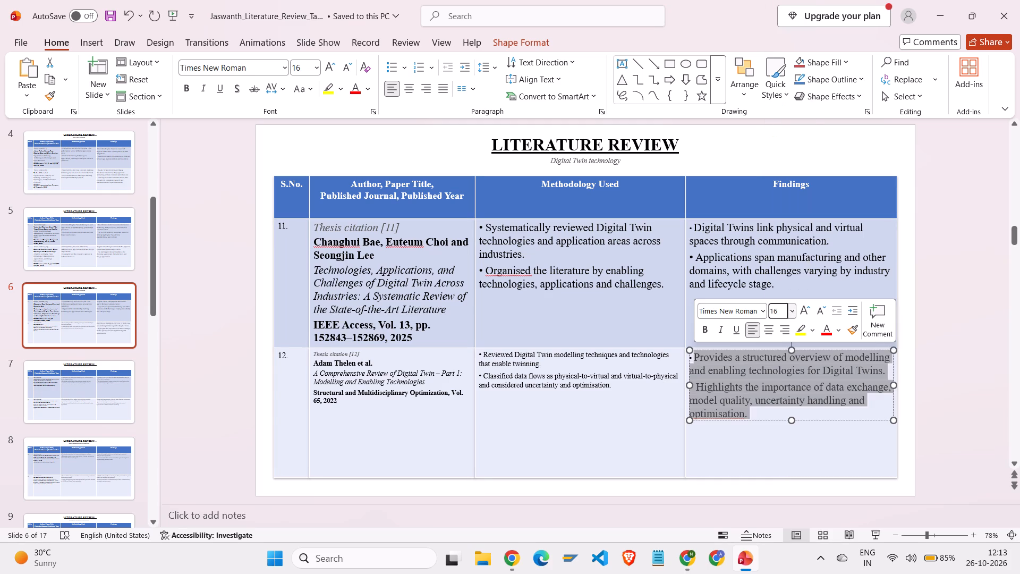
{"action": "left_click_drag", "start_coordinate": [618, 386], "coordinate": [499, 345]}
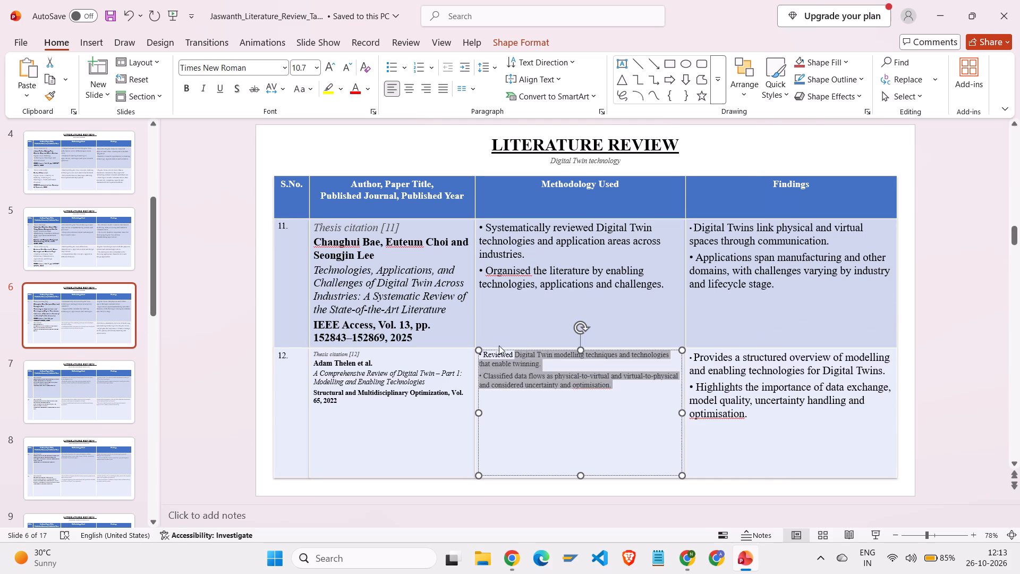
{"action": "left_click_drag", "start_coordinate": [499, 345], "coordinate": [479, 349]}
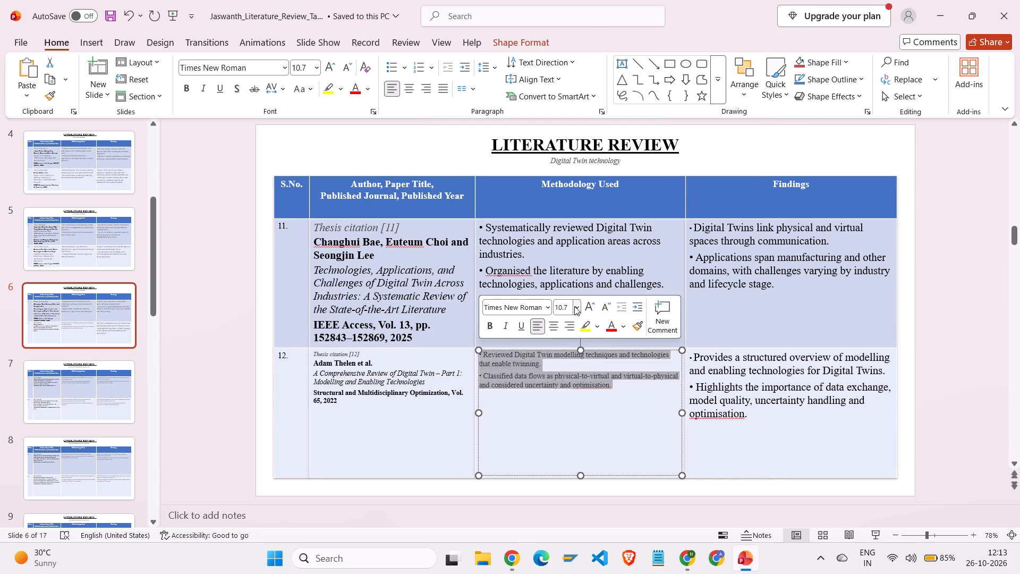
{"action": "left_click", "coordinate": [574, 306]}
{"action": "left_click", "coordinate": [562, 125]}
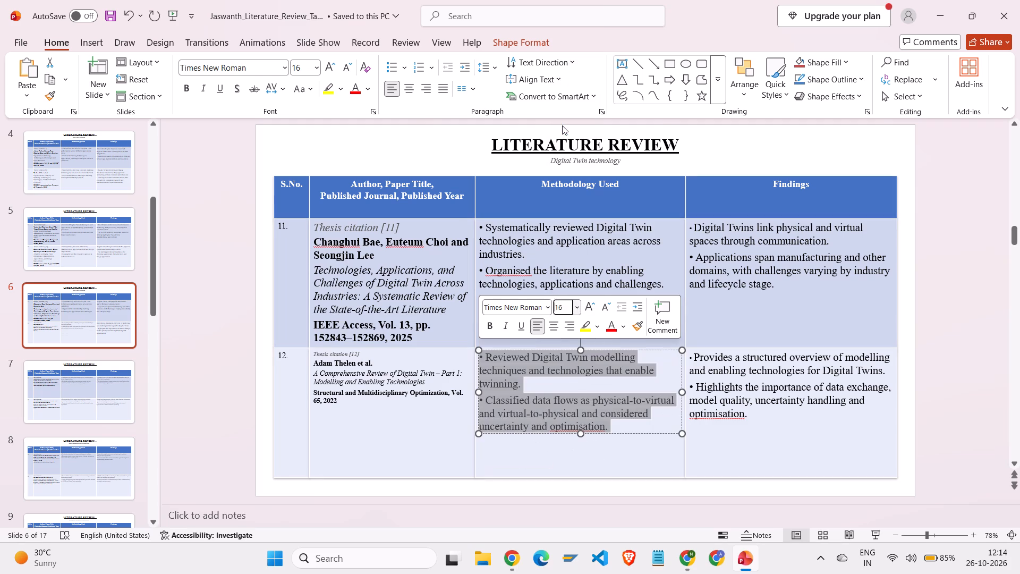
Set all the citation, author, paper title and journal text of entry 12 to 16 pt.
{"action": "left_click_drag", "start_coordinate": [344, 402], "coordinate": [313, 353]}
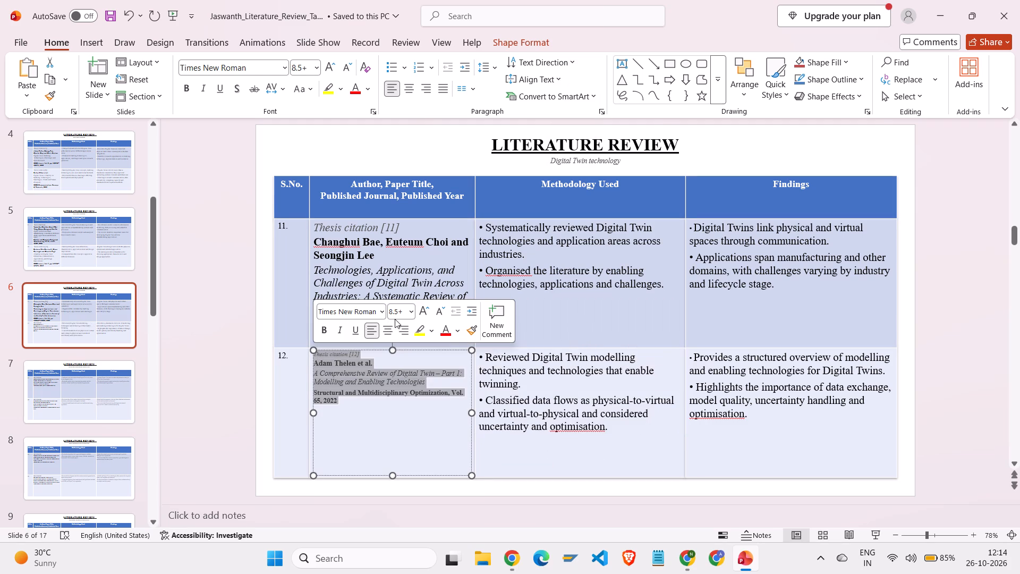
{"action": "left_click", "coordinate": [411, 314]}
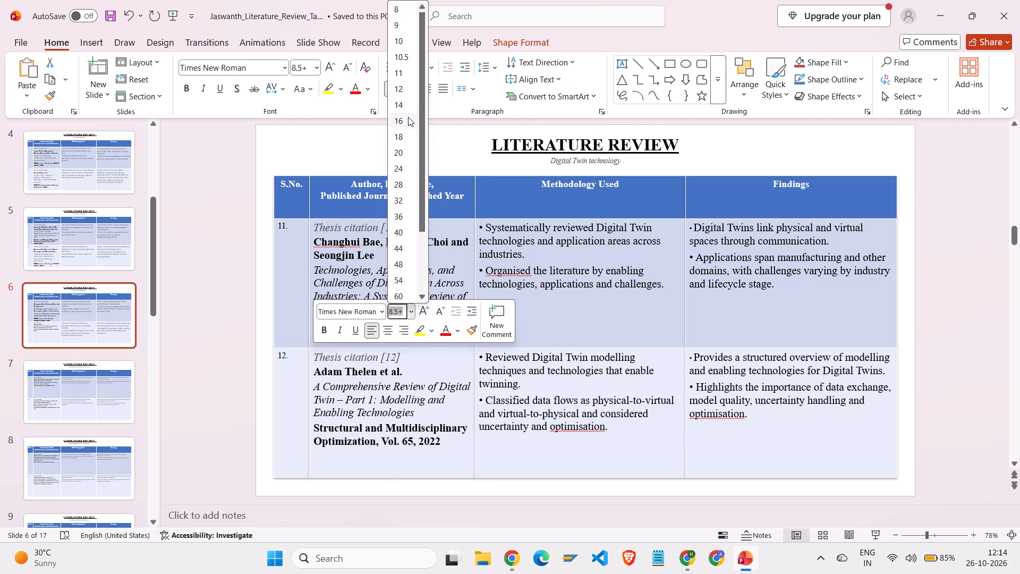
{"action": "left_click", "coordinate": [408, 117]}
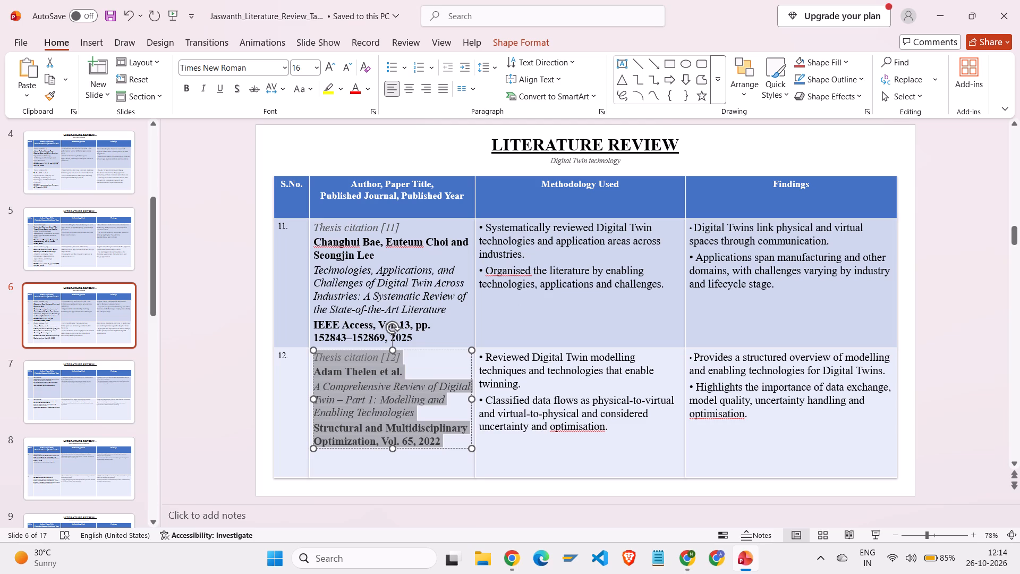
Remove the italics from entry 12's thesis citation line and paper title on slide 6.
{"action": "left_click", "coordinate": [426, 366]}
{"action": "left_click_drag", "start_coordinate": [403, 357], "coordinate": [362, 349]}
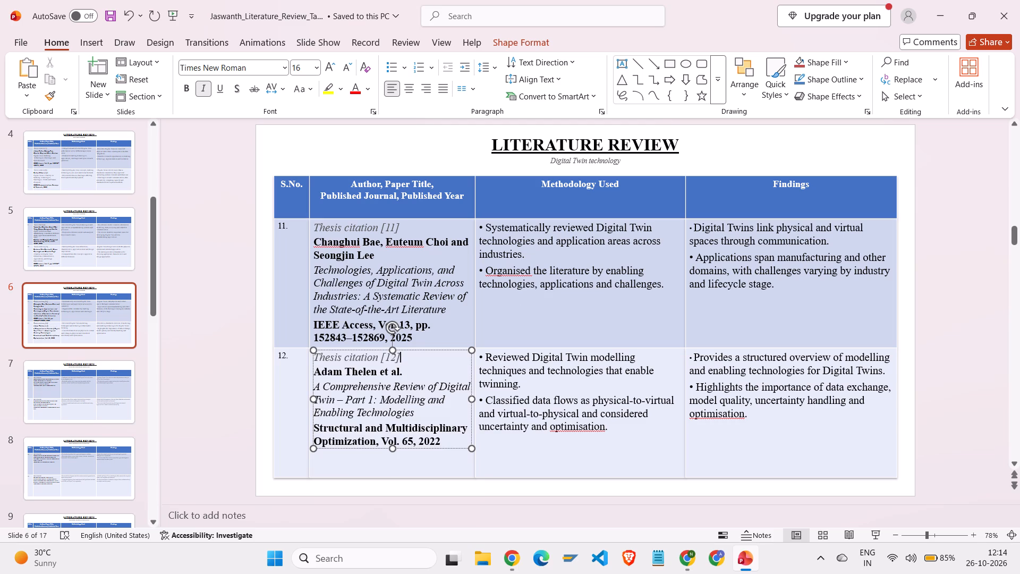
{"action": "left_click_drag", "start_coordinate": [362, 349], "coordinate": [314, 347]}
{"action": "left_click", "coordinate": [342, 325]}
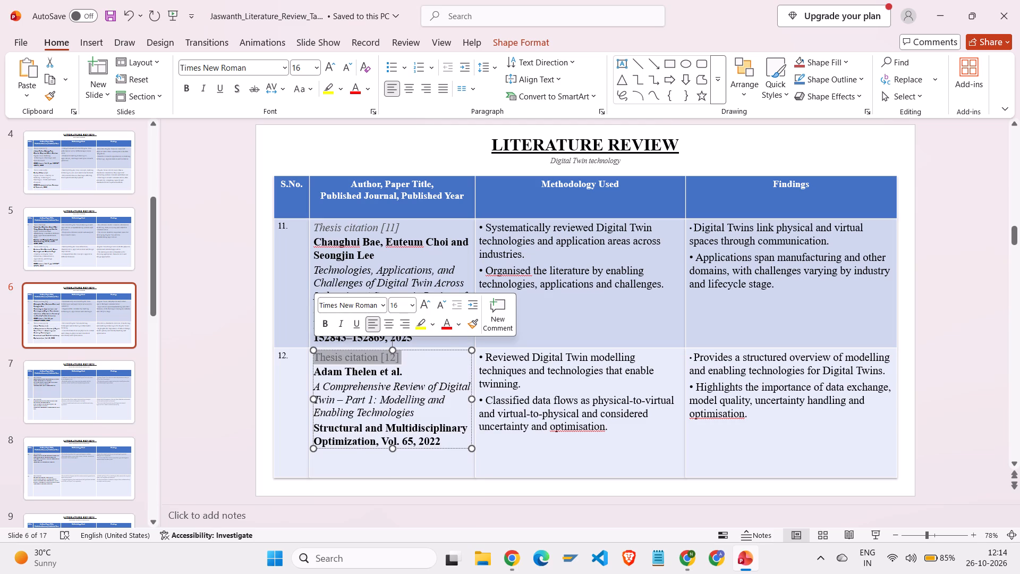
{"action": "left_click_drag", "start_coordinate": [424, 413], "coordinate": [312, 386]}
{"action": "left_click", "coordinate": [341, 368]}
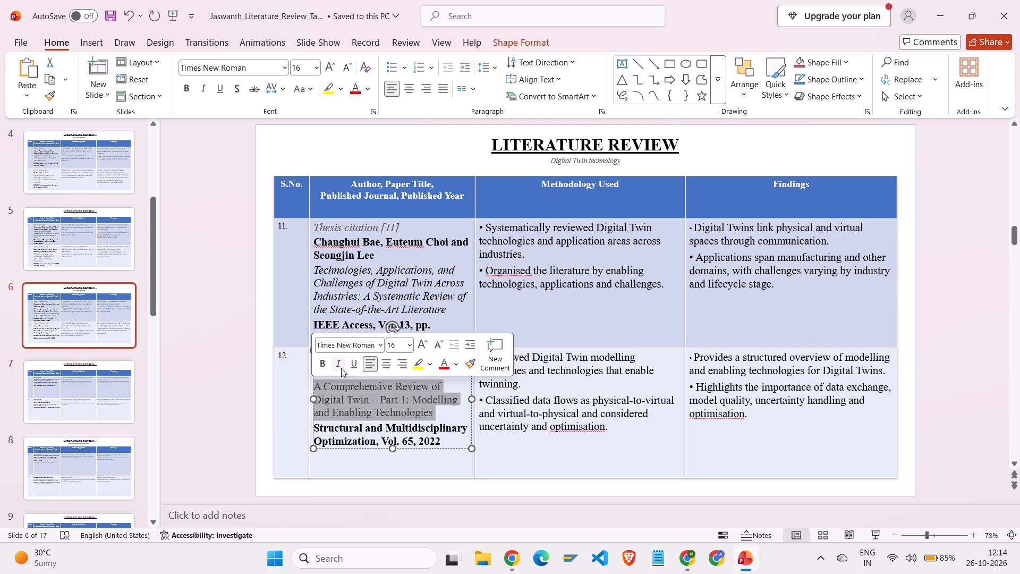
Remove the italics from entry 11's paper title and thesis citation line on slide 6.
{"action": "left_click_drag", "start_coordinate": [454, 310], "coordinate": [418, 309]}
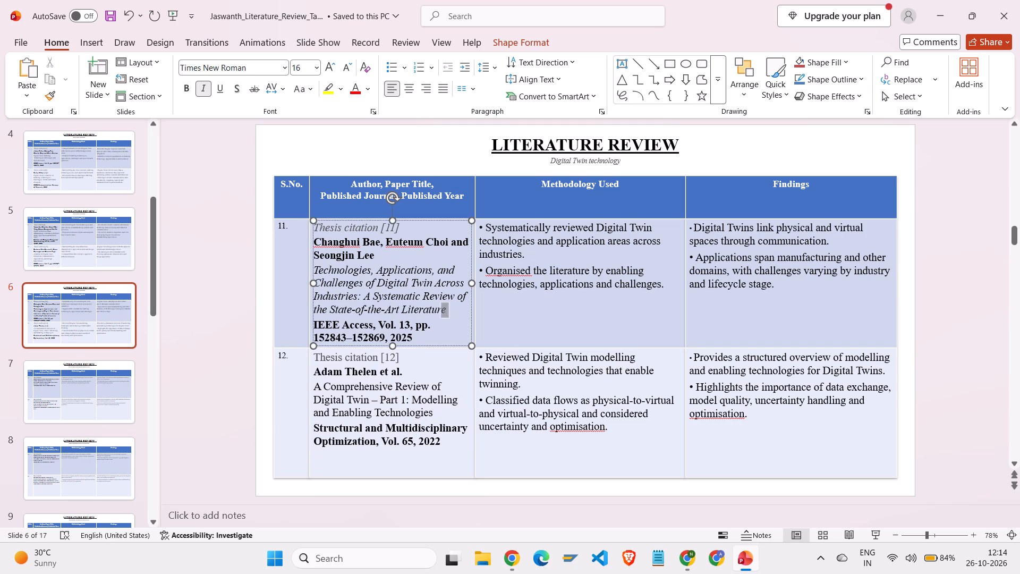
{"action": "left_click_drag", "start_coordinate": [418, 309], "coordinate": [319, 271]}
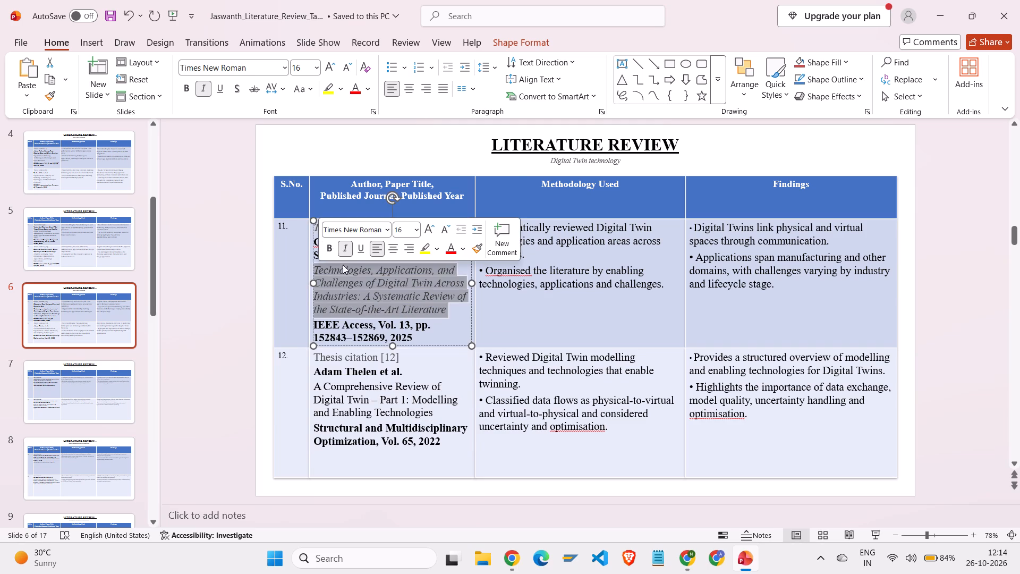
{"action": "left_click", "coordinate": [347, 248]}
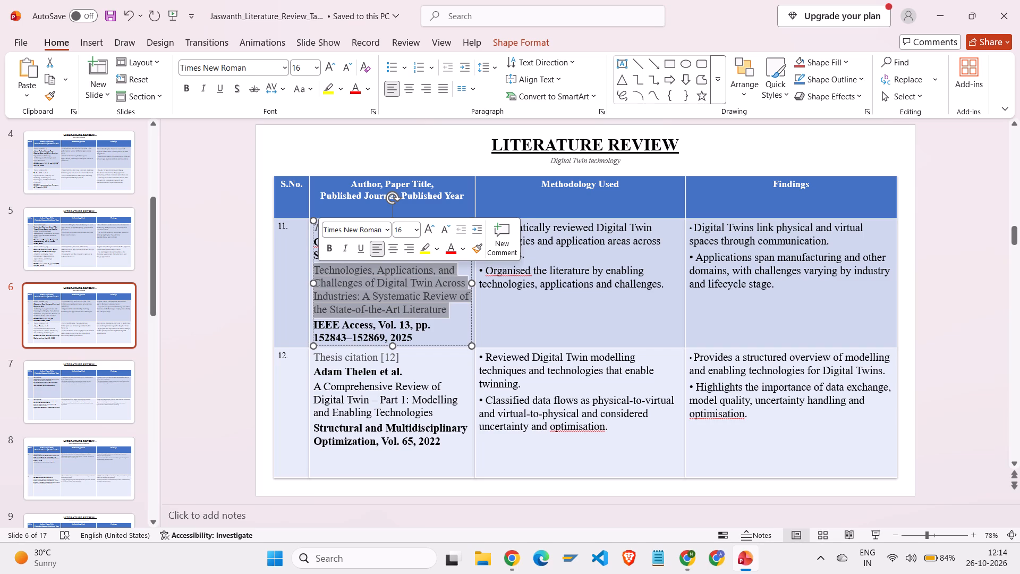
{"action": "left_click", "coordinate": [463, 325]}
{"action": "left_click_drag", "start_coordinate": [415, 227], "coordinate": [344, 231]}
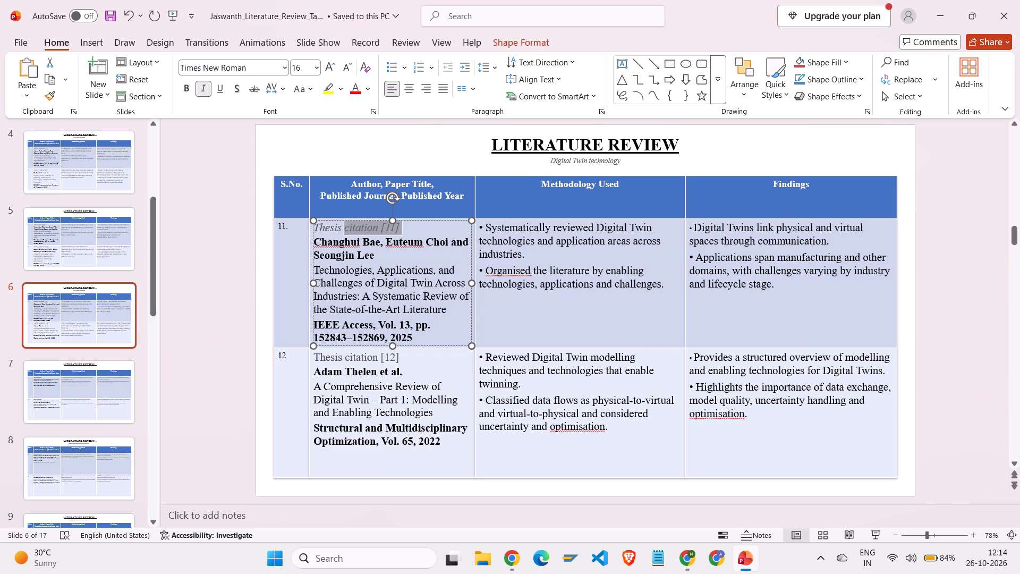
{"action": "left_click_drag", "start_coordinate": [344, 231], "coordinate": [324, 232]}
{"action": "left_click", "coordinate": [349, 216]}
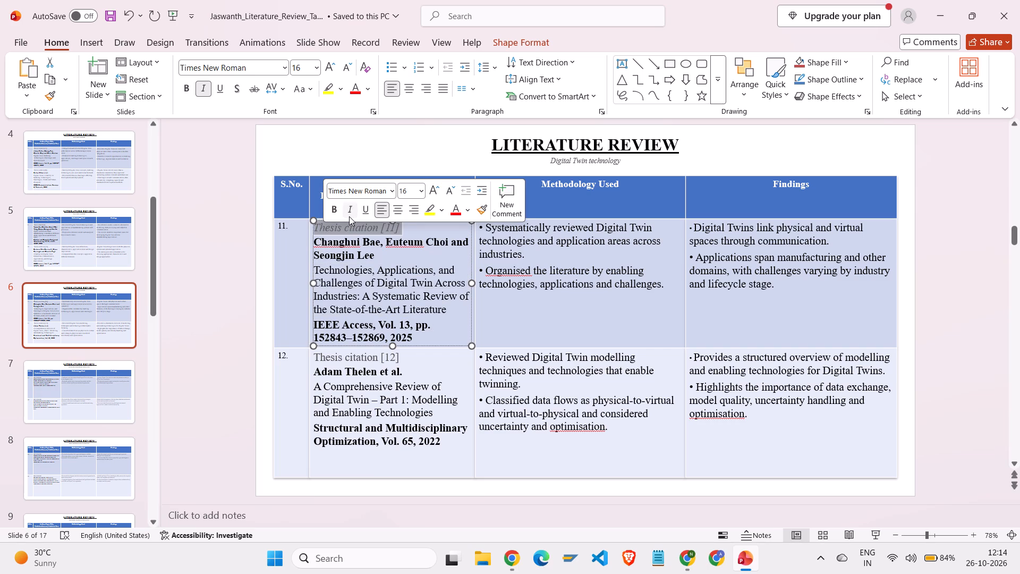
{"action": "left_click", "coordinate": [214, 264]}
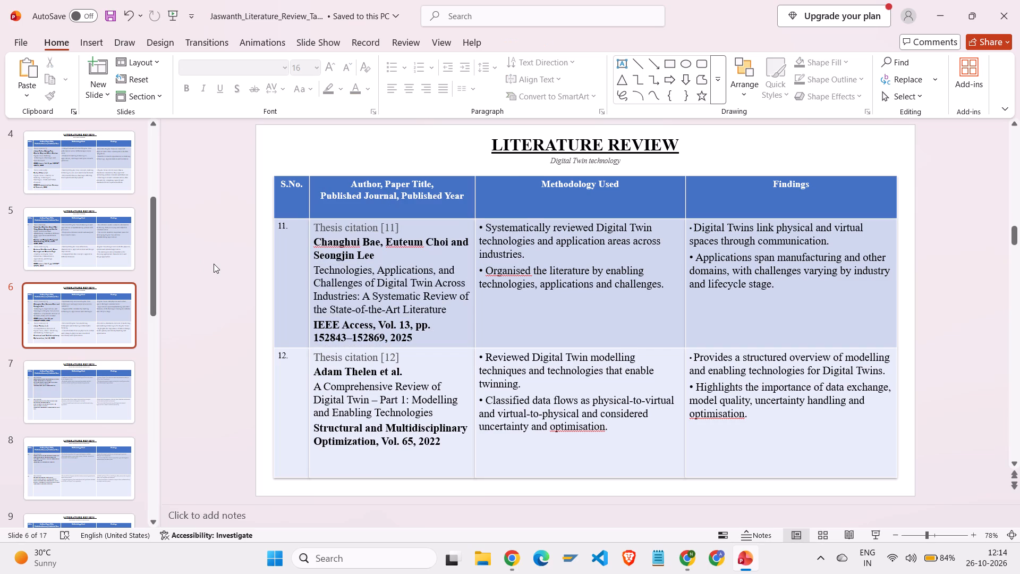
On slide 7, set all the citation, author, paper title and journal text of entry 13 to 16 pt.
{"action": "key", "text": "Down"}
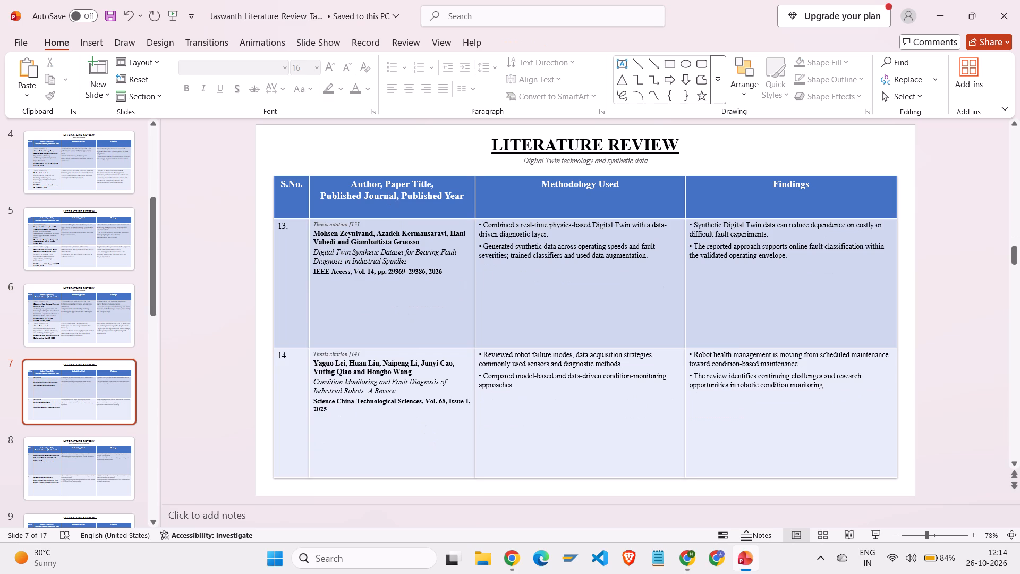
{"action": "left_click", "coordinate": [452, 276]}
{"action": "left_click_drag", "start_coordinate": [455, 276], "coordinate": [449, 277]}
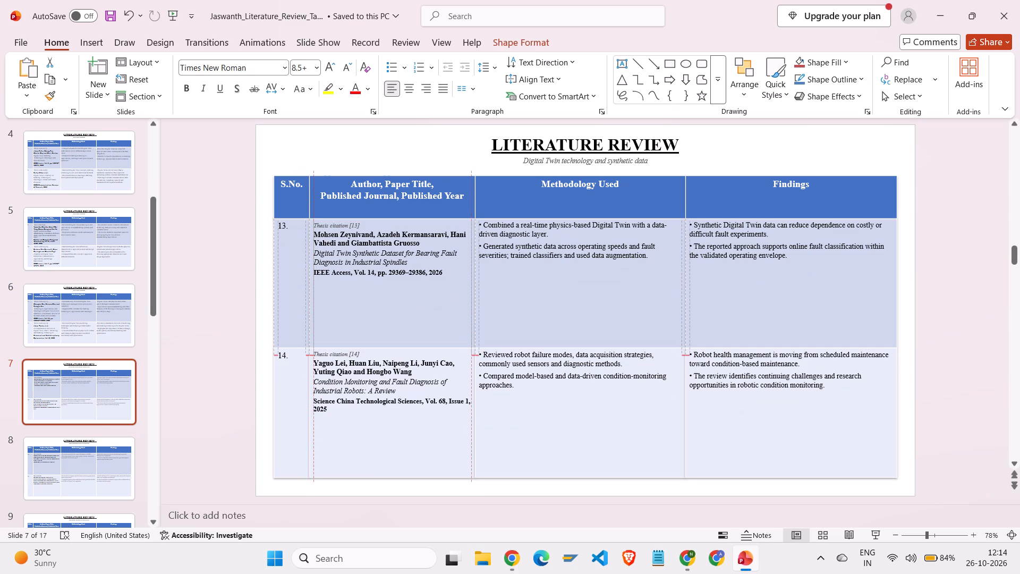
{"action": "left_click_drag", "start_coordinate": [449, 277], "coordinate": [449, 277]}
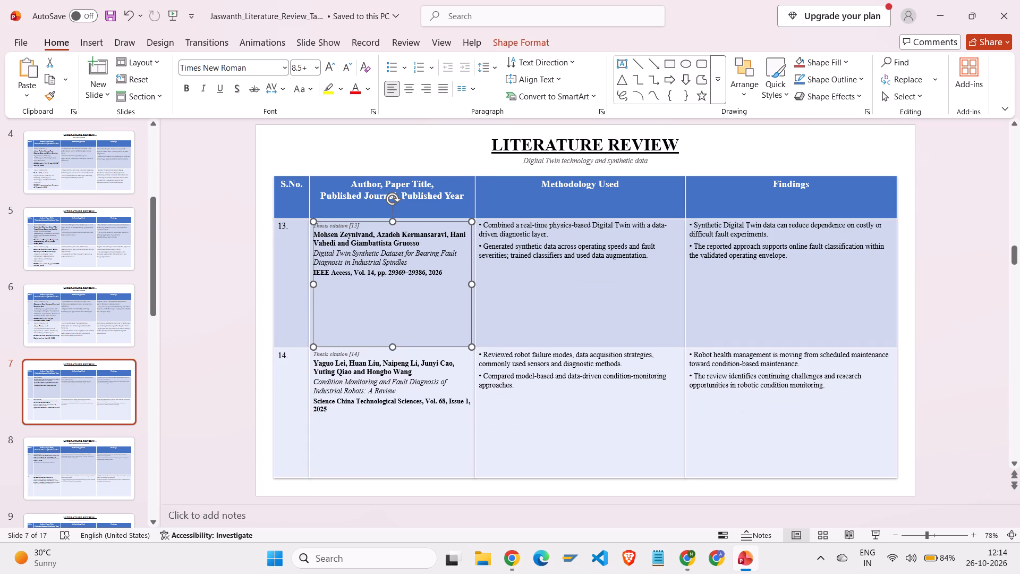
{"action": "left_click_drag", "start_coordinate": [446, 275], "coordinate": [424, 259]}
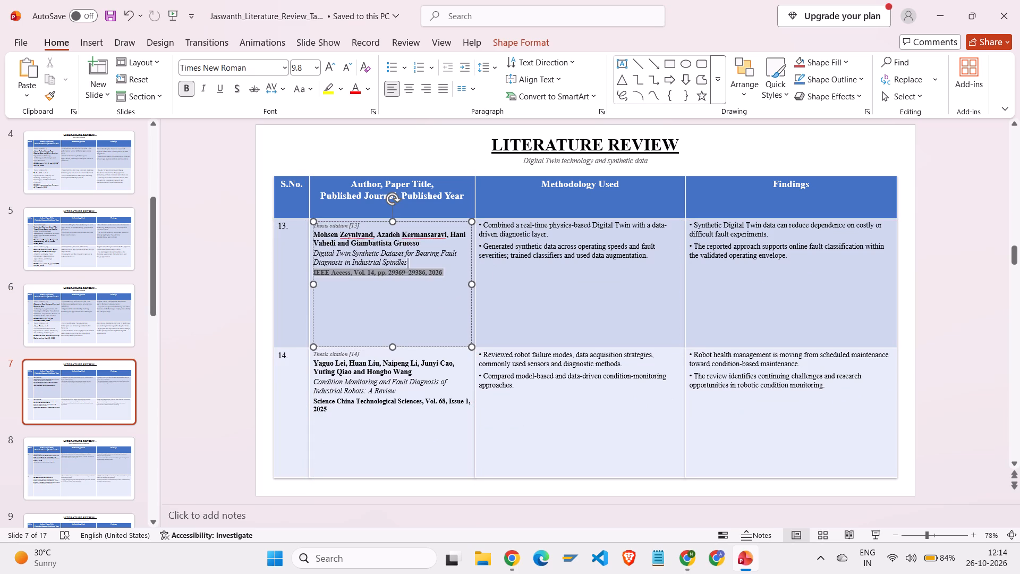
{"action": "left_click_drag", "start_coordinate": [424, 259], "coordinate": [313, 221]}
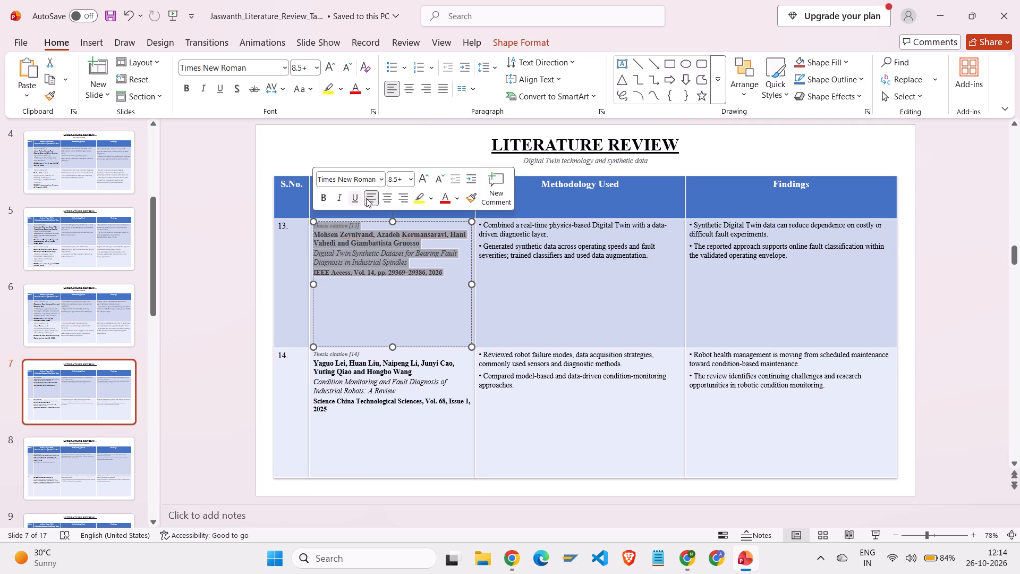
{"action": "left_click", "coordinate": [410, 183]}
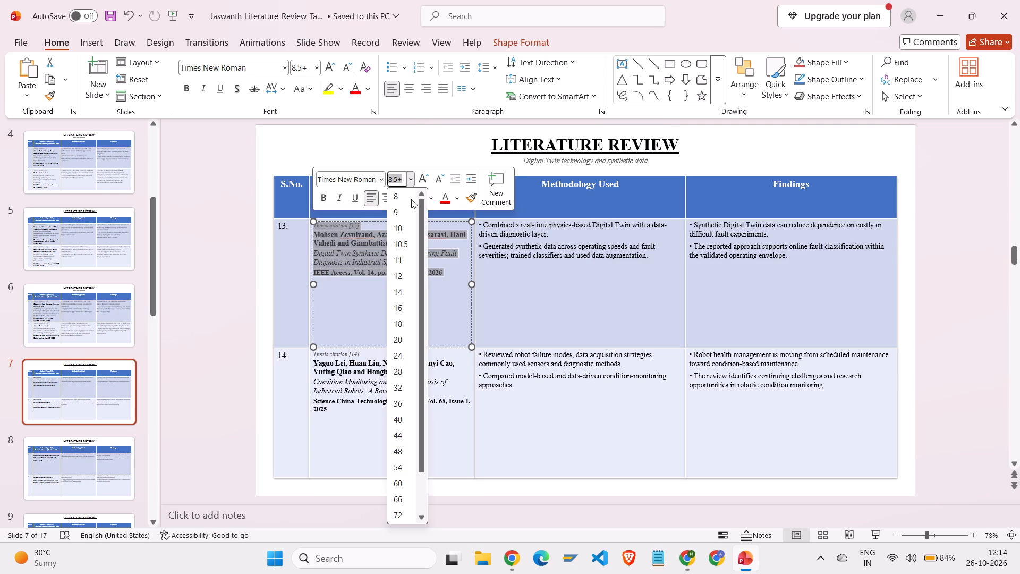
{"action": "left_click", "coordinate": [399, 309]}
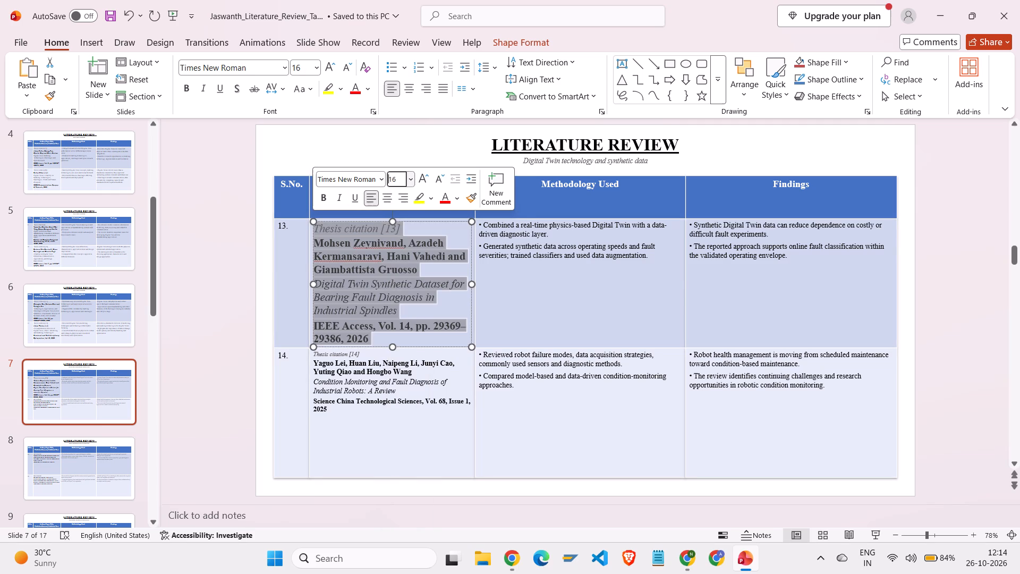
Set entry 13's methodology and findings text on slide 7 to 16 pt.
{"action": "left_click_drag", "start_coordinate": [653, 254], "coordinate": [477, 226]}
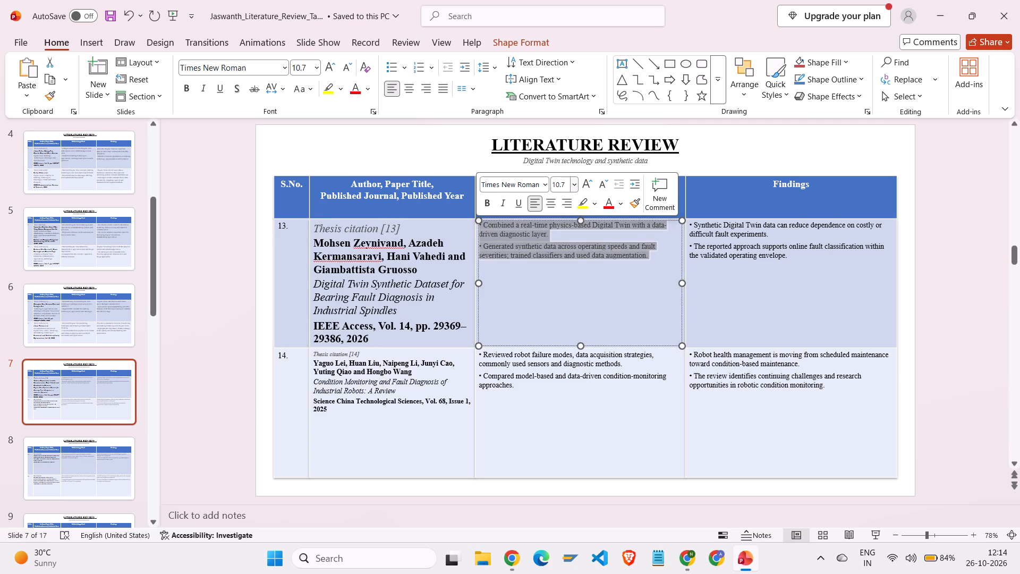
{"action": "left_click", "coordinate": [575, 182]}
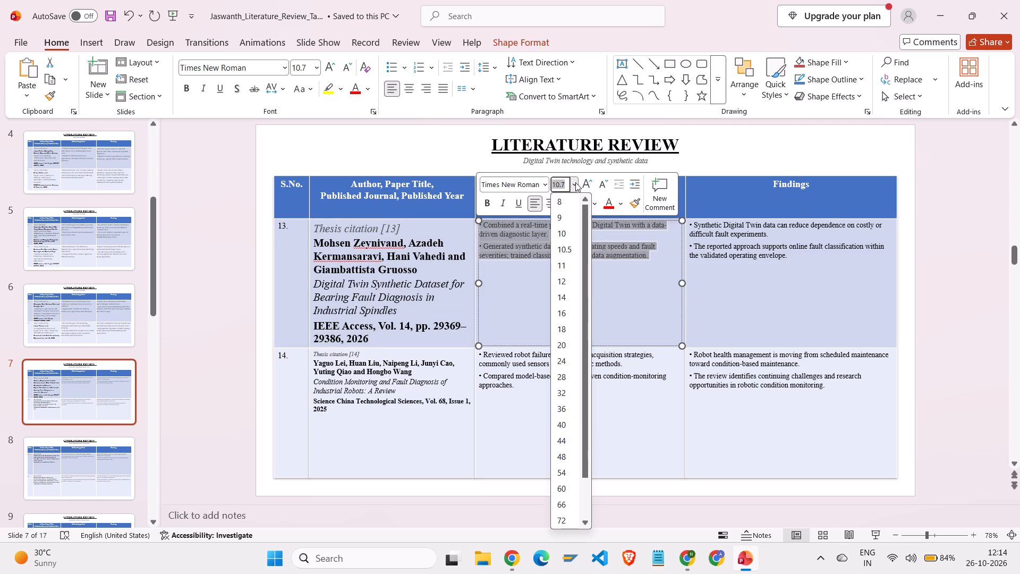
{"action": "left_click", "coordinate": [567, 316]}
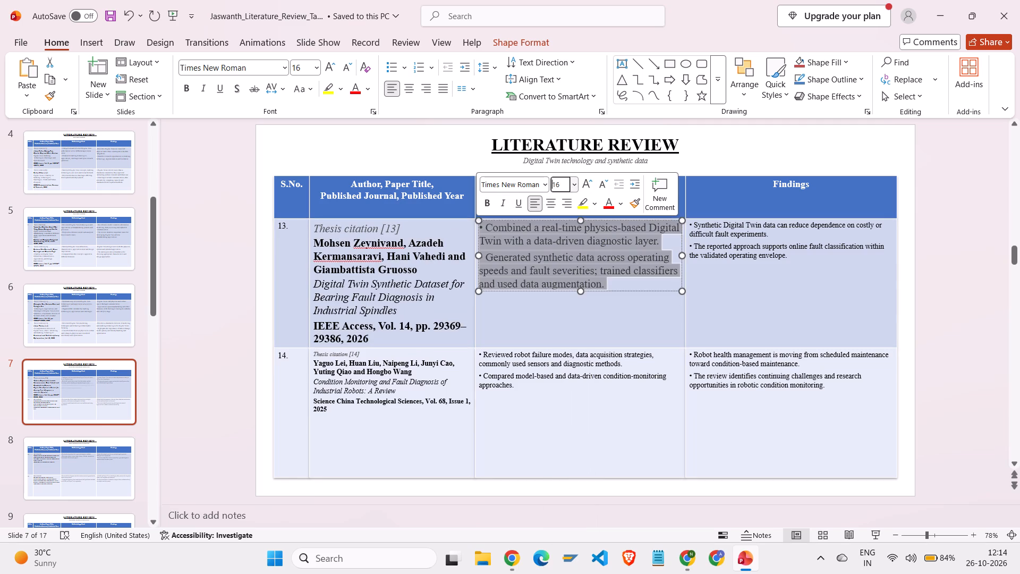
{"action": "left_click_drag", "start_coordinate": [793, 255], "coordinate": [701, 221]}
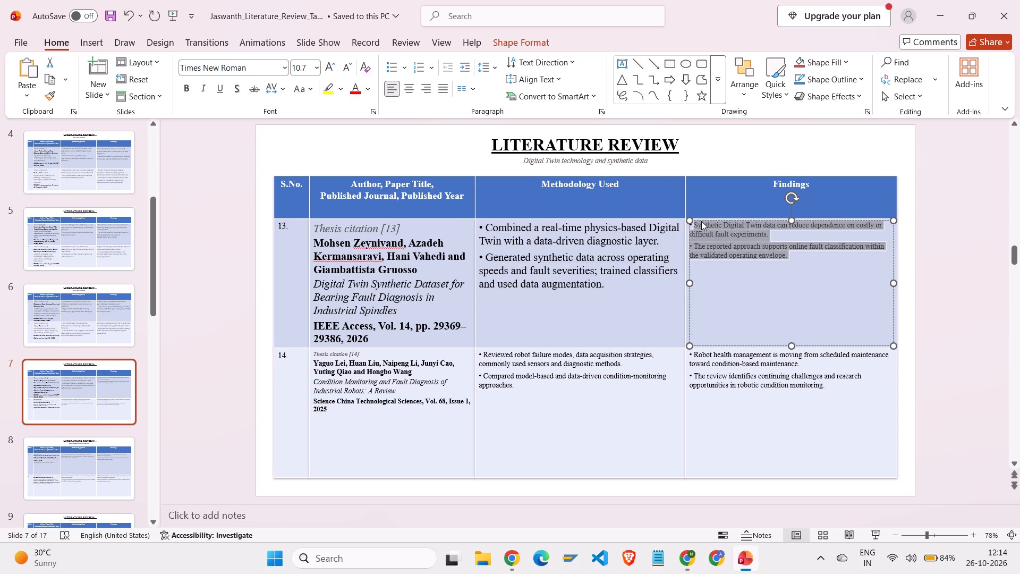
{"action": "left_click_drag", "start_coordinate": [701, 221], "coordinate": [691, 214]}
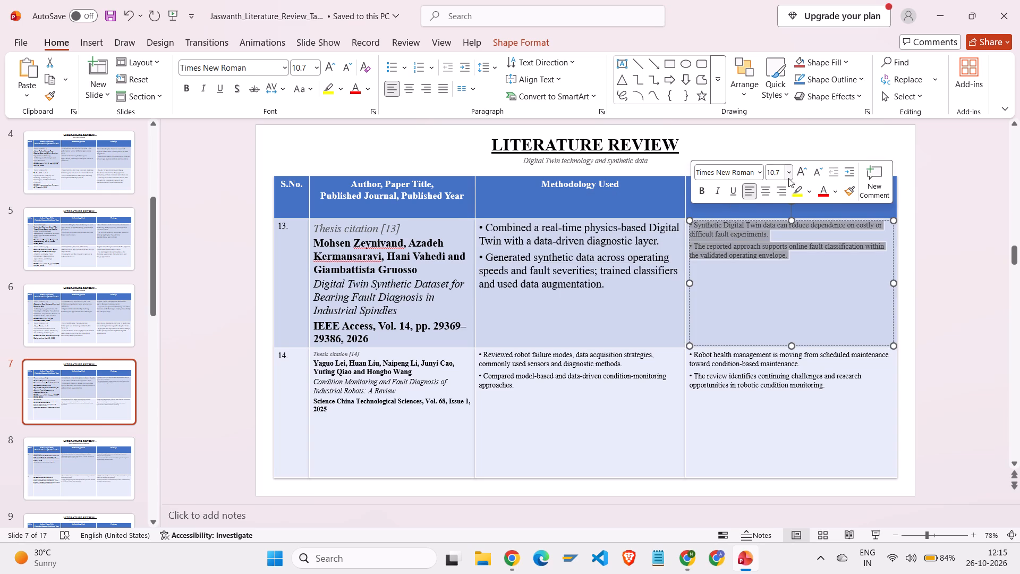
{"action": "left_click", "coordinate": [785, 175]}
{"action": "left_click", "coordinate": [789, 304]}
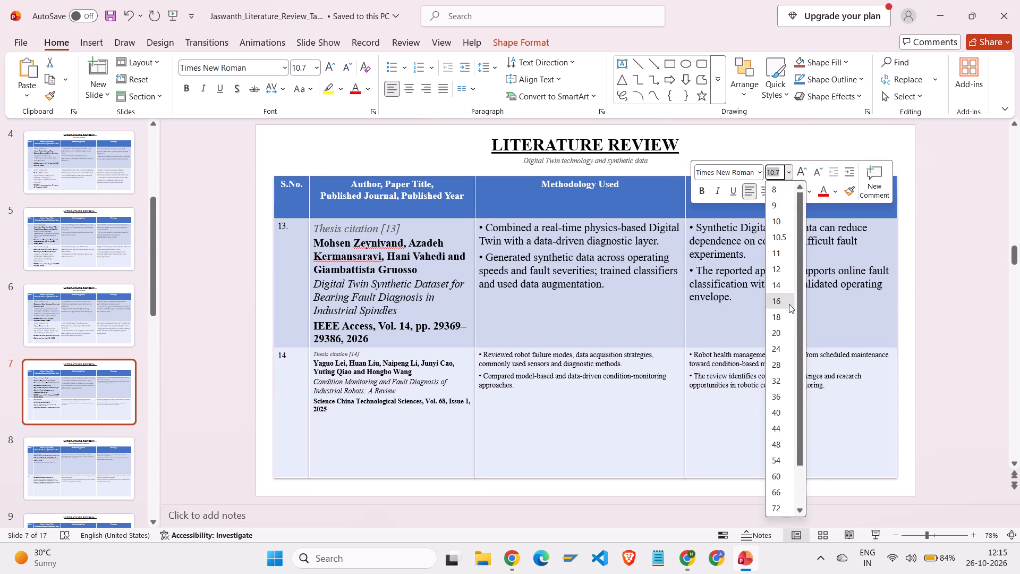
Set entry 14's findings and methodology text on slide 7 to 16 pt.
{"action": "left_click_drag", "start_coordinate": [834, 386], "coordinate": [688, 352]}
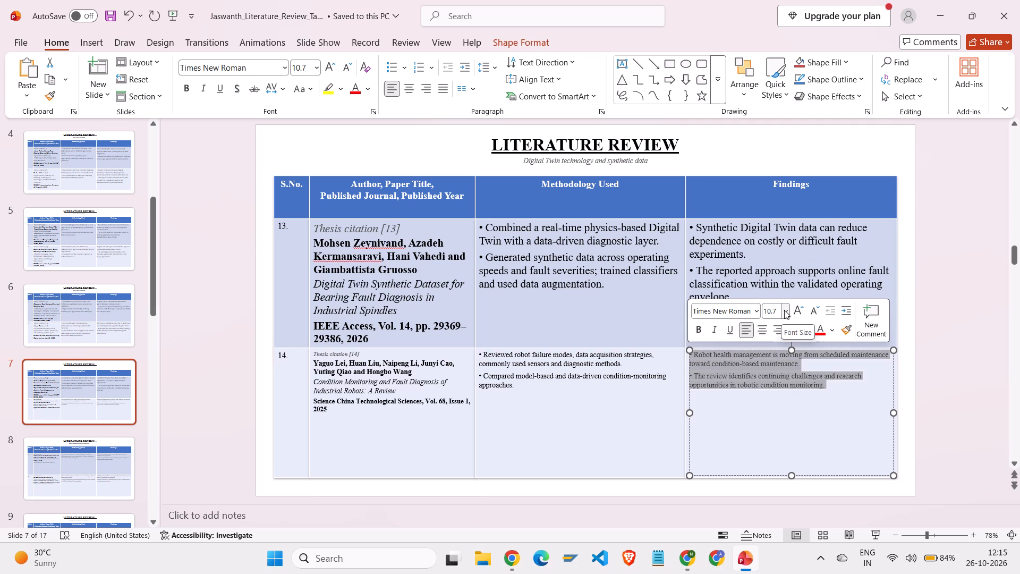
{"action": "left_click", "coordinate": [786, 310]}
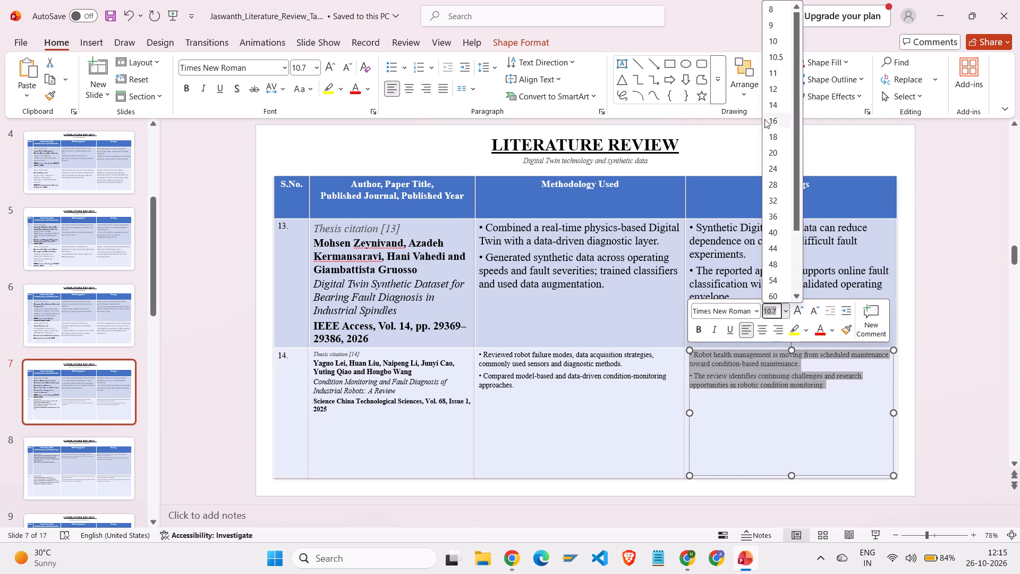
{"action": "left_click", "coordinate": [777, 119]}
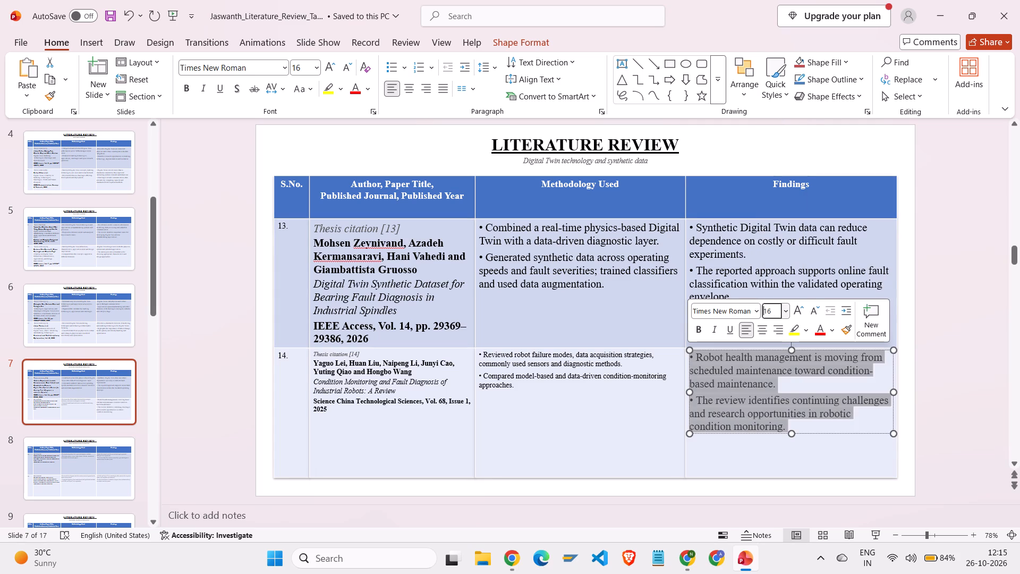
{"action": "triple_click", "coordinate": [558, 394]}
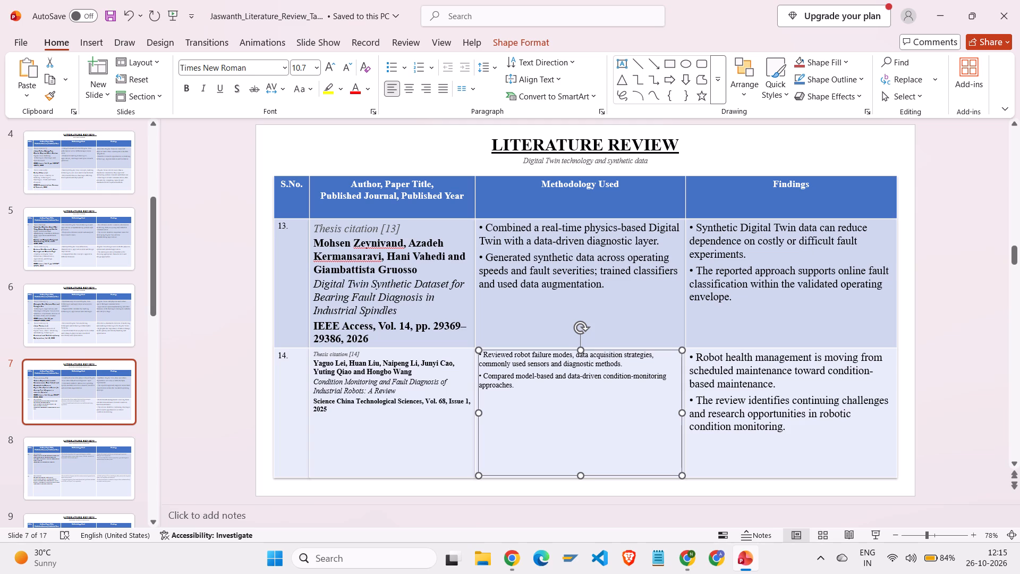
{"action": "left_click_drag", "start_coordinate": [519, 384], "coordinate": [471, 348]}
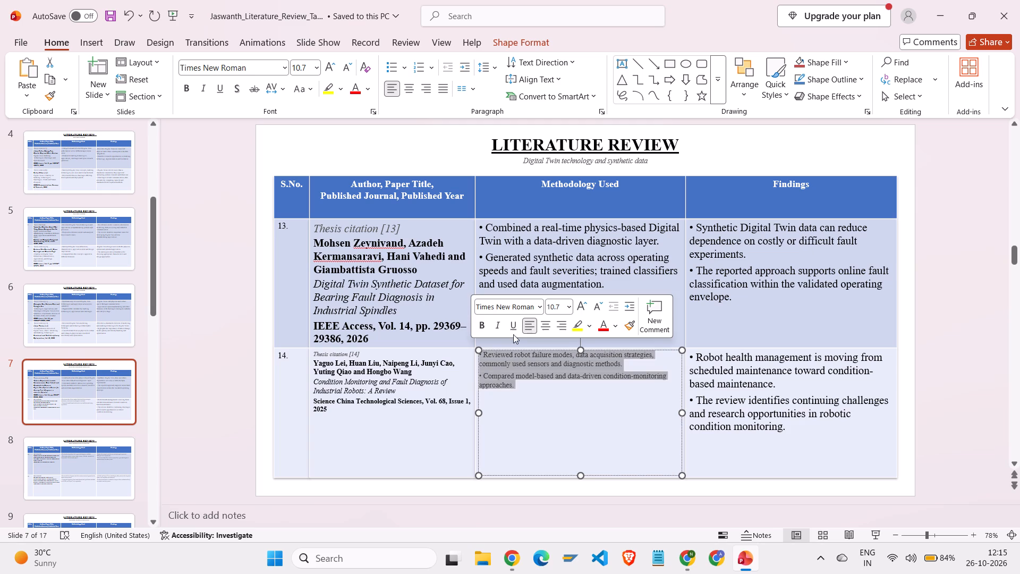
{"action": "left_click", "coordinate": [567, 307]}
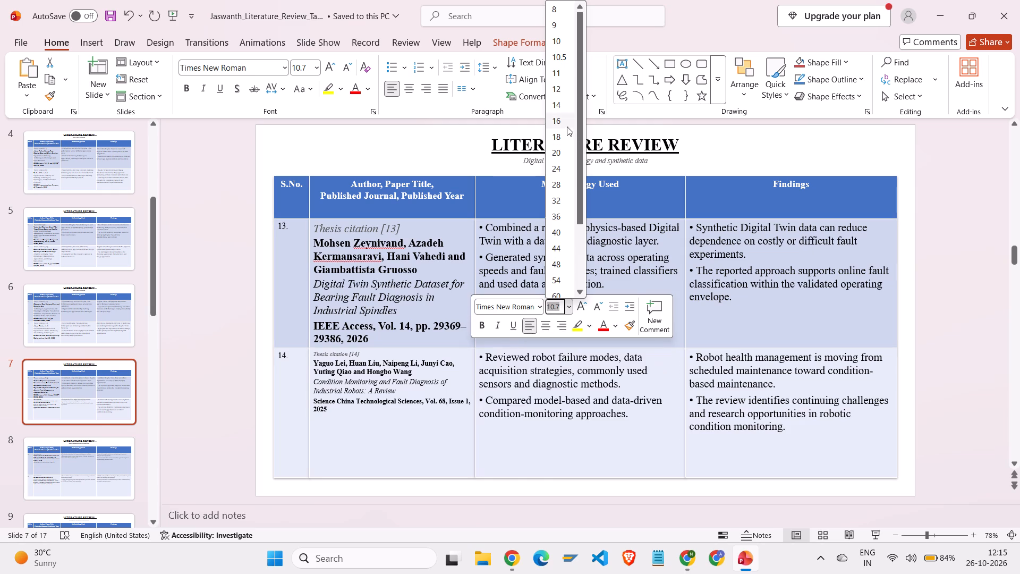
{"action": "left_click", "coordinate": [562, 119]}
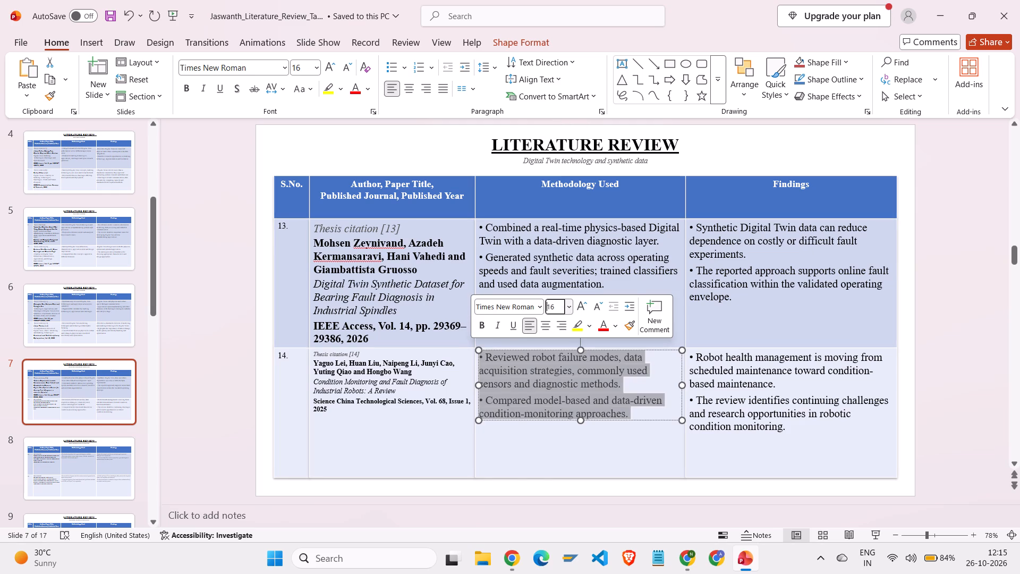
Set all the citation, author, paper title and journal text of entry 14 to 16 pt.
{"action": "left_click_drag", "start_coordinate": [328, 407], "coordinate": [317, 356]}
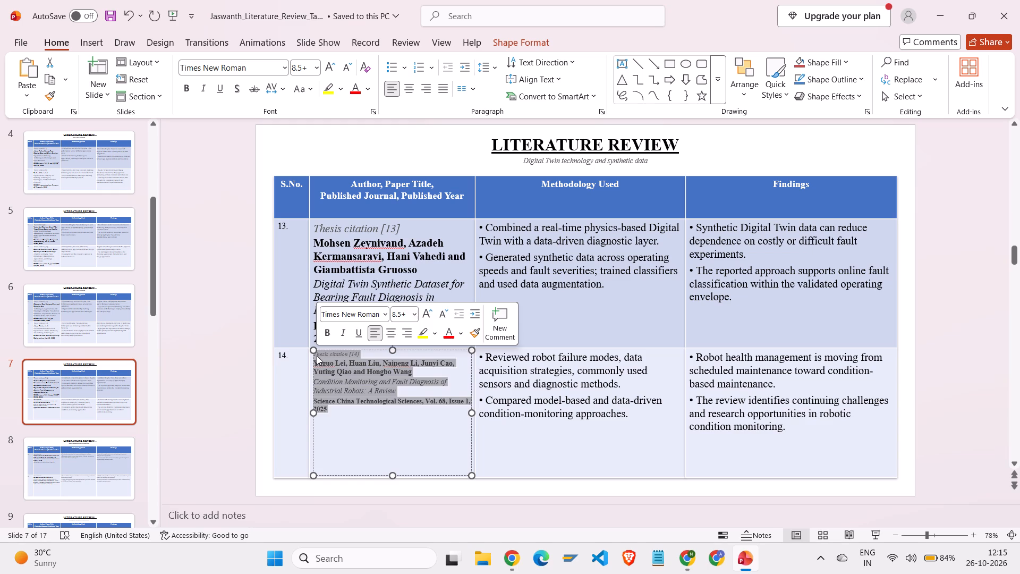
{"action": "left_click", "coordinate": [416, 312]}
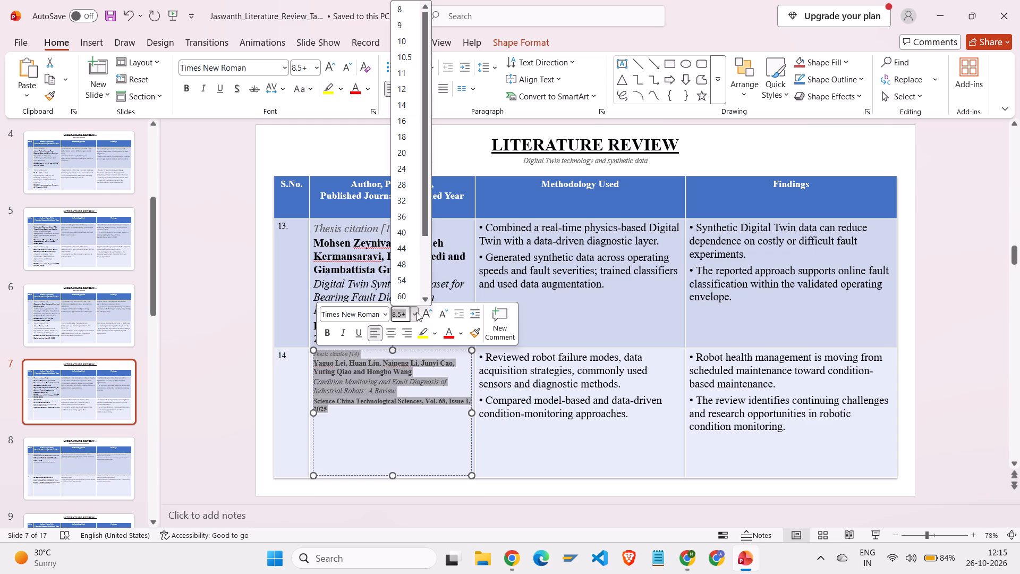
{"action": "left_click", "coordinate": [404, 112]}
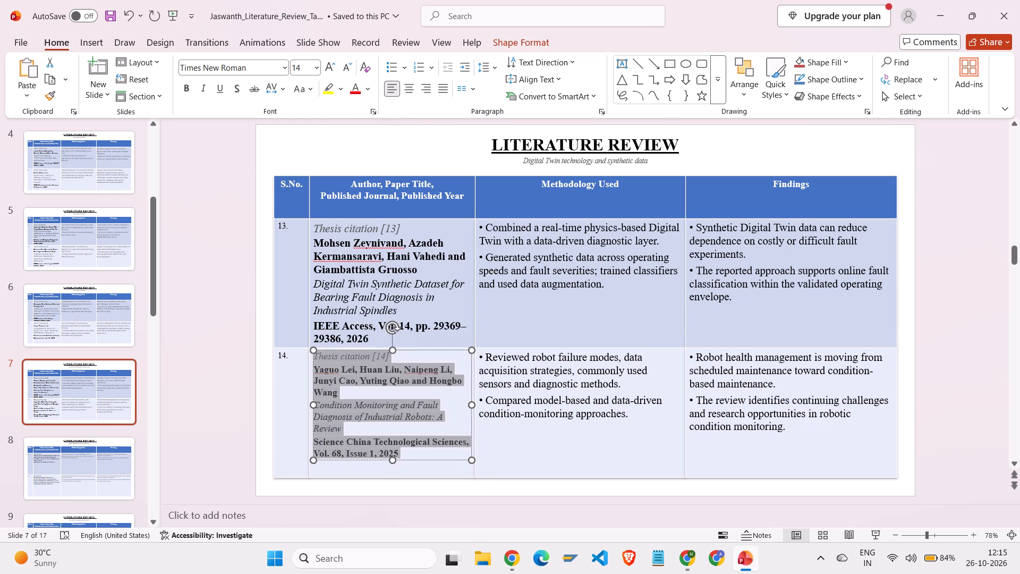
{"action": "left_click", "coordinate": [314, 70]}
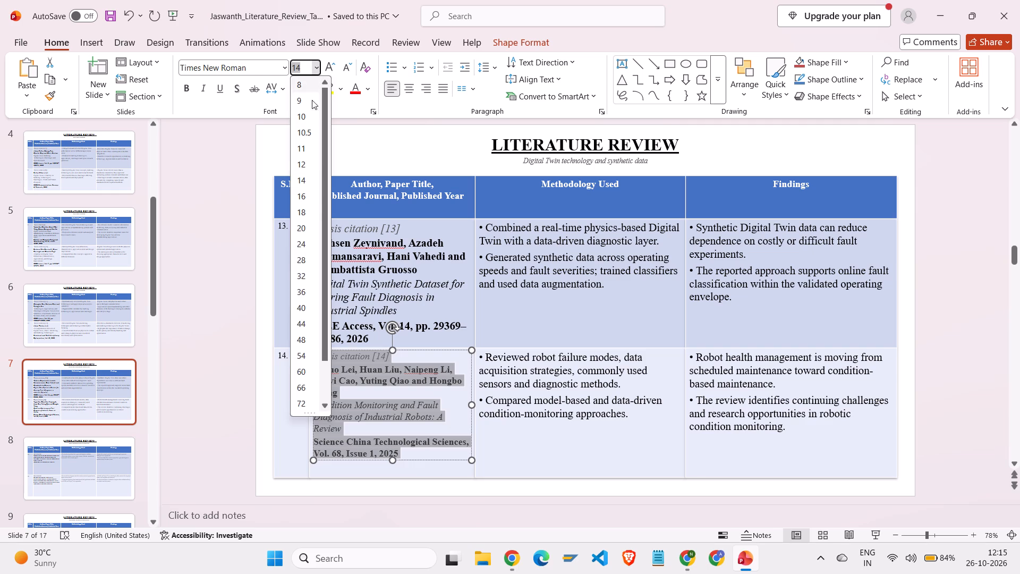
{"action": "left_click", "coordinate": [306, 198]}
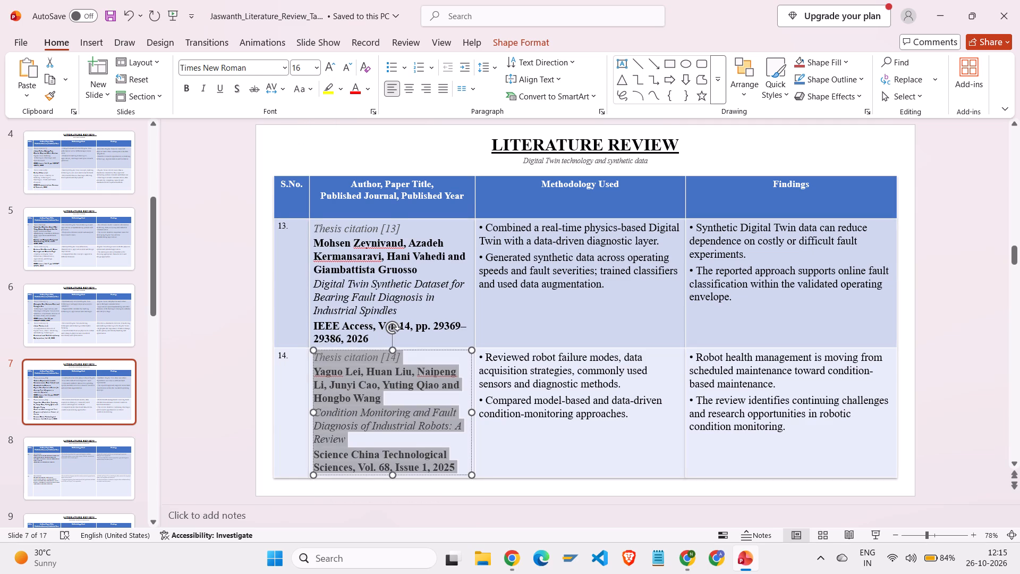
Remove the italics from the citation lines and paper titles of entries 13 and 14 on slide 7.
{"action": "left_click_drag", "start_coordinate": [404, 229], "coordinate": [314, 230]}
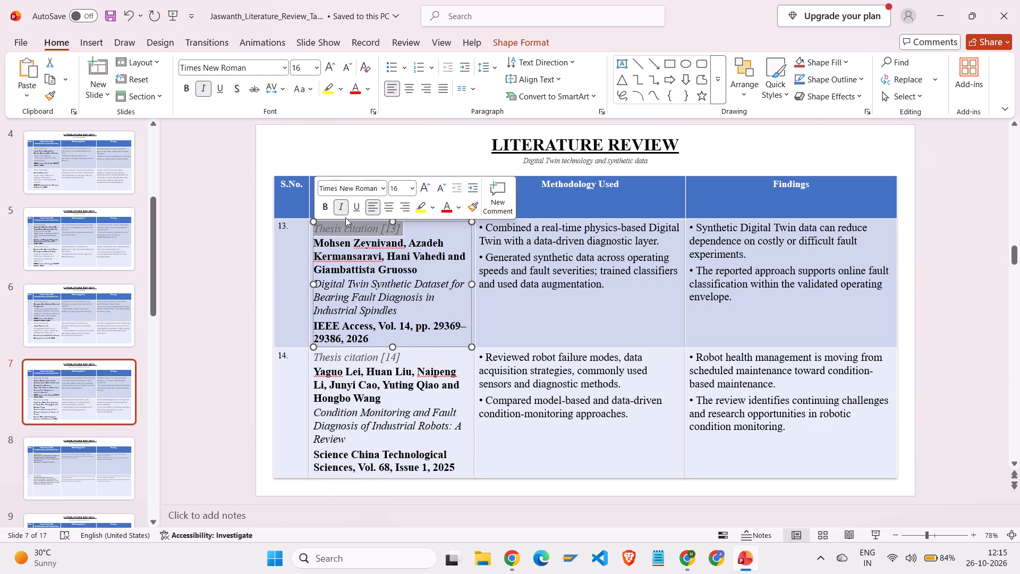
{"action": "left_click", "coordinate": [341, 209]}
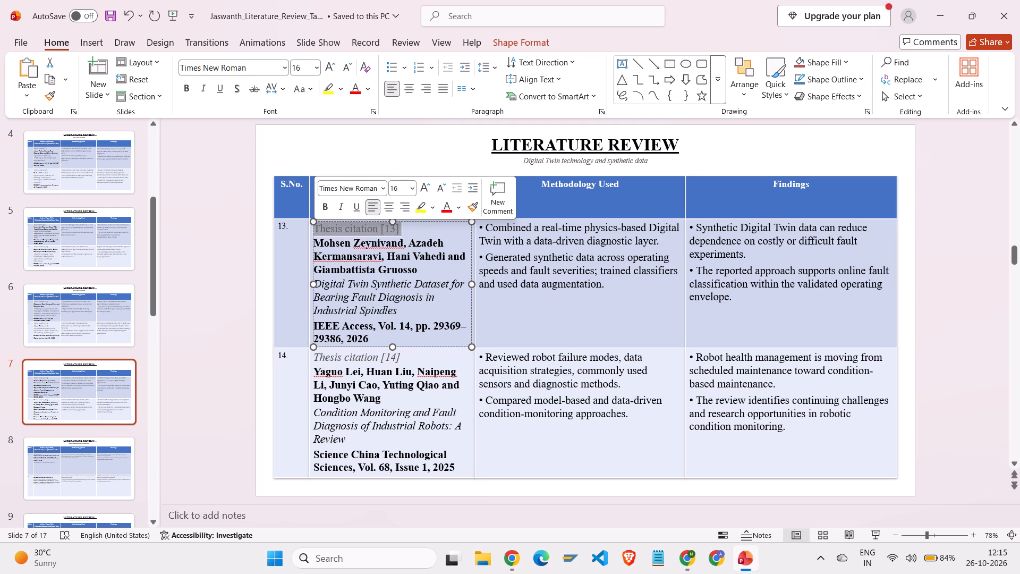
{"action": "left_click_drag", "start_coordinate": [399, 312], "coordinate": [319, 280]}
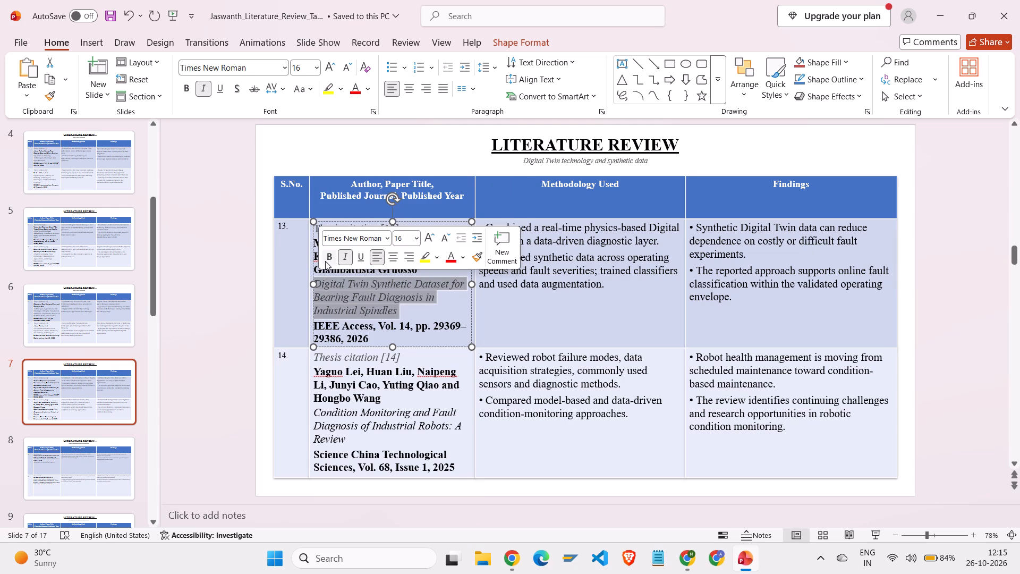
{"action": "left_click", "coordinate": [343, 258]}
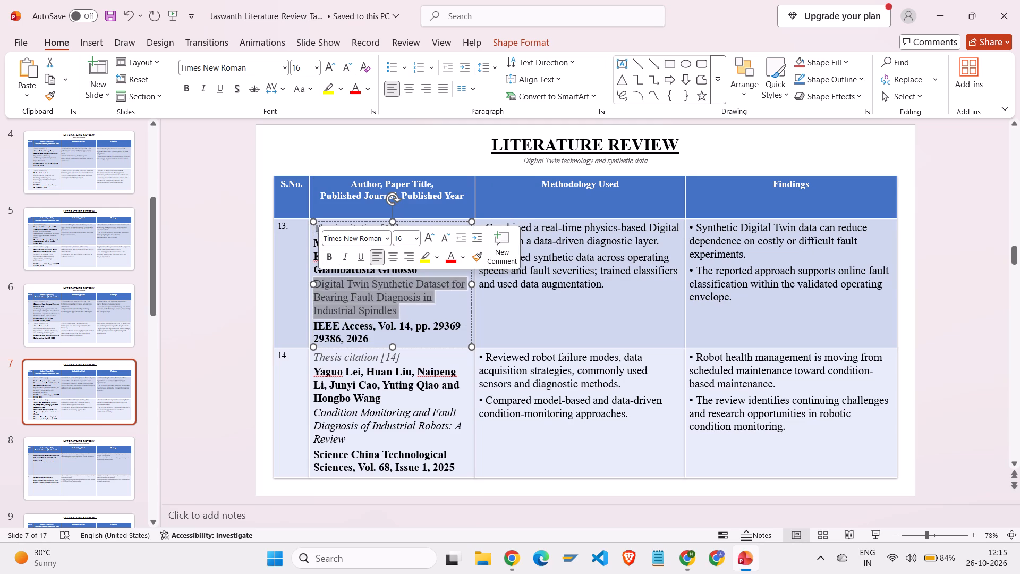
{"action": "left_click_drag", "start_coordinate": [362, 444], "coordinate": [326, 406]}
{"action": "left_click", "coordinate": [352, 384]}
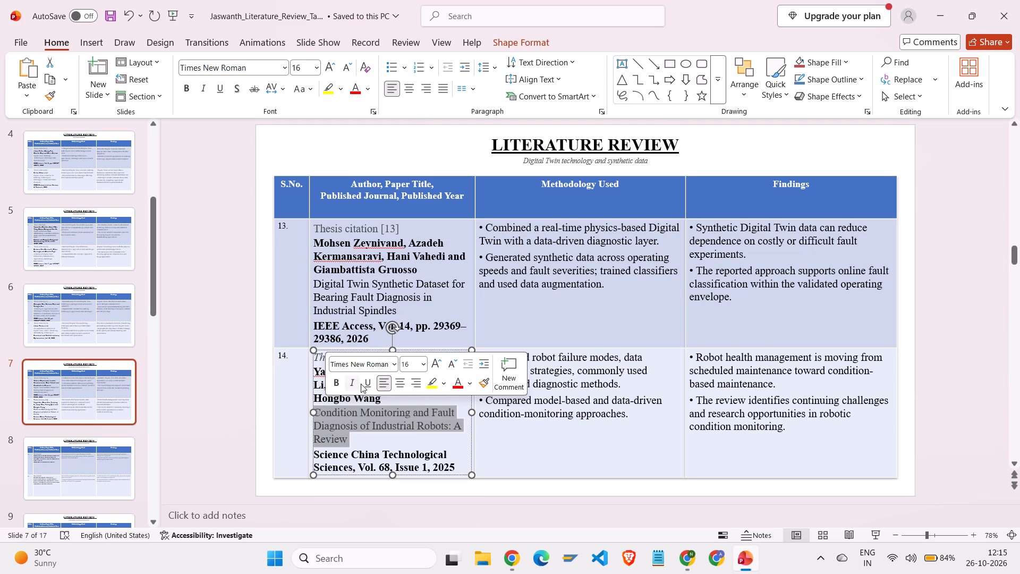
{"action": "left_click", "coordinate": [456, 449]}
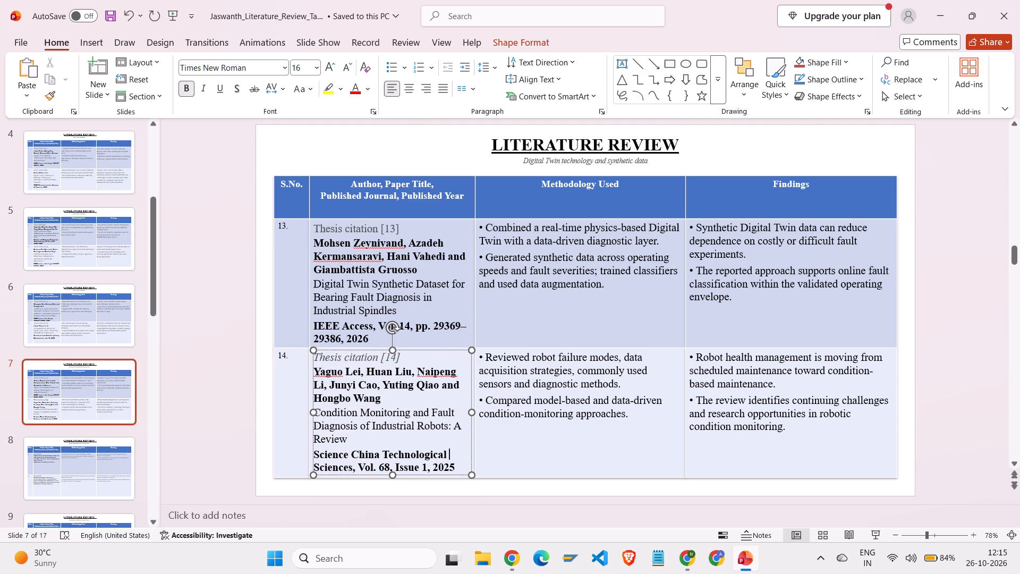
{"action": "left_click_drag", "start_coordinate": [406, 358], "coordinate": [304, 356]}
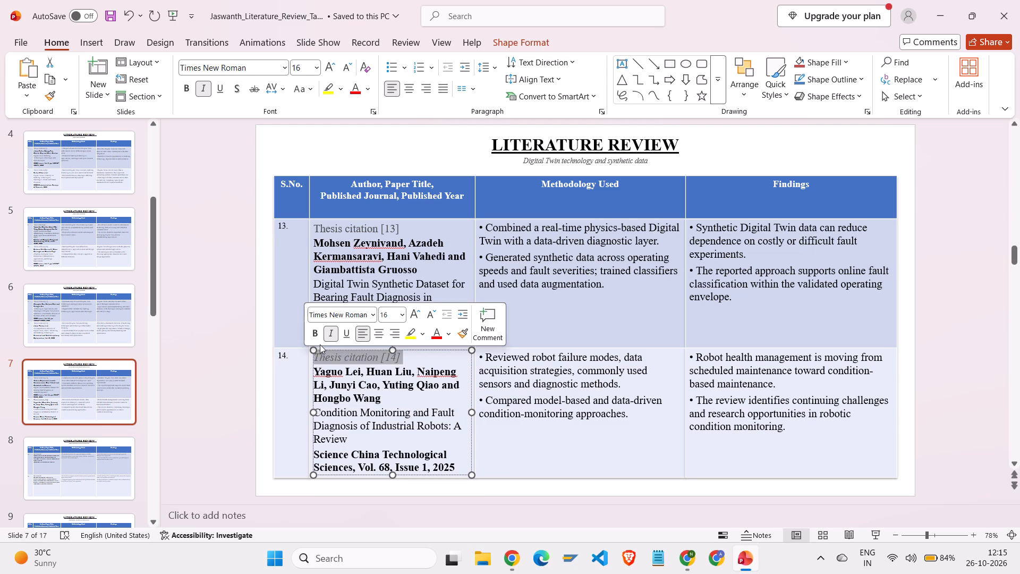
{"action": "left_click", "coordinate": [333, 335]}
{"action": "left_click", "coordinate": [210, 335]}
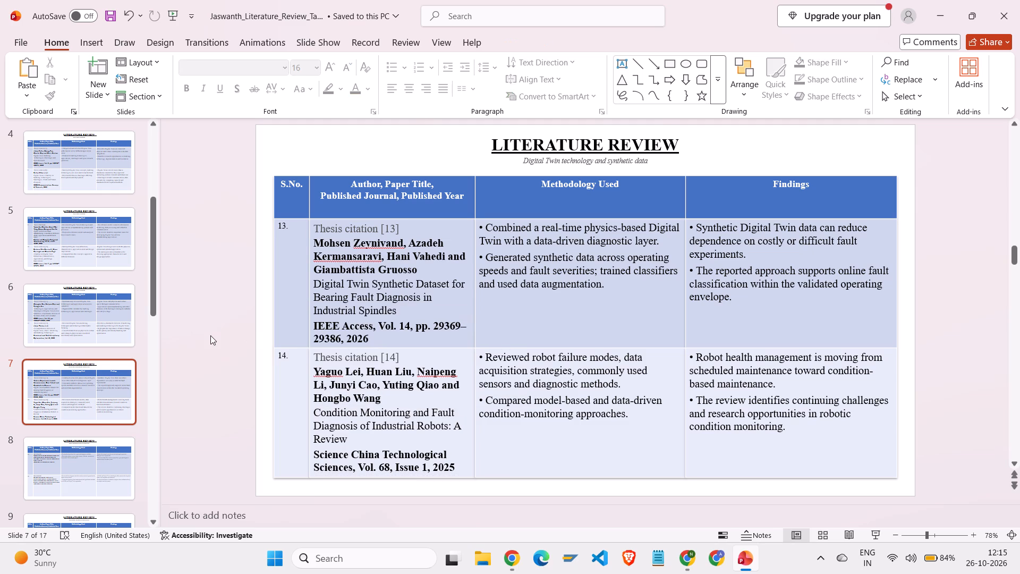
Save the presentation.
{"action": "key", "text": "ctrl+s"}
On slide 8, set all the citation, author, paper title and journal text of entry 15 to 16 pt.
{"action": "key", "text": "Down"}
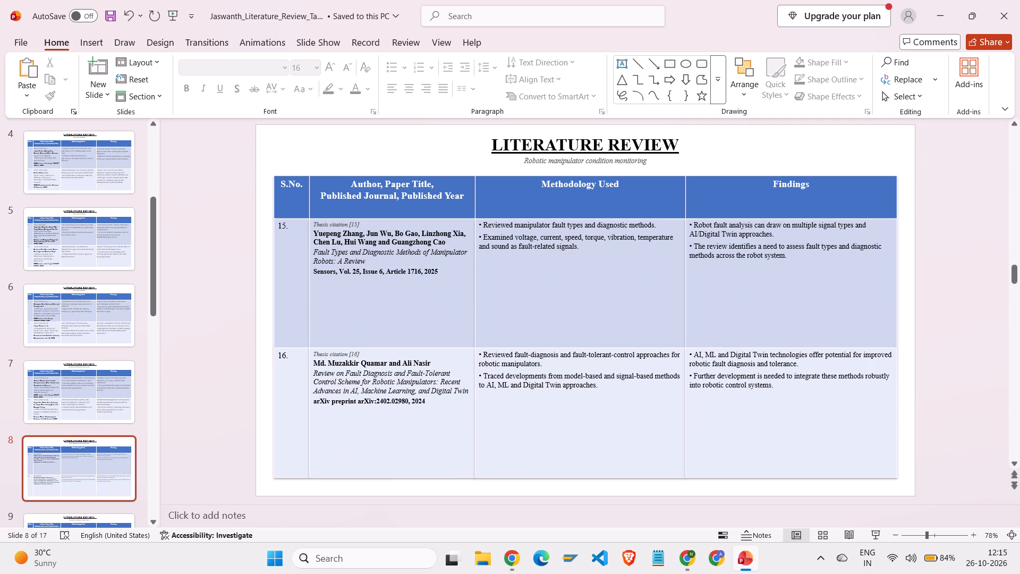
{"action": "left_click_drag", "start_coordinate": [442, 273], "coordinate": [323, 234]}
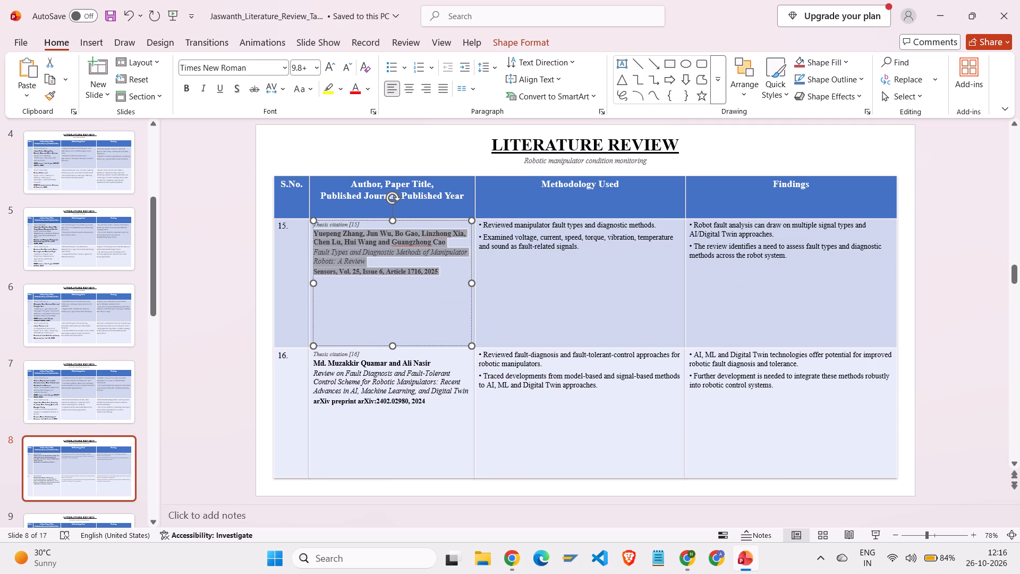
{"action": "left_click_drag", "start_coordinate": [323, 234], "coordinate": [305, 217]}
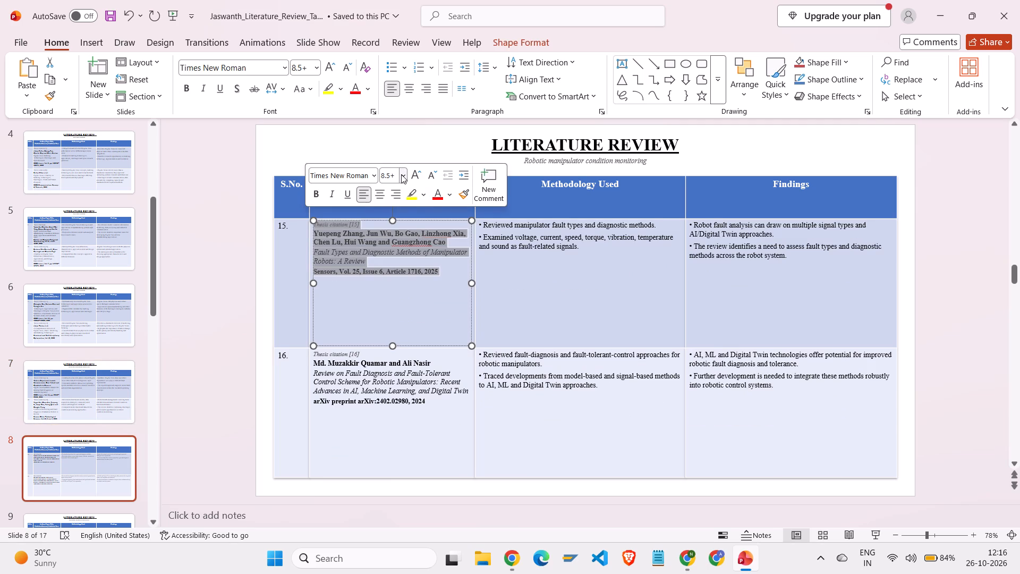
{"action": "left_click", "coordinate": [401, 174]}
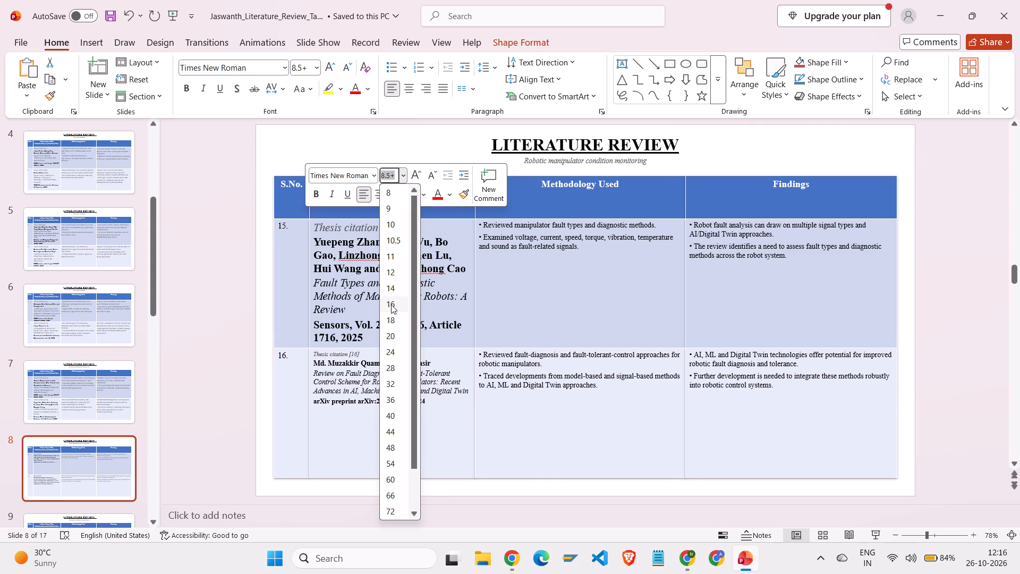
{"action": "left_click", "coordinate": [391, 305]}
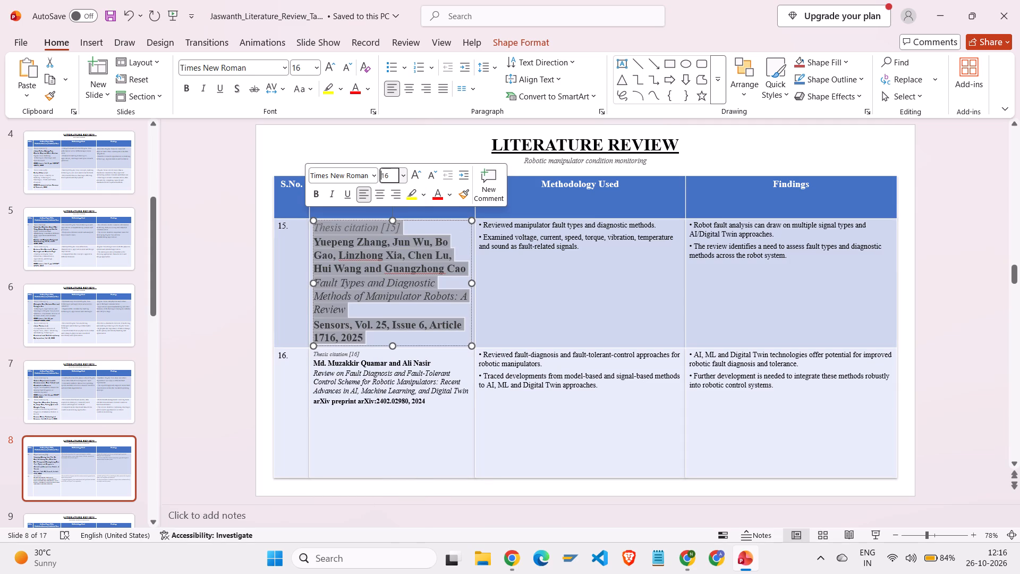
Set entry 15's methodology and findings text on slide 8 to 16 pt.
{"action": "left_click_drag", "start_coordinate": [584, 246], "coordinate": [482, 222]}
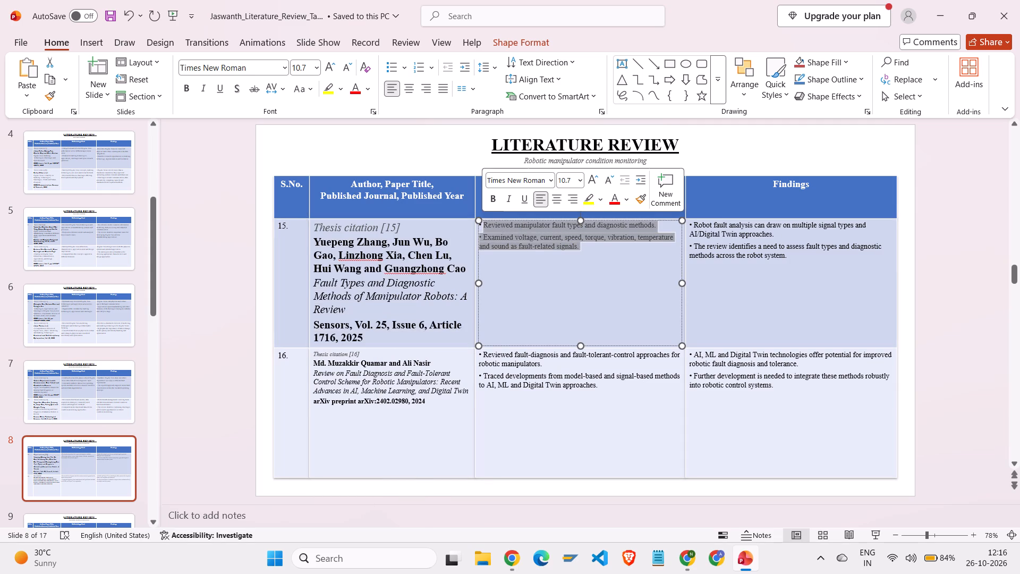
{"action": "left_click", "coordinate": [579, 180]}
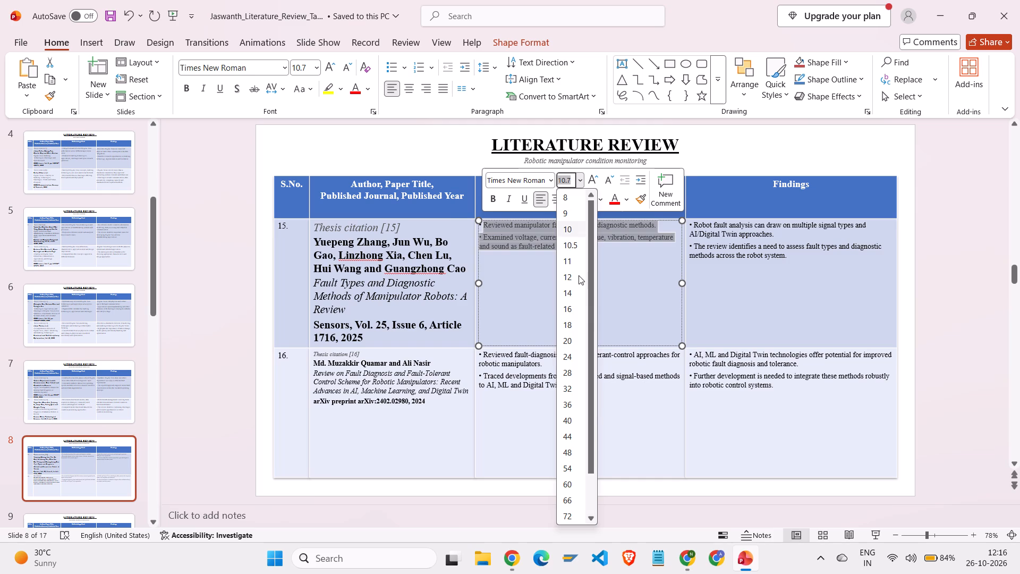
{"action": "left_click", "coordinate": [566, 311]}
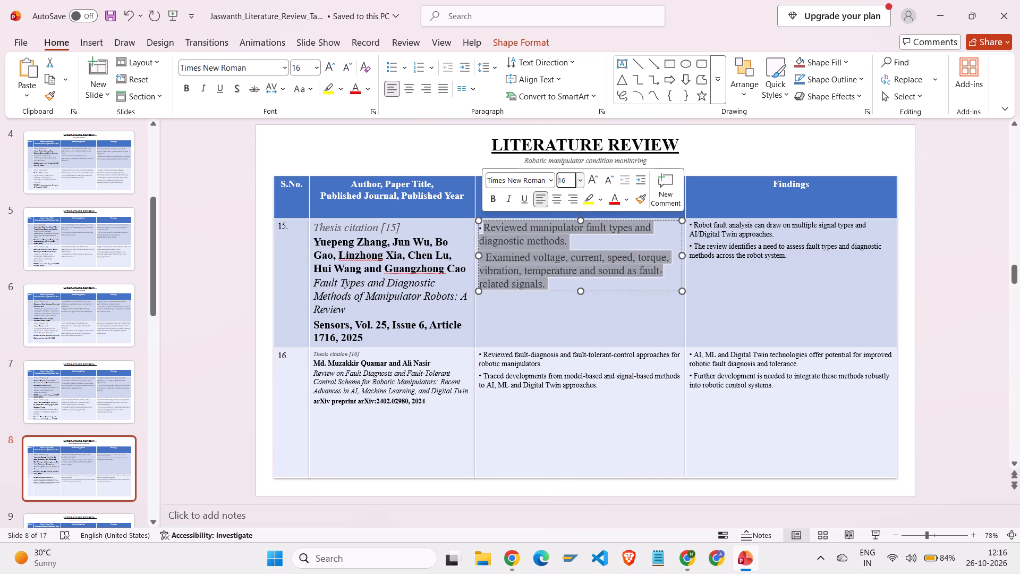
{"action": "left_click_drag", "start_coordinate": [787, 255], "coordinate": [692, 214]}
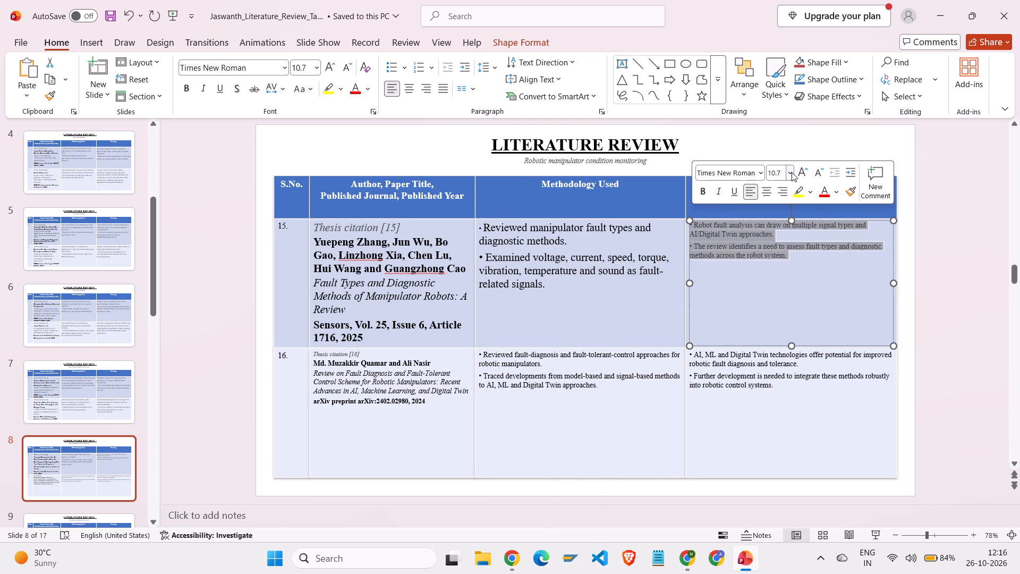
{"action": "left_click", "coordinate": [788, 165]}
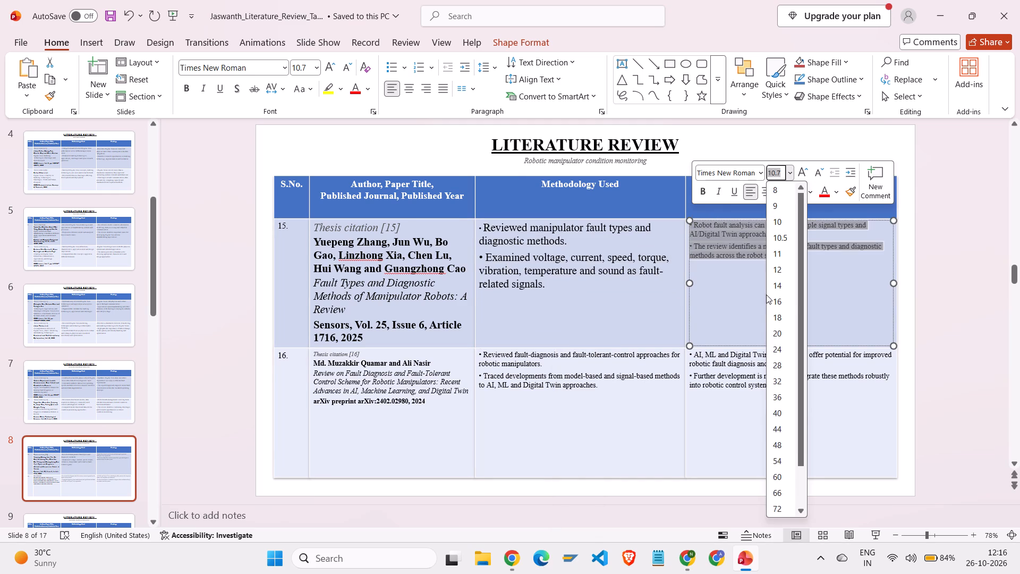
{"action": "left_click", "coordinate": [781, 302]}
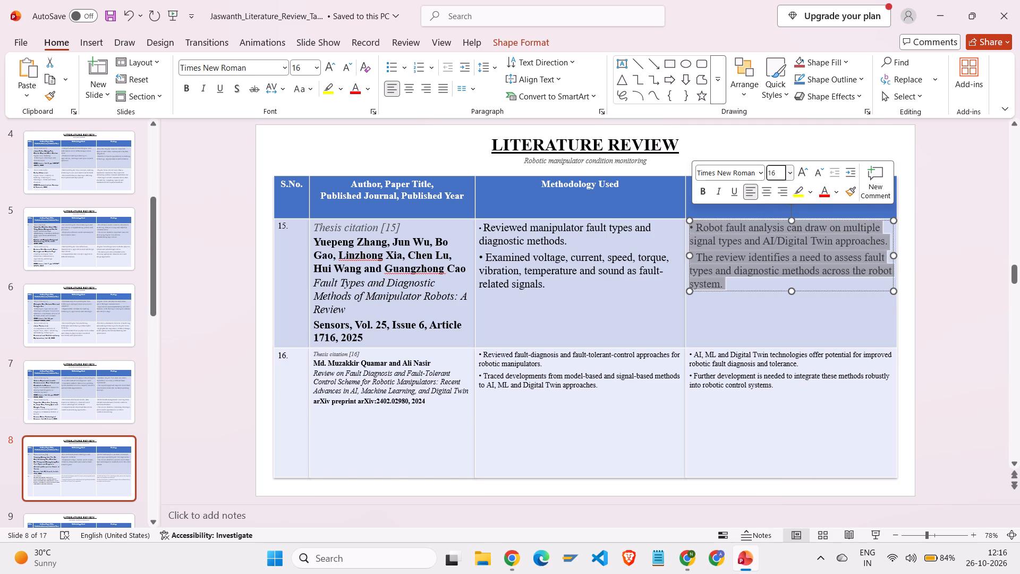
Set all the citation, author, paper title and preprint text of entry 16 to 14 pt.
{"action": "left_click_drag", "start_coordinate": [428, 402], "coordinate": [309, 355]}
{"action": "left_click", "coordinate": [404, 314]}
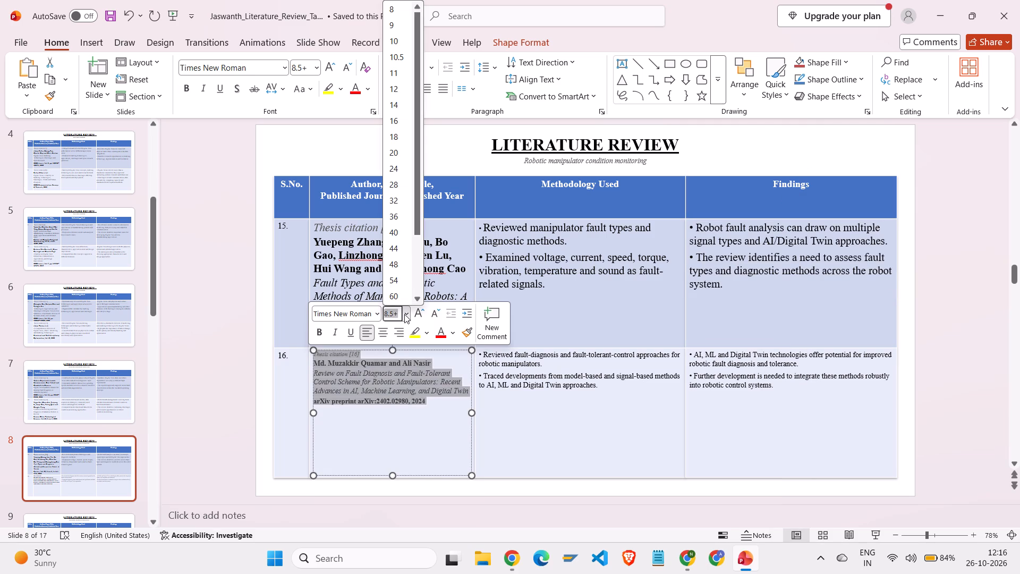
{"action": "left_click", "coordinate": [395, 107]}
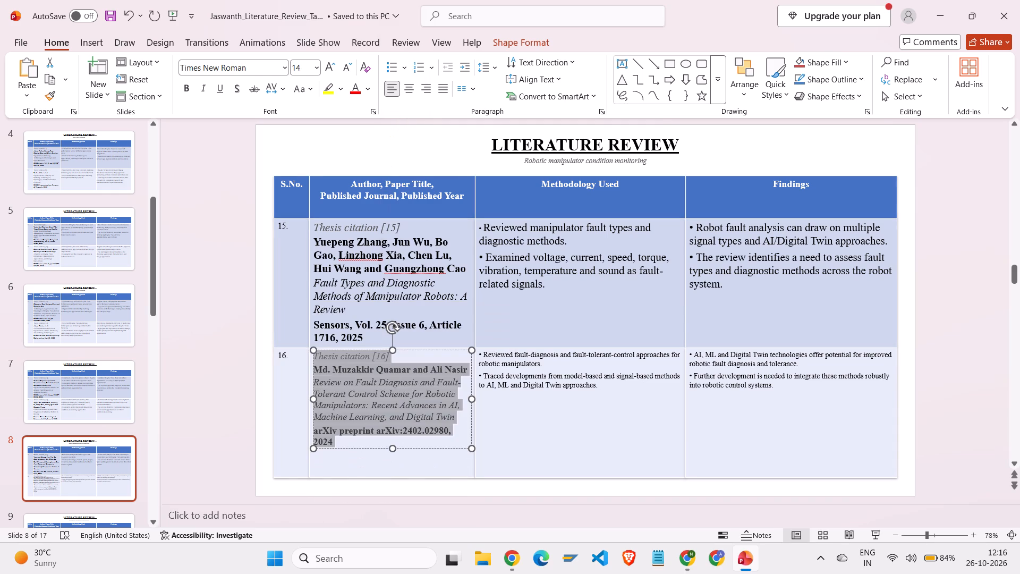
Set entry 16's methodology and findings text on slide 8 to 16 pt.
{"action": "left_click_drag", "start_coordinate": [605, 384], "coordinate": [489, 353]}
{"action": "left_click", "coordinate": [589, 312]}
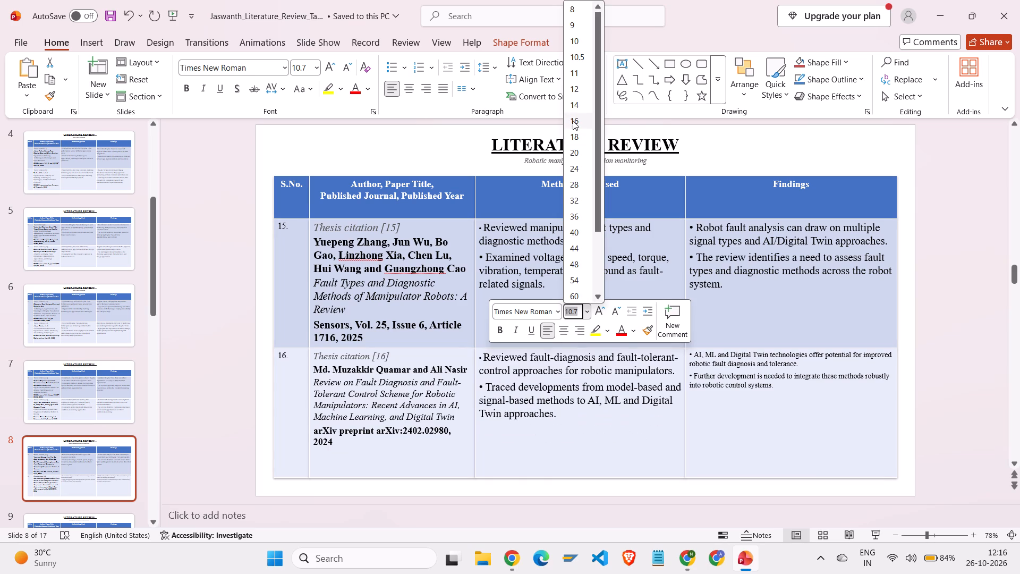
{"action": "left_click", "coordinate": [573, 121]}
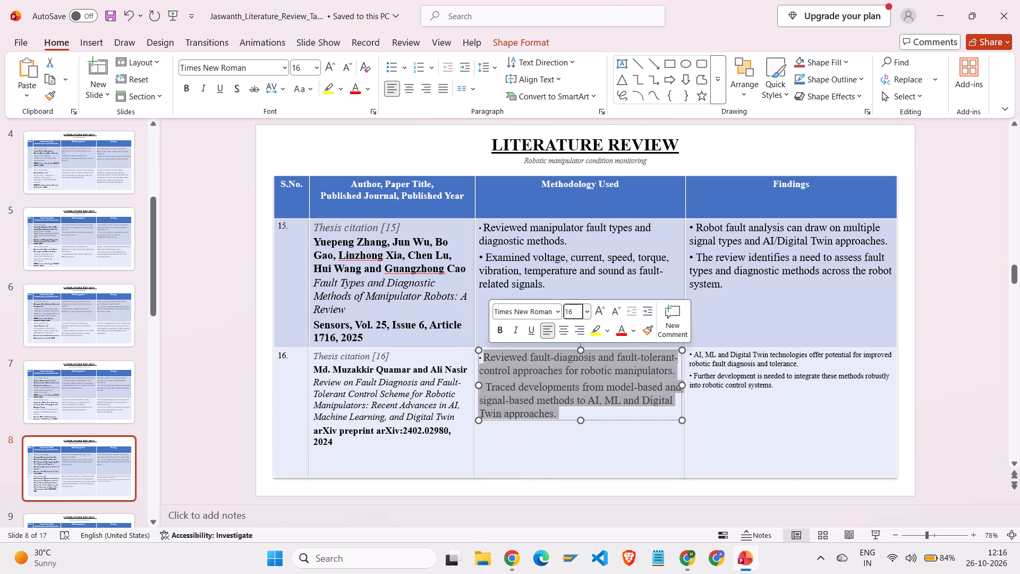
{"action": "left_click_drag", "start_coordinate": [775, 386], "coordinate": [681, 350]}
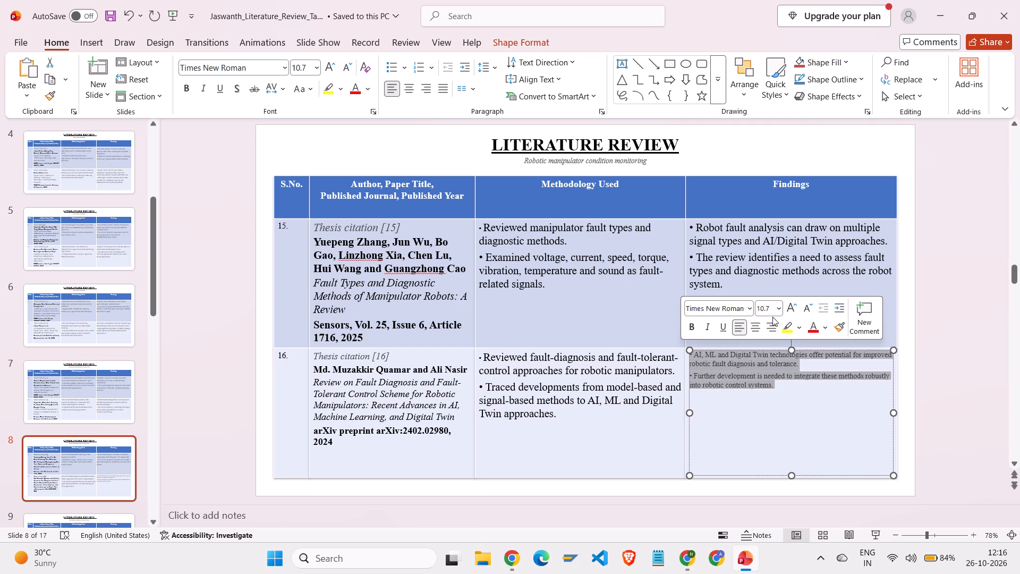
{"action": "left_click", "coordinate": [778, 306]}
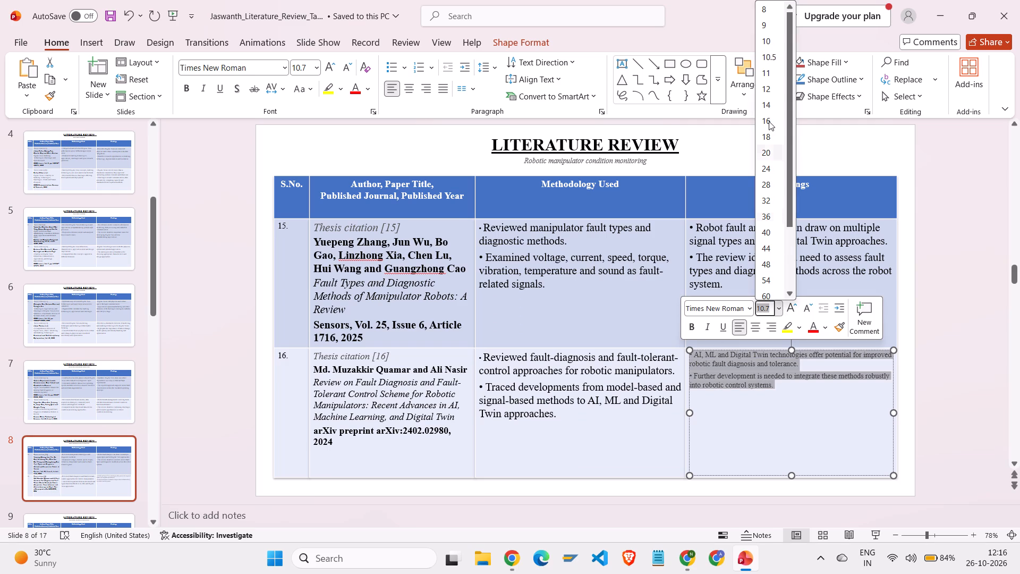
{"action": "left_click", "coordinate": [768, 120]}
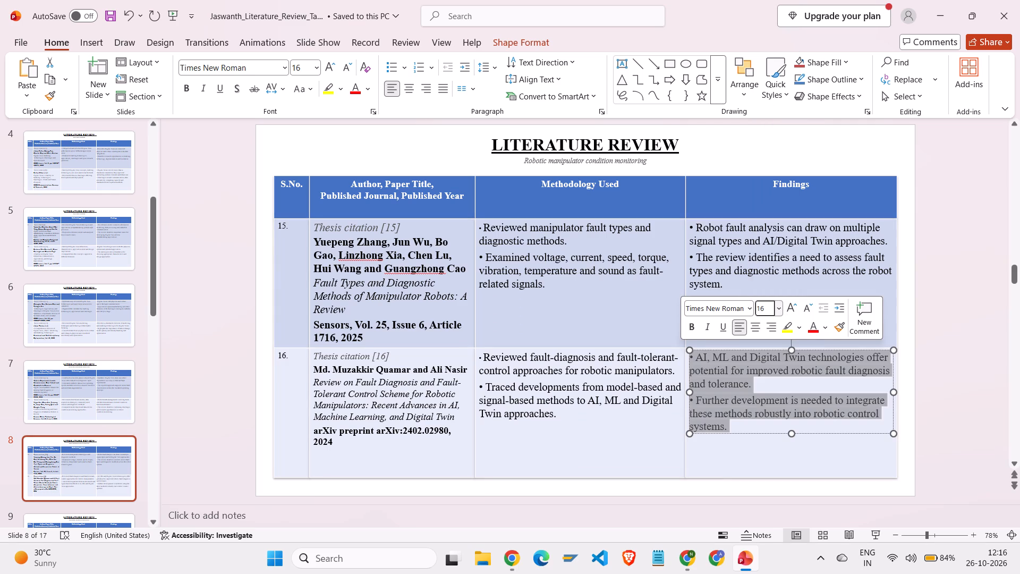
Remove the italics from the paper titles and citation lines of entries 16 and 15 on slide 8.
{"action": "left_click_drag", "start_coordinate": [461, 415], "coordinate": [333, 393]}
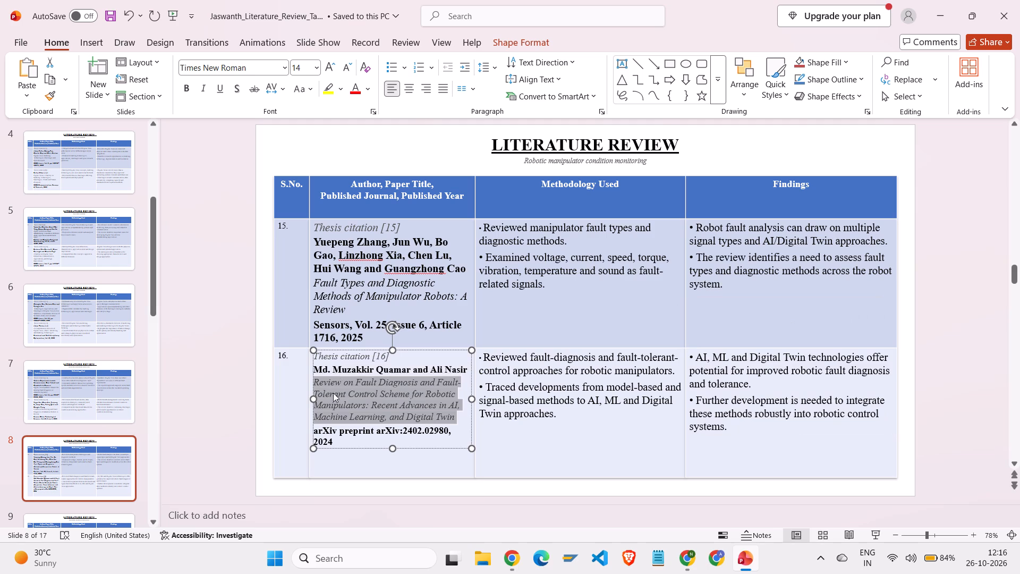
{"action": "left_click_drag", "start_coordinate": [333, 393], "coordinate": [316, 380]}
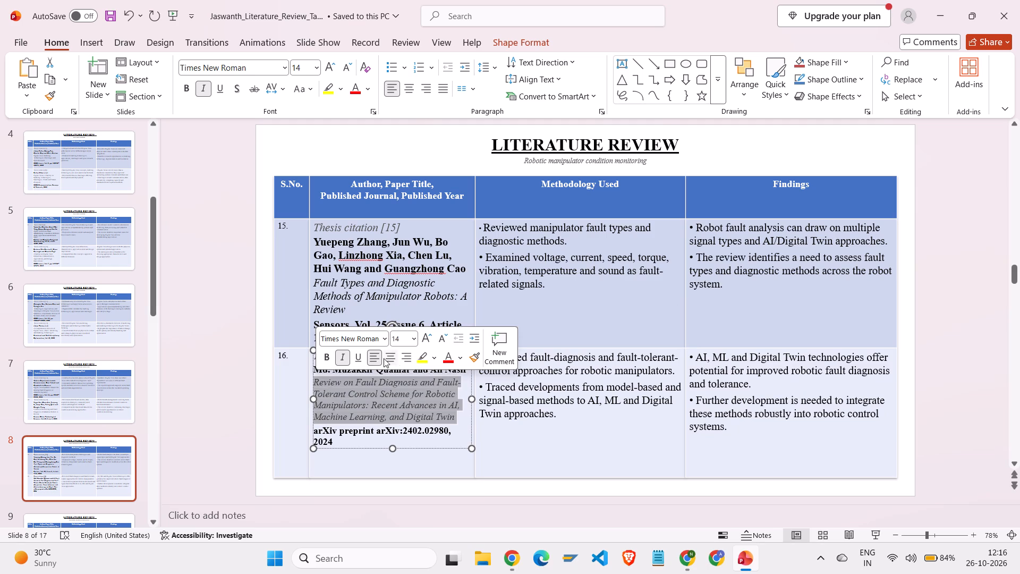
{"action": "left_click", "coordinate": [343, 353]}
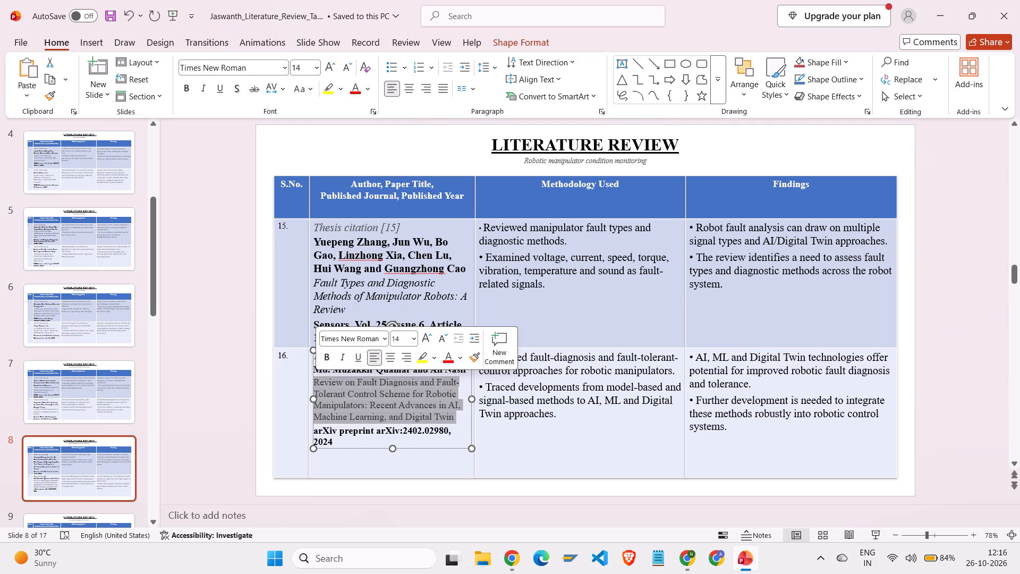
{"action": "left_click_drag", "start_coordinate": [349, 313], "coordinate": [336, 308]}
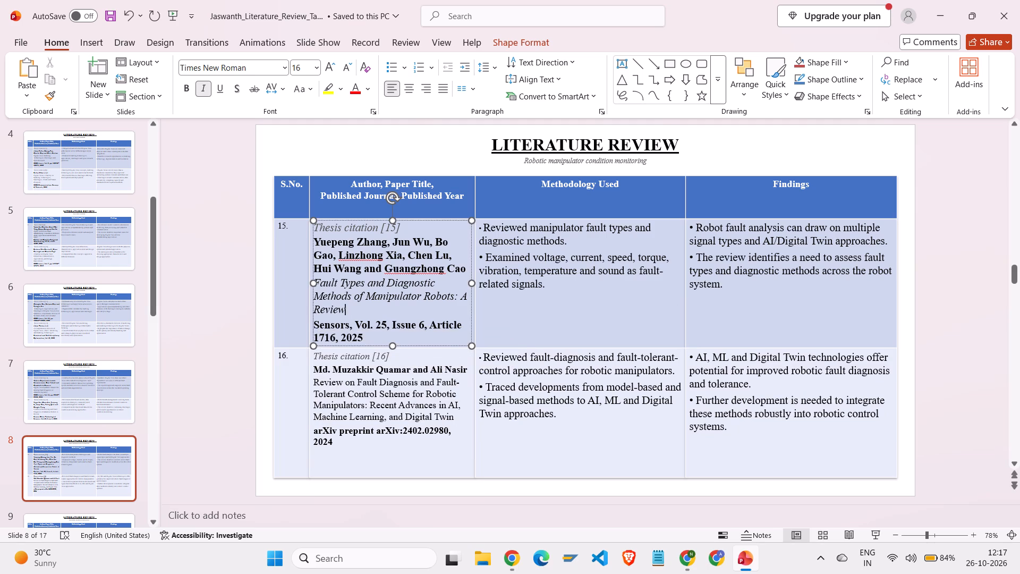
{"action": "left_click_drag", "start_coordinate": [336, 308], "coordinate": [316, 286]}
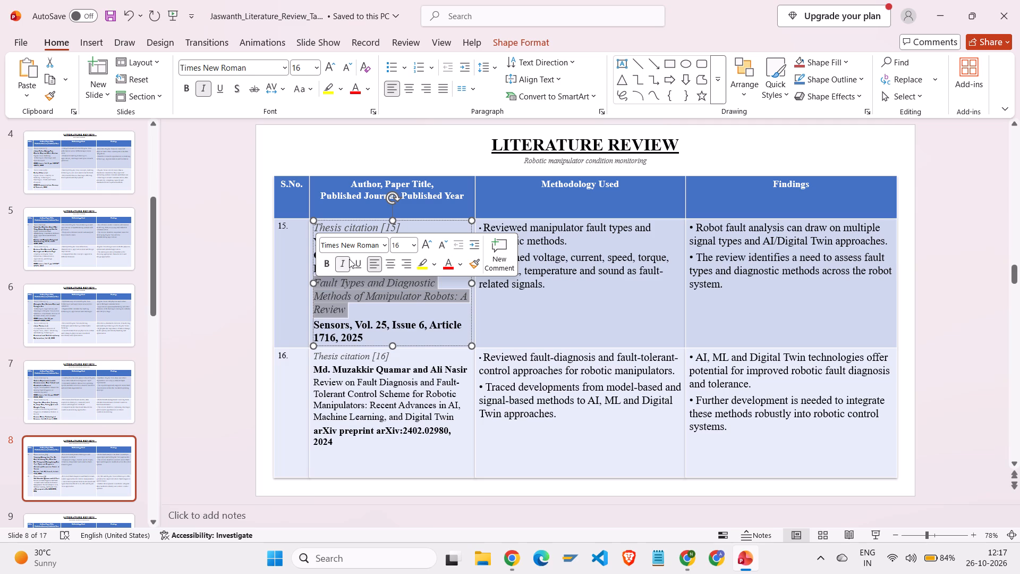
{"action": "left_click", "coordinate": [343, 264]}
{"action": "left_click_drag", "start_coordinate": [406, 359], "coordinate": [322, 354]}
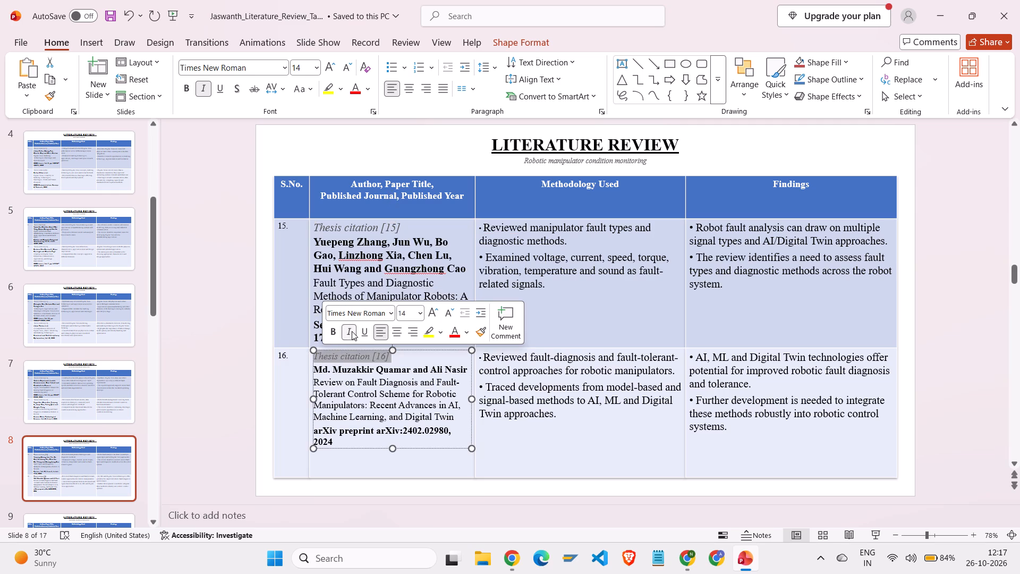
{"action": "left_click", "coordinate": [352, 331]}
{"action": "left_click_drag", "start_coordinate": [418, 233], "coordinate": [296, 238]}
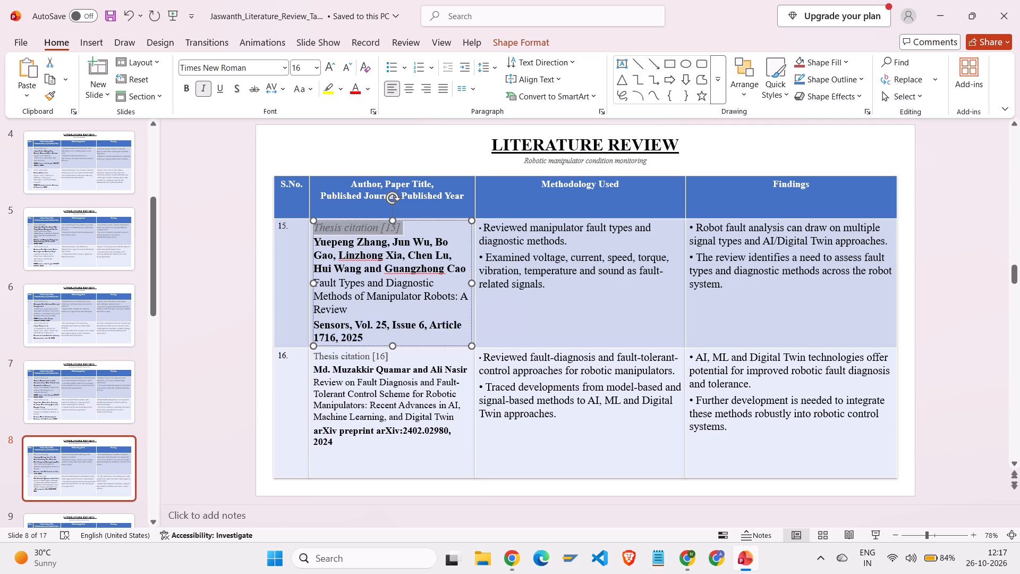
{"action": "left_click_drag", "start_coordinate": [296, 238], "coordinate": [280, 239]}
{"action": "left_click", "coordinate": [312, 215]}
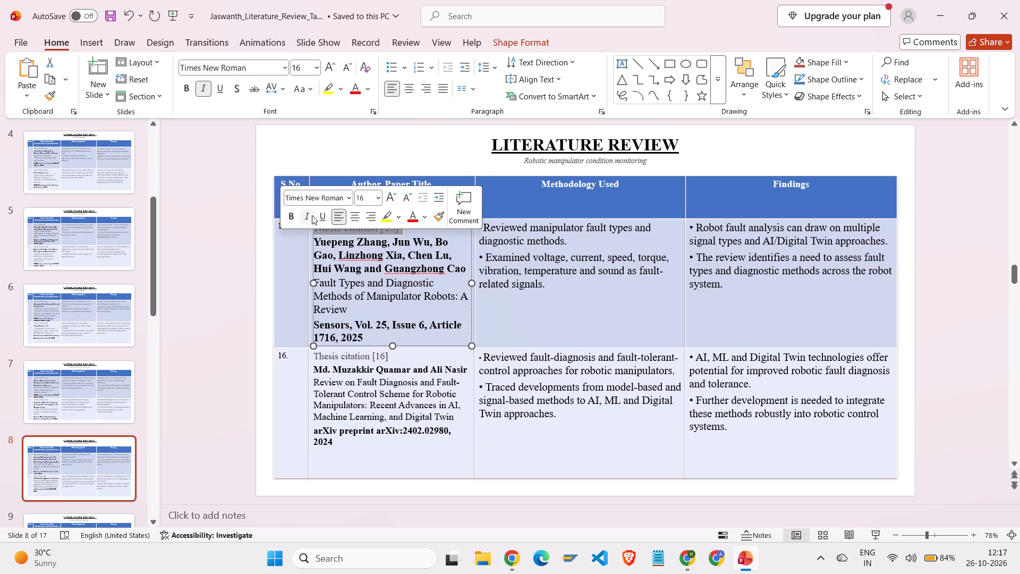
Save the presentation with the formatting changes made to slide 8.
{"action": "left_click", "coordinate": [233, 286]}
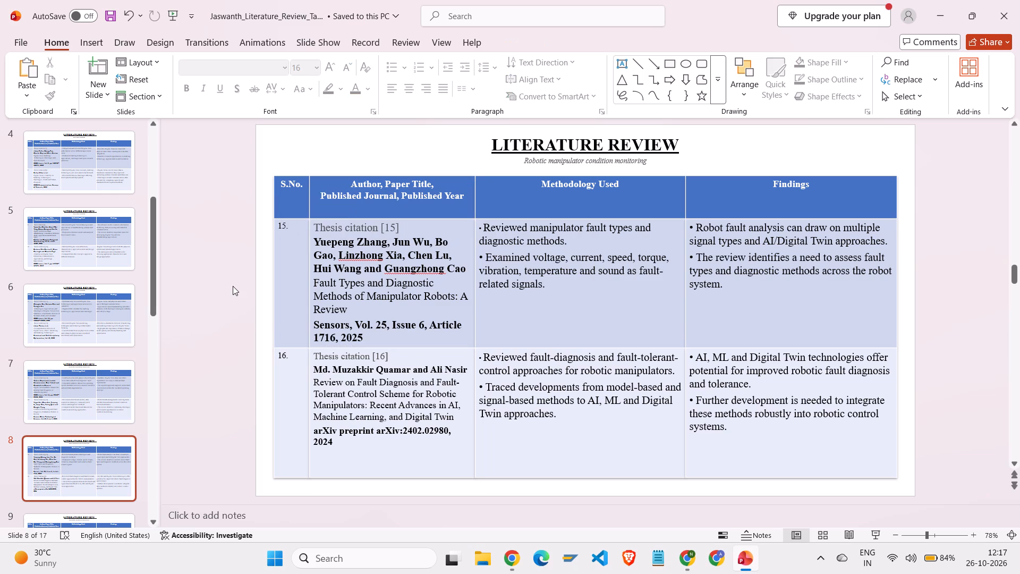
{"action": "key", "text": "ctrl+s"}
Review the already formatted literature review slides from slide 8 back to slide 2 for consistent text size and style.
{"action": "key", "text": "Up"}
{"action": "key", "text": "Up"}
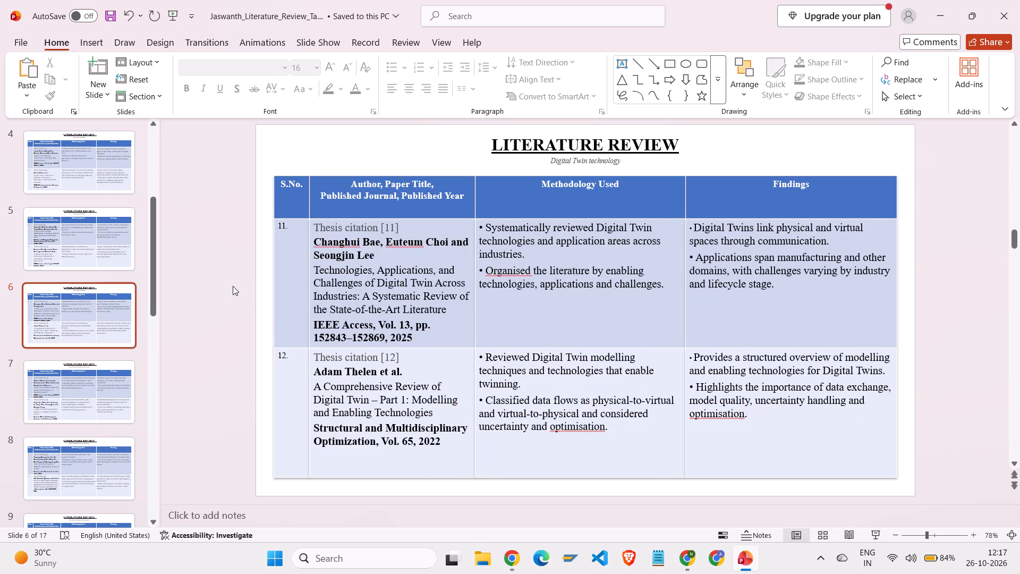
{"action": "key", "text": "Up"}
{"action": "key", "text": "Up"}
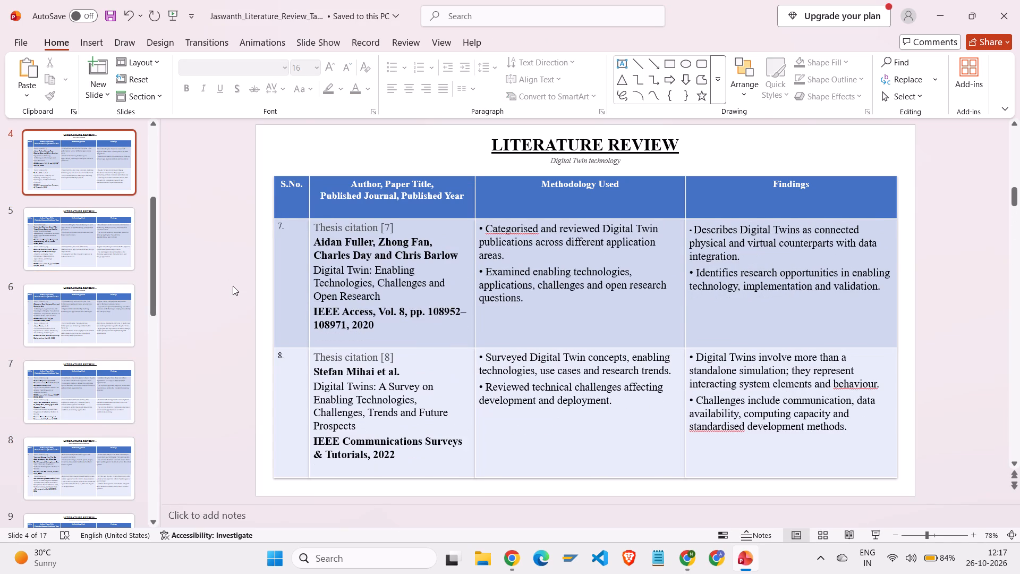
{"action": "key", "text": "Down"}
{"action": "key", "text": "Up"}
{"action": "key", "text": "Up"}
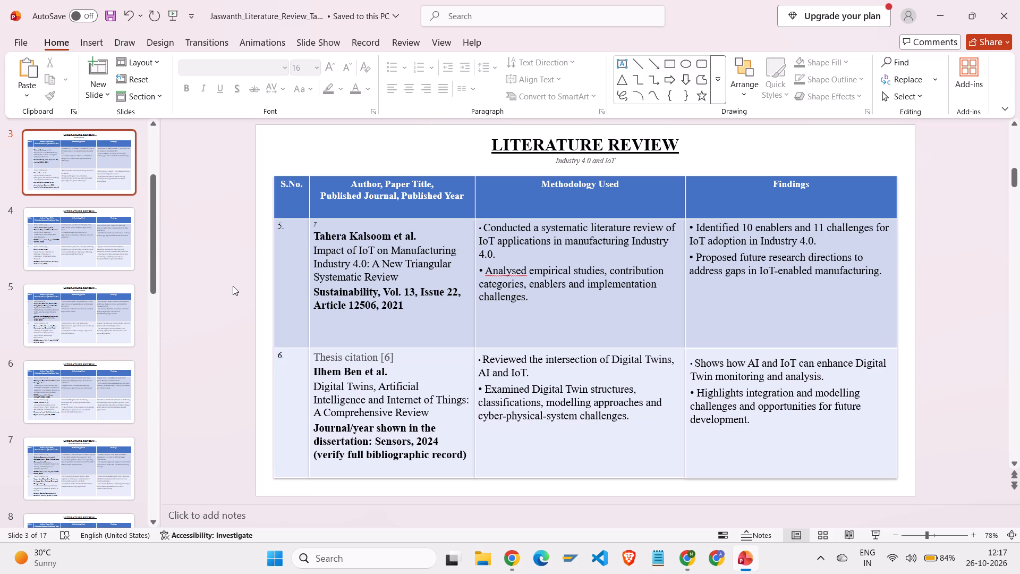
{"action": "key", "text": "Up"}
{"action": "key", "text": "Down"}
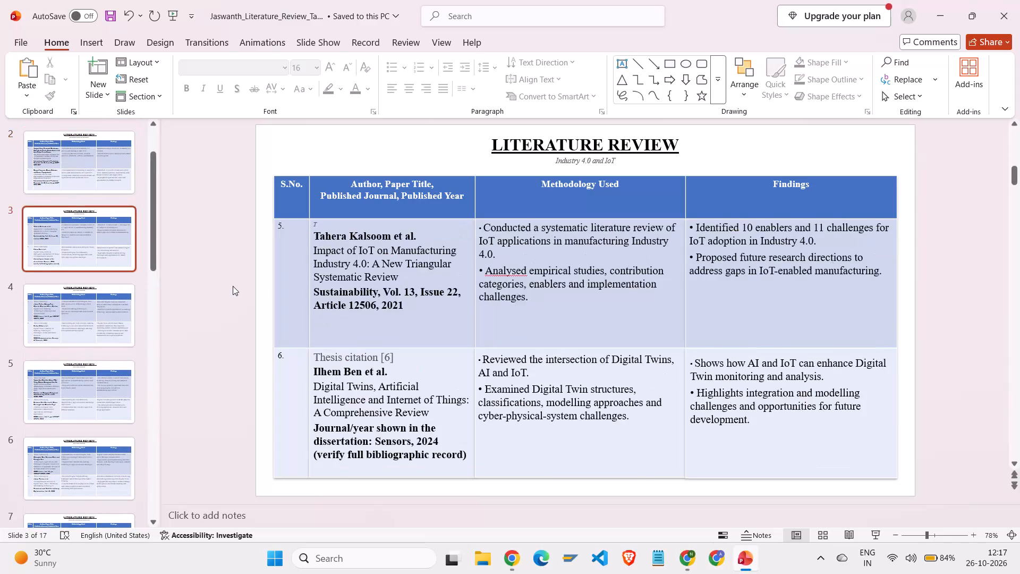
{"action": "key", "text": "Down"}
{"action": "key", "text": "Down"}
{"action": "key", "text": "Down"}
{"action": "key", "text": "Down"}
{"action": "key", "text": "Down"}
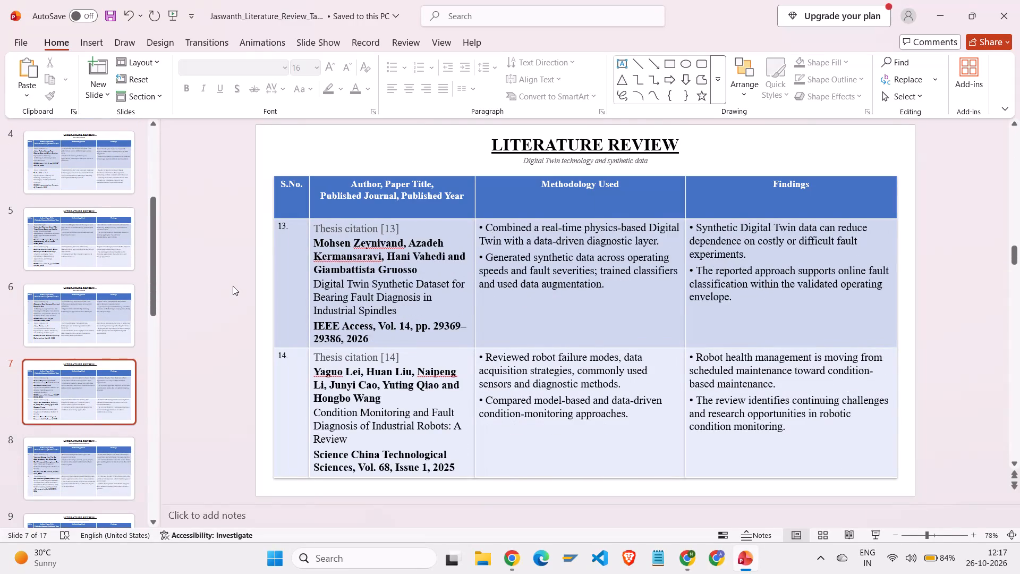
Set all the citation, author, paper title and publication text of entry 17 on slide 9 to 16 pt.
{"action": "key", "text": "Down"}
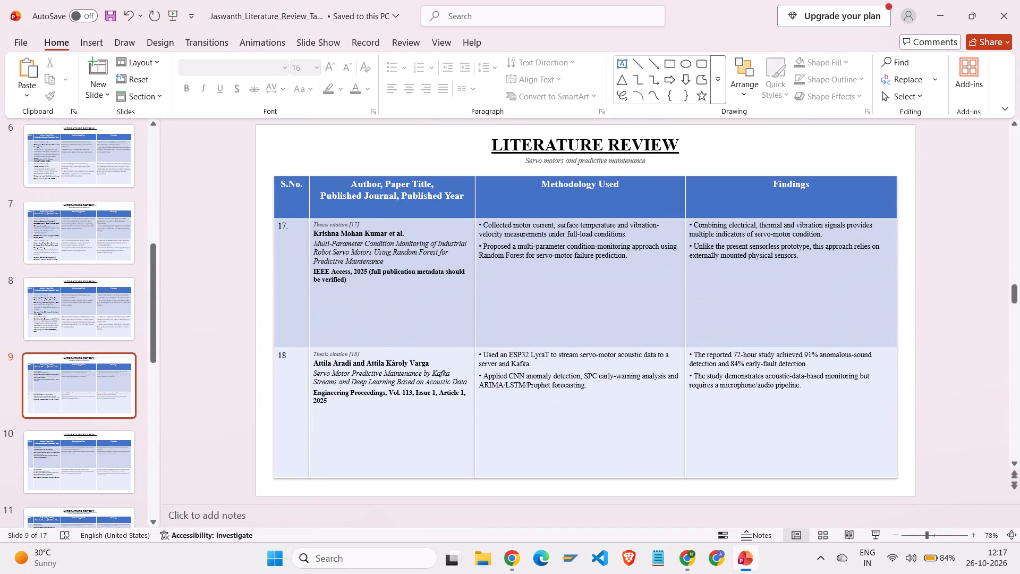
{"action": "left_click_drag", "start_coordinate": [353, 281], "coordinate": [314, 247]}
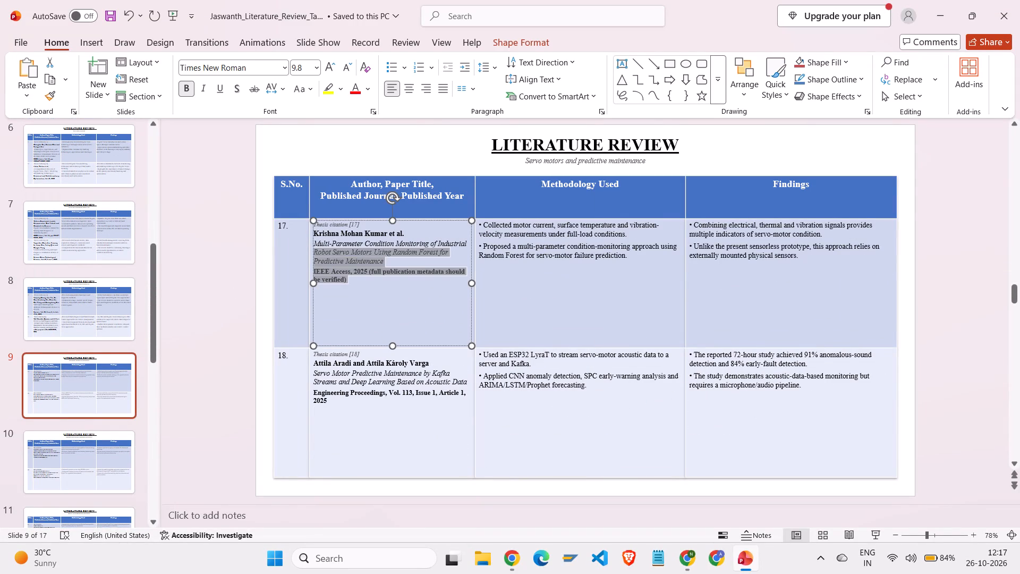
{"action": "left_click_drag", "start_coordinate": [314, 247], "coordinate": [310, 221]}
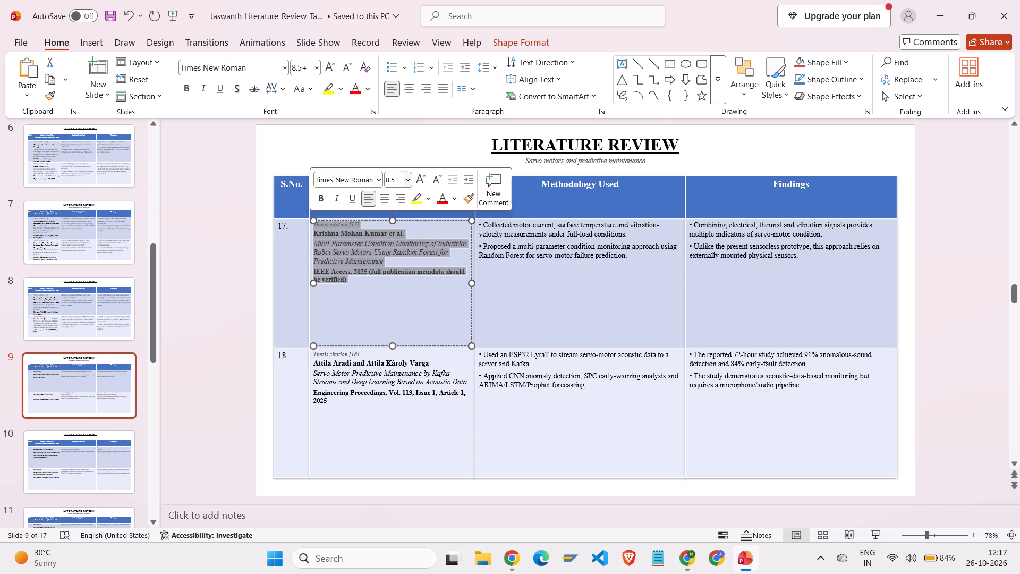
{"action": "left_click", "coordinate": [409, 179]}
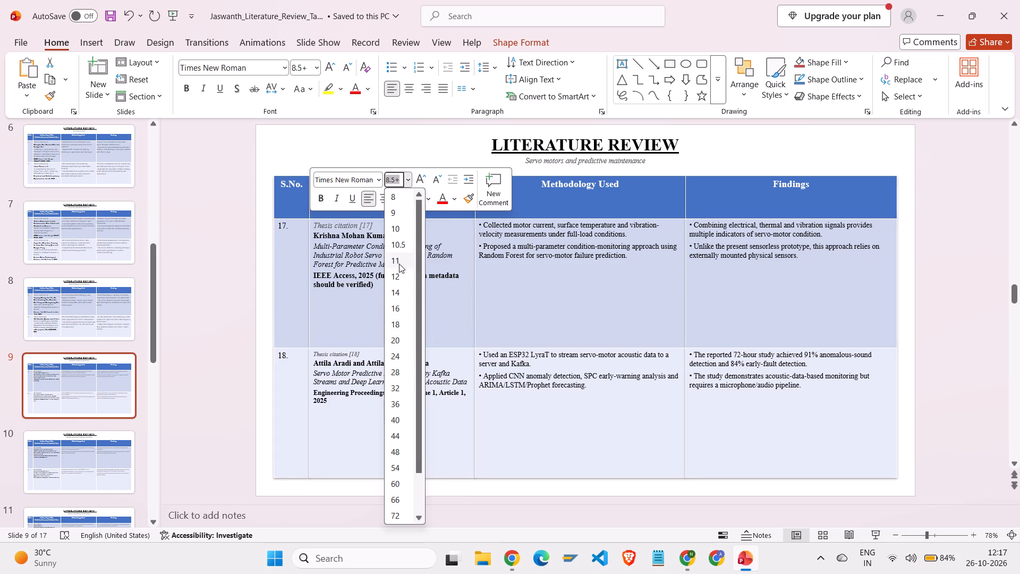
{"action": "left_click", "coordinate": [397, 310]}
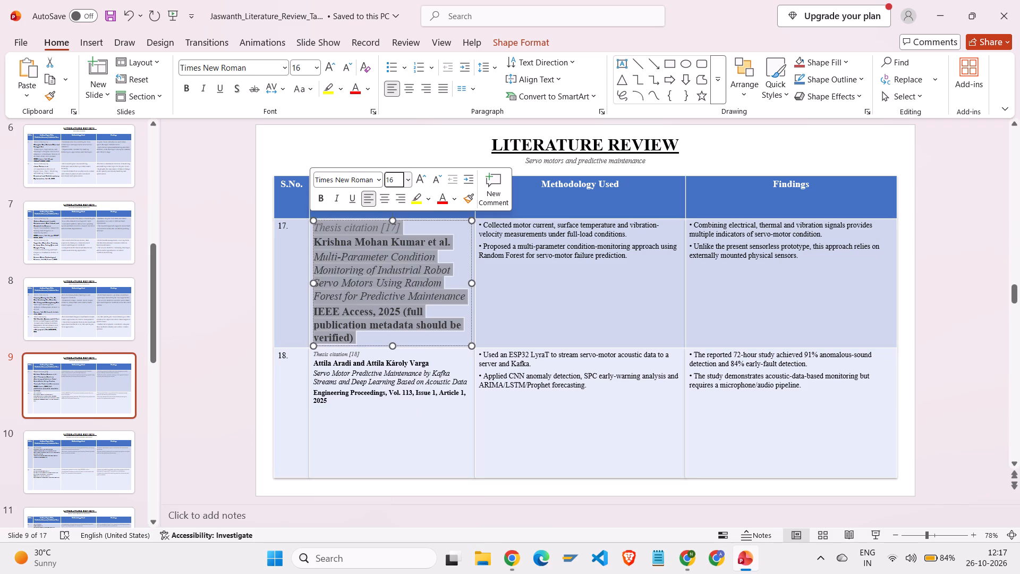
Set entry 17's methodology and findings text on slide 9 to 16 pt.
{"action": "left_click_drag", "start_coordinate": [632, 256], "coordinate": [478, 217]}
{"action": "left_click", "coordinate": [574, 175]}
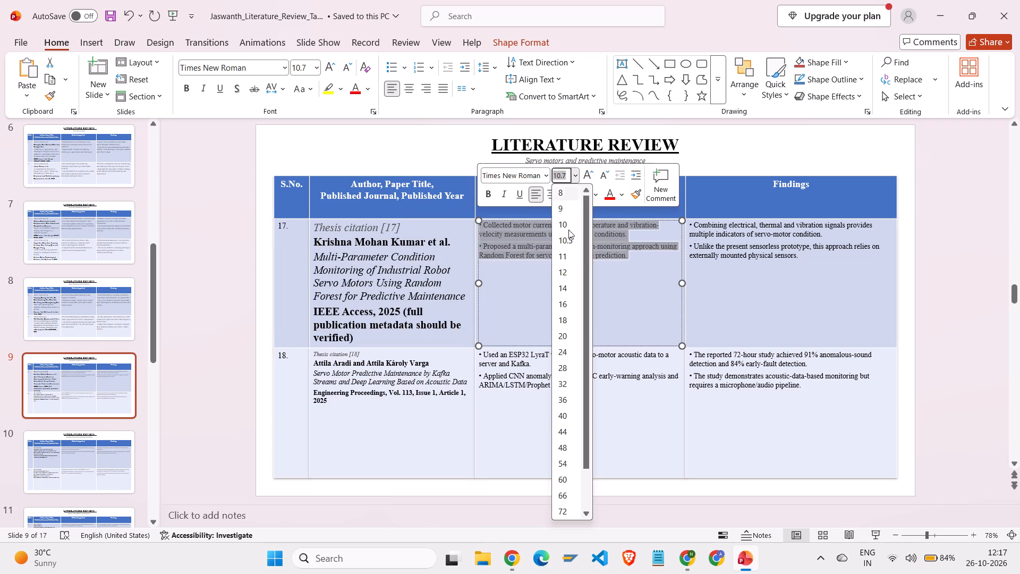
{"action": "left_click", "coordinate": [572, 302]}
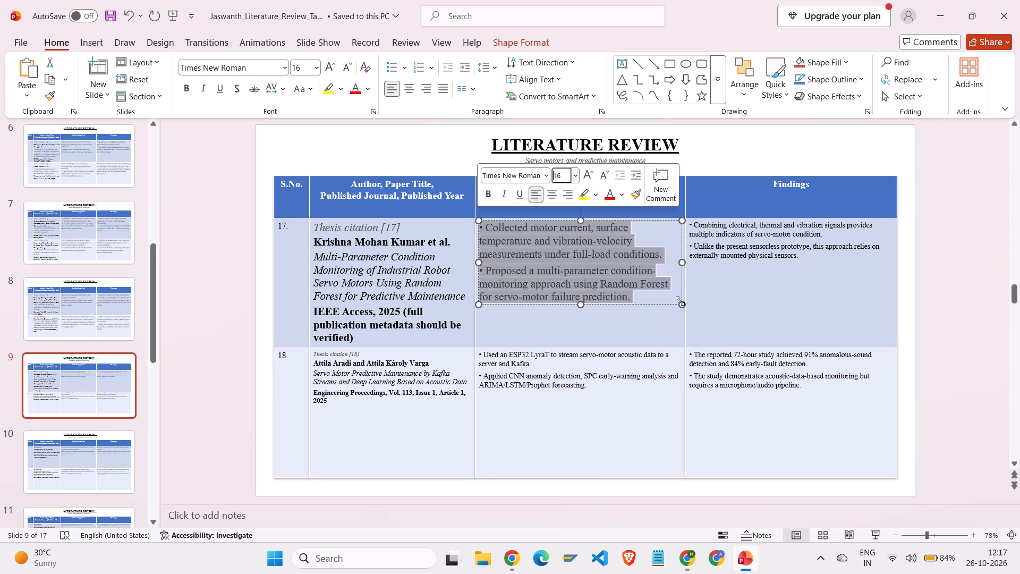
{"action": "left_click_drag", "start_coordinate": [800, 256], "coordinate": [705, 221]}
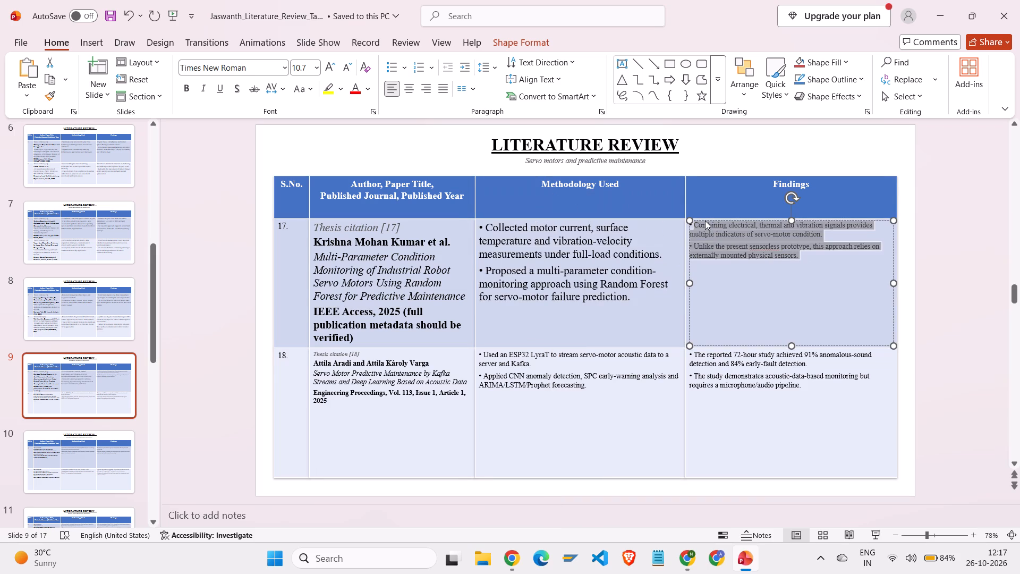
{"action": "left_click_drag", "start_coordinate": [705, 221], "coordinate": [703, 221]}
{"action": "left_click", "coordinate": [803, 181]}
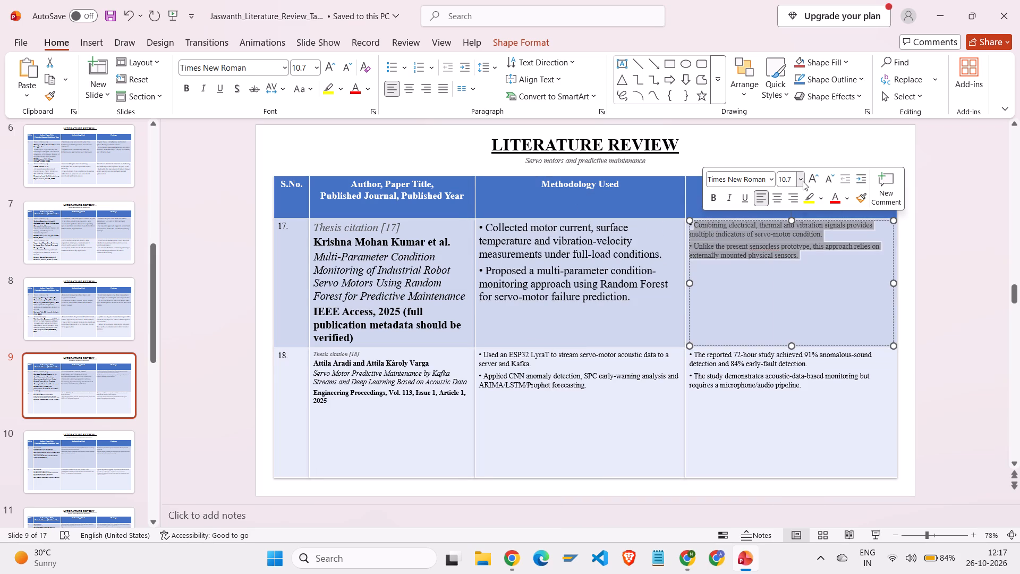
{"action": "left_click", "coordinate": [794, 303]}
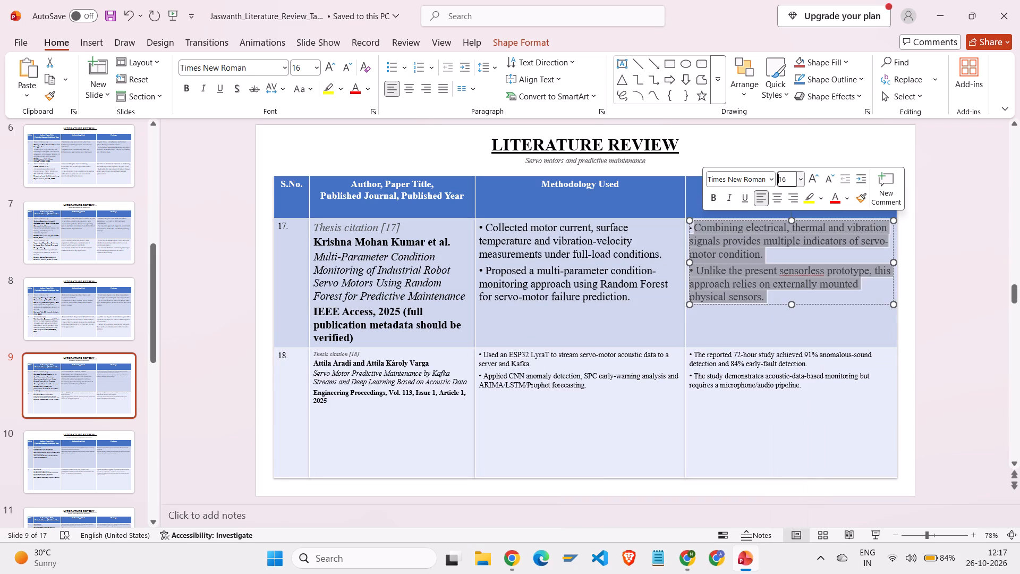
Set entry 18's findings and methodology text on slide 9 to 16 pt.
{"action": "left_click", "coordinate": [810, 390]}
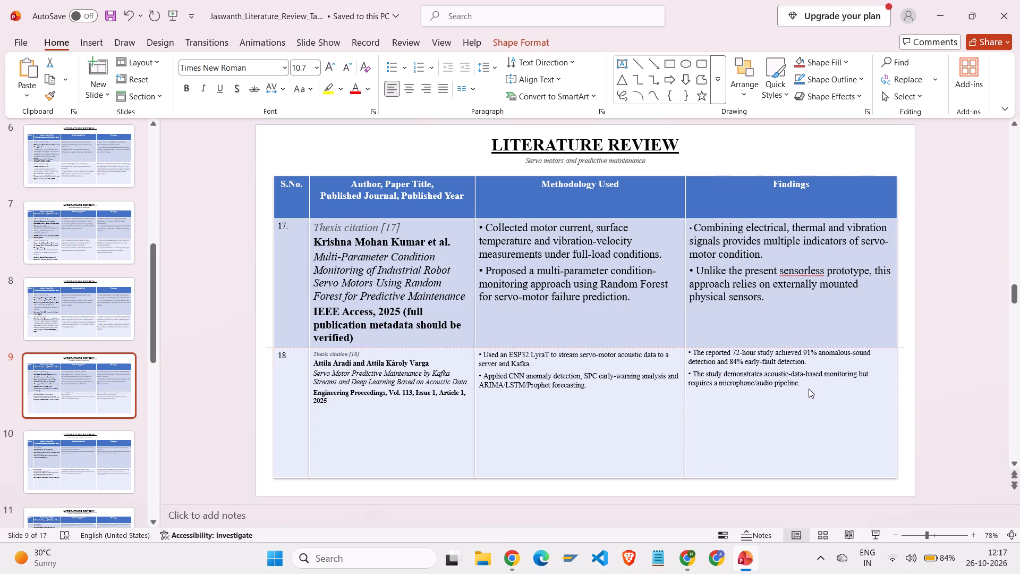
{"action": "left_click_drag", "start_coordinate": [809, 389], "coordinate": [807, 394]}
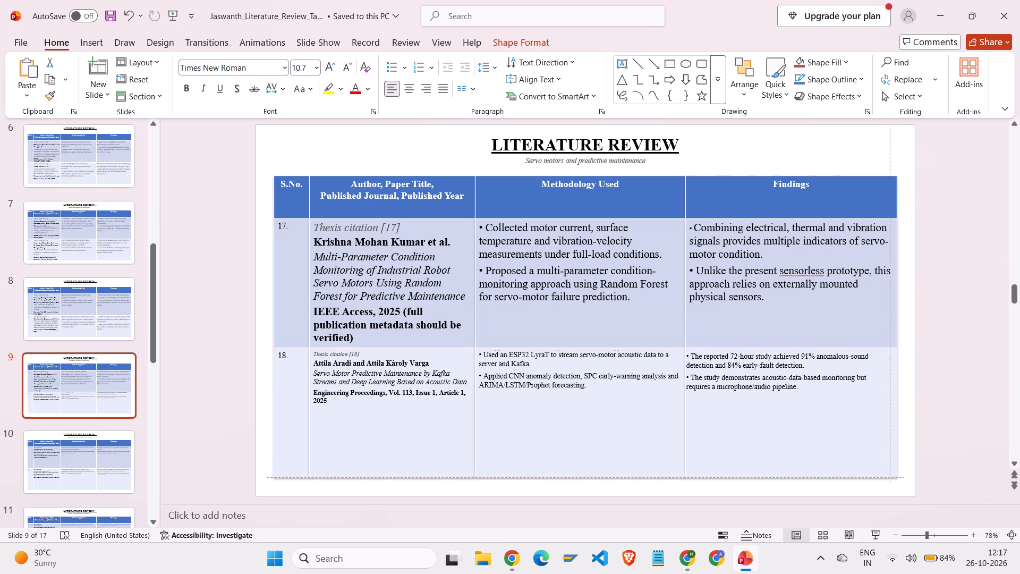
{"action": "left_click_drag", "start_coordinate": [807, 394], "coordinate": [809, 394]}
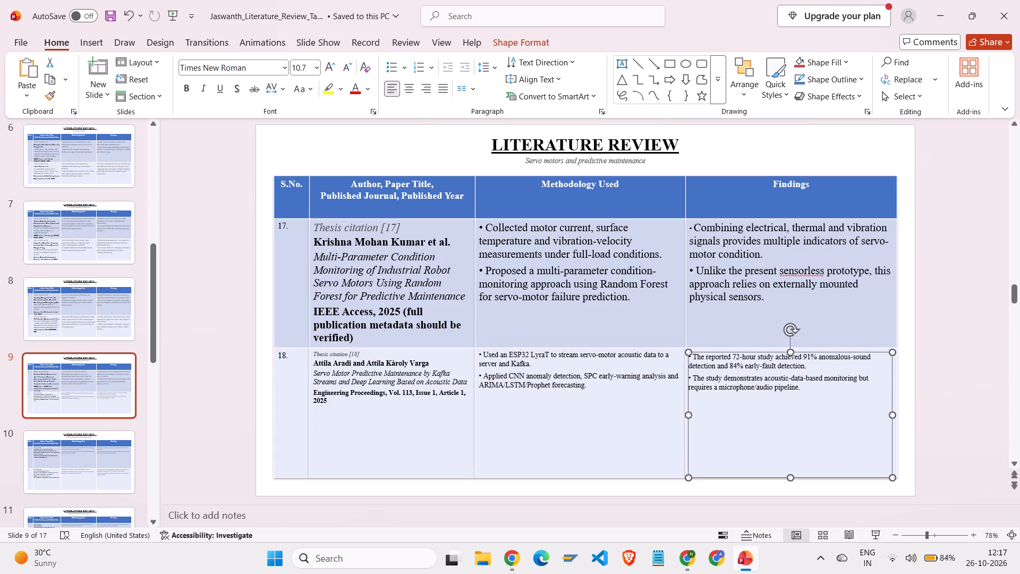
{"action": "left_click_drag", "start_coordinate": [802, 388], "coordinate": [735, 365]}
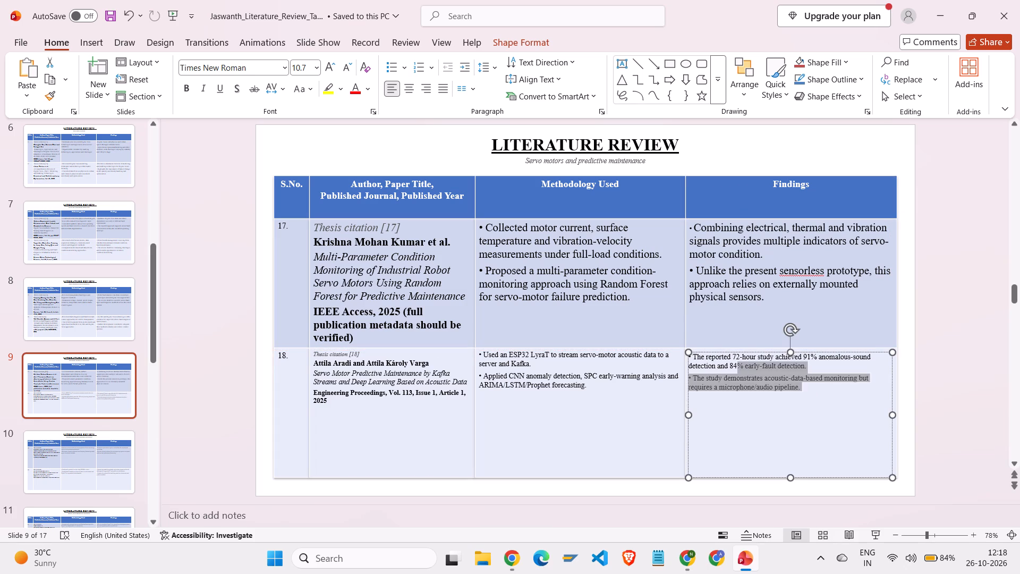
{"action": "left_click_drag", "start_coordinate": [735, 365], "coordinate": [691, 356]}
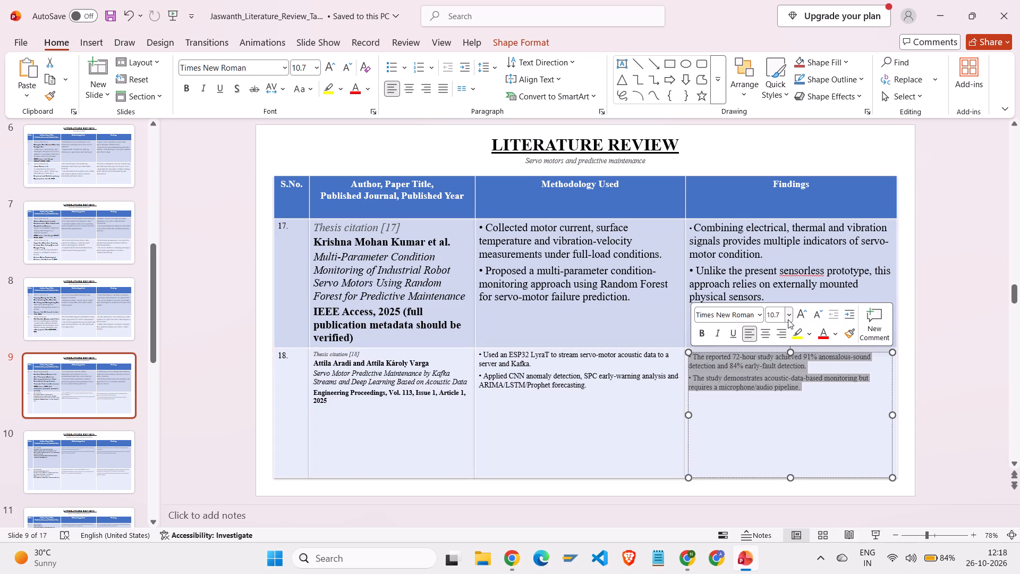
{"action": "left_click", "coordinate": [788, 319]}
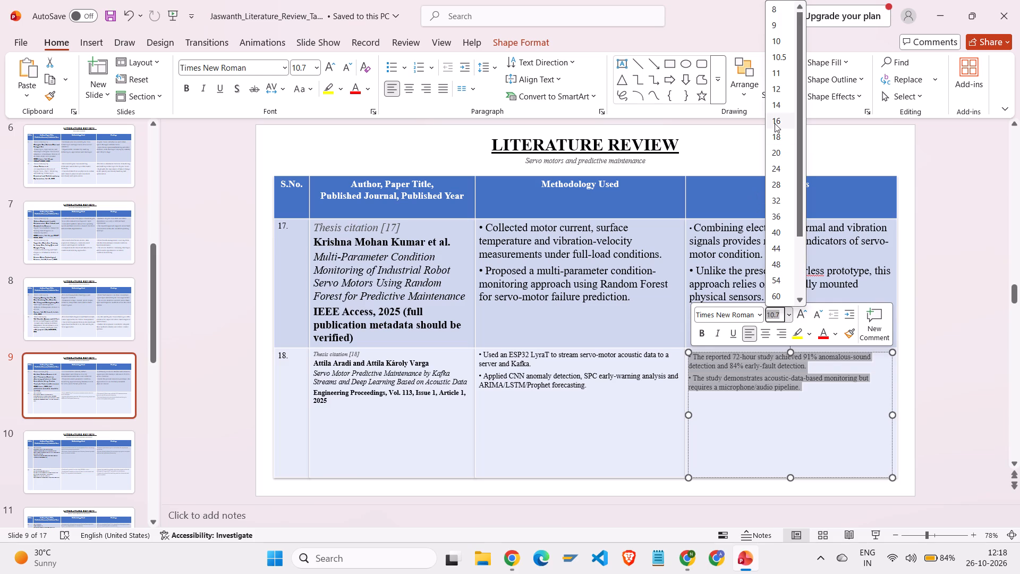
{"action": "left_click", "coordinate": [775, 121]}
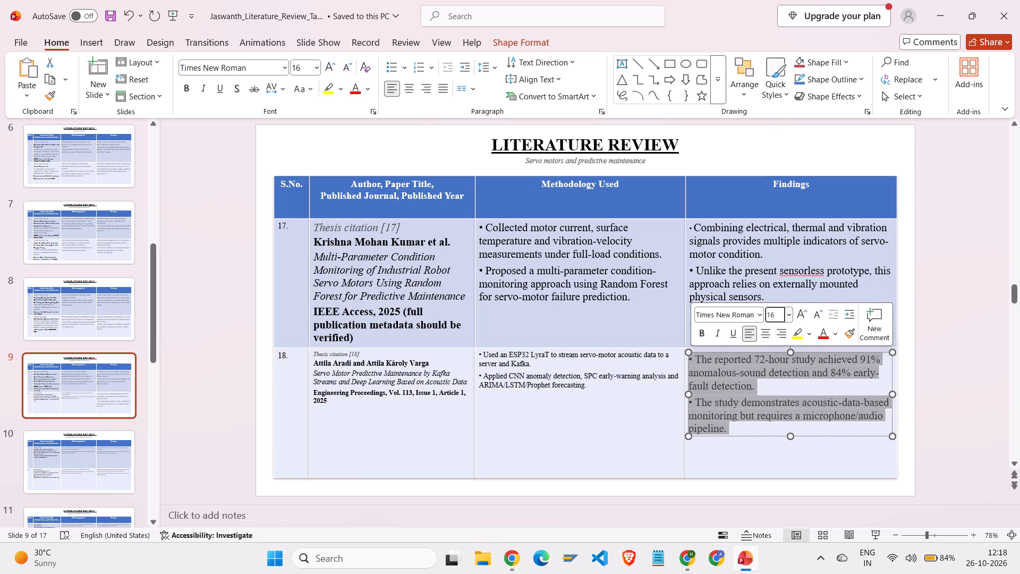
{"action": "left_click_drag", "start_coordinate": [593, 387], "coordinate": [480, 350]}
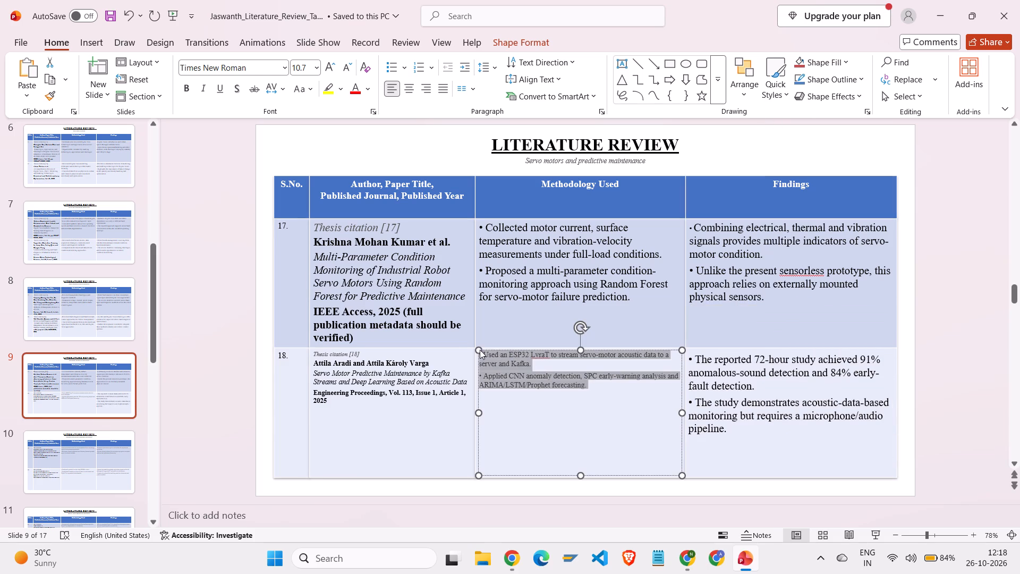
{"action": "left_click_drag", "start_coordinate": [480, 350], "coordinate": [479, 350]}
{"action": "left_click", "coordinate": [577, 310]}
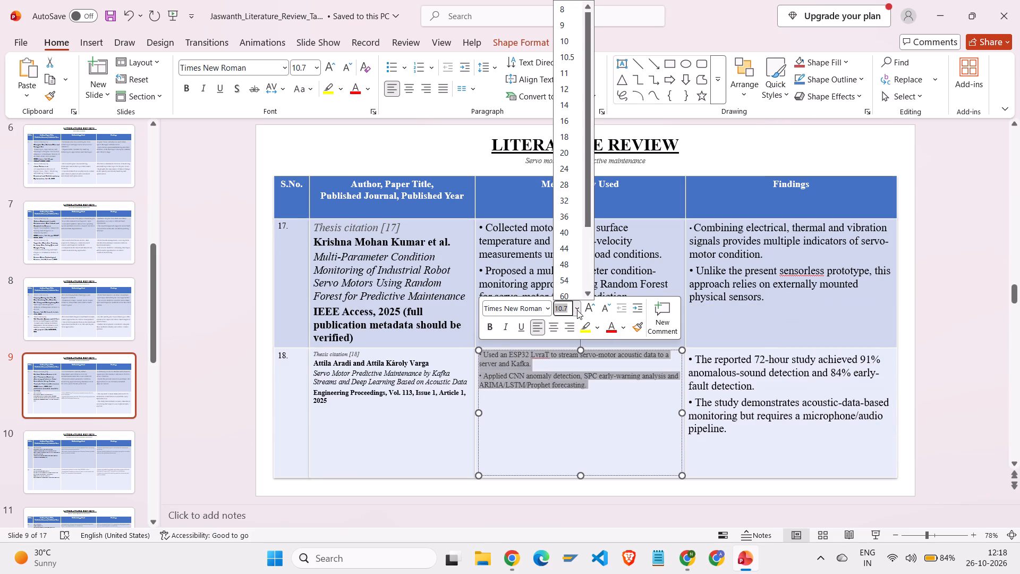
{"action": "left_click", "coordinate": [570, 121]}
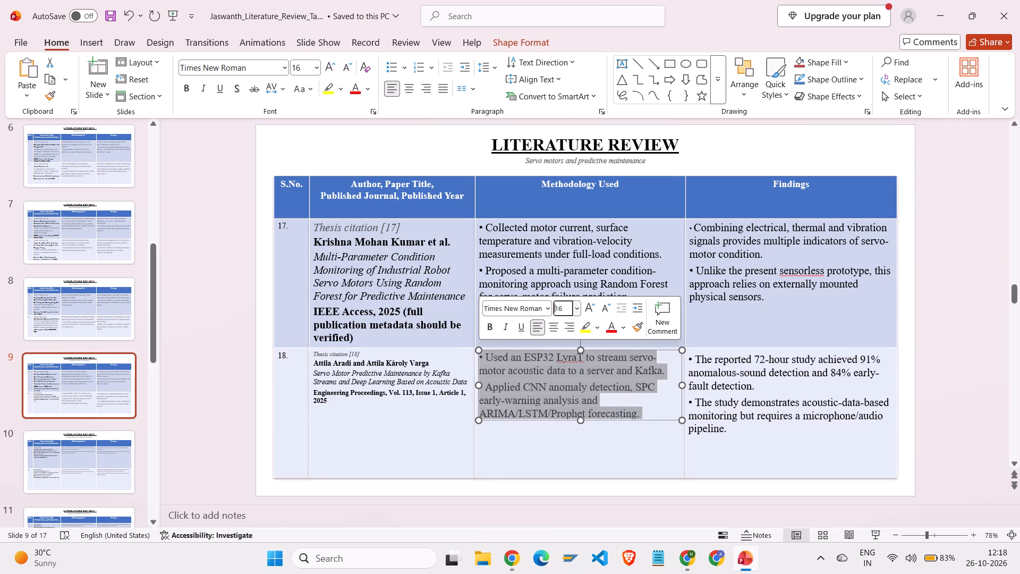
Set all the citation, author, paper title and publication text of entry 18 to 16 pt.
{"action": "left_click_drag", "start_coordinate": [328, 399], "coordinate": [313, 350]}
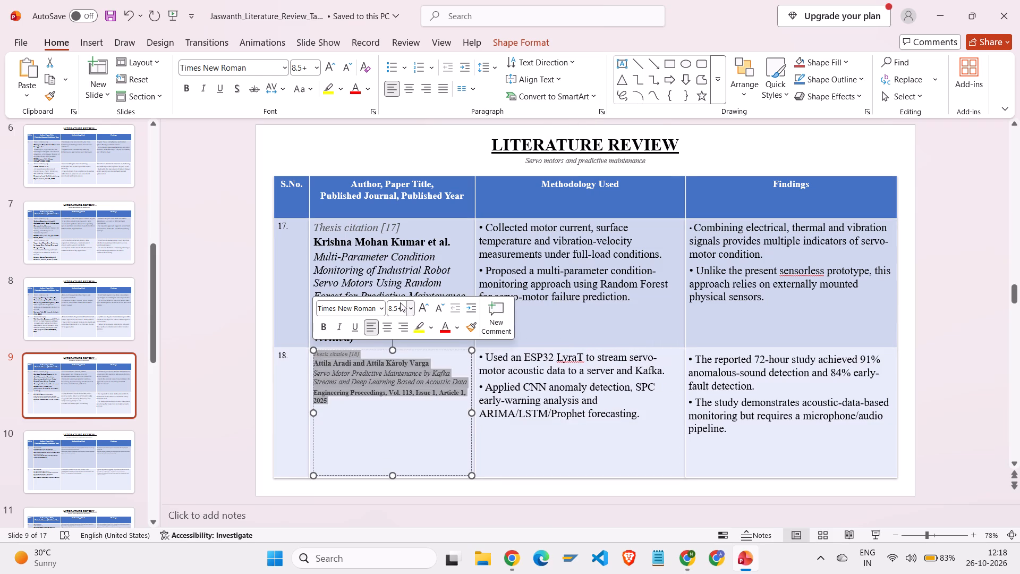
{"action": "left_click", "coordinate": [410, 307]}
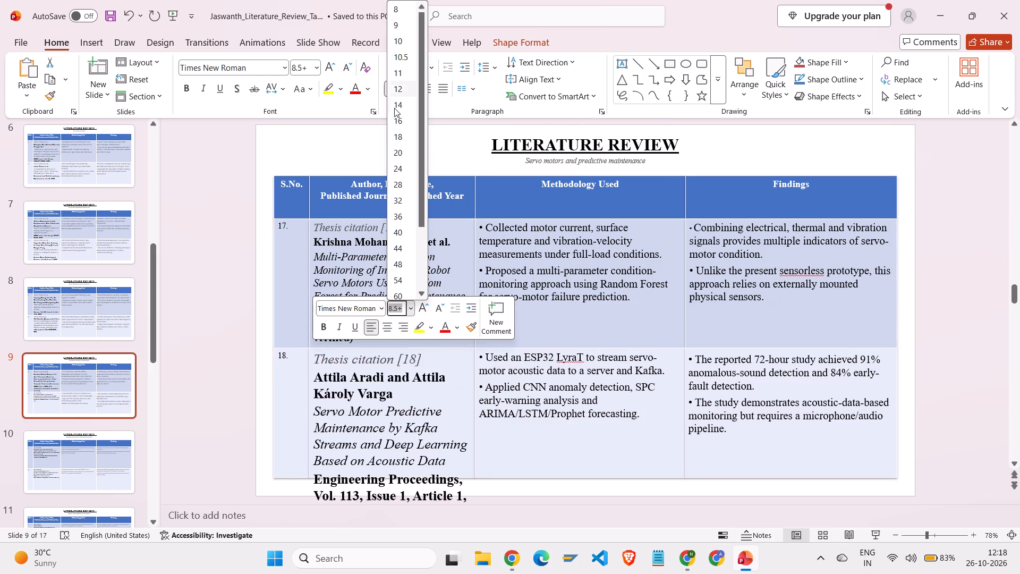
{"action": "left_click", "coordinate": [393, 120]}
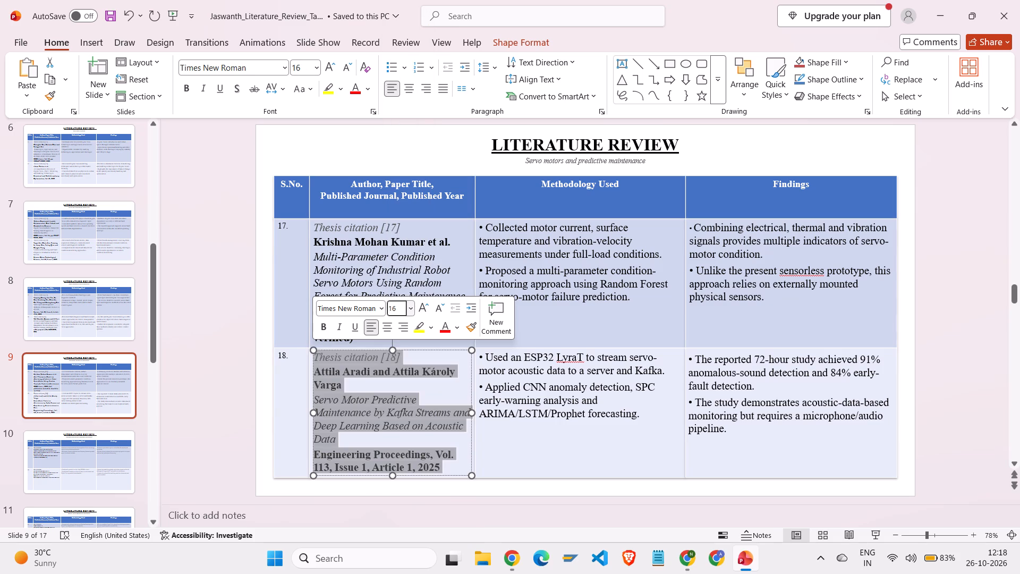
Remove the italics from the paper title and citation line of entry 18 on slide 9.
{"action": "left_click", "coordinate": [440, 443]}
{"action": "left_click_drag", "start_coordinate": [344, 443], "coordinate": [325, 423]}
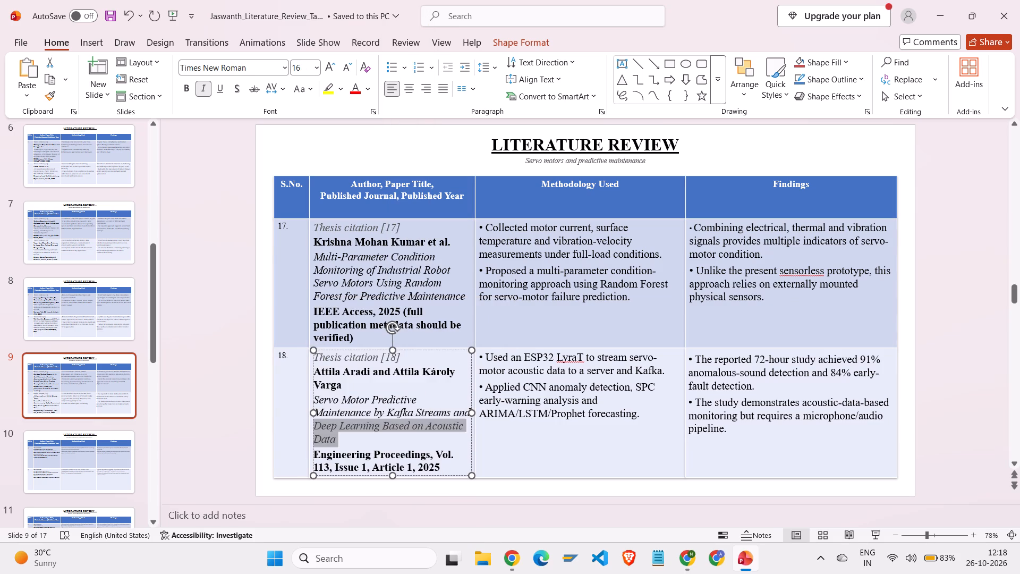
{"action": "left_click_drag", "start_coordinate": [325, 423], "coordinate": [314, 400]}
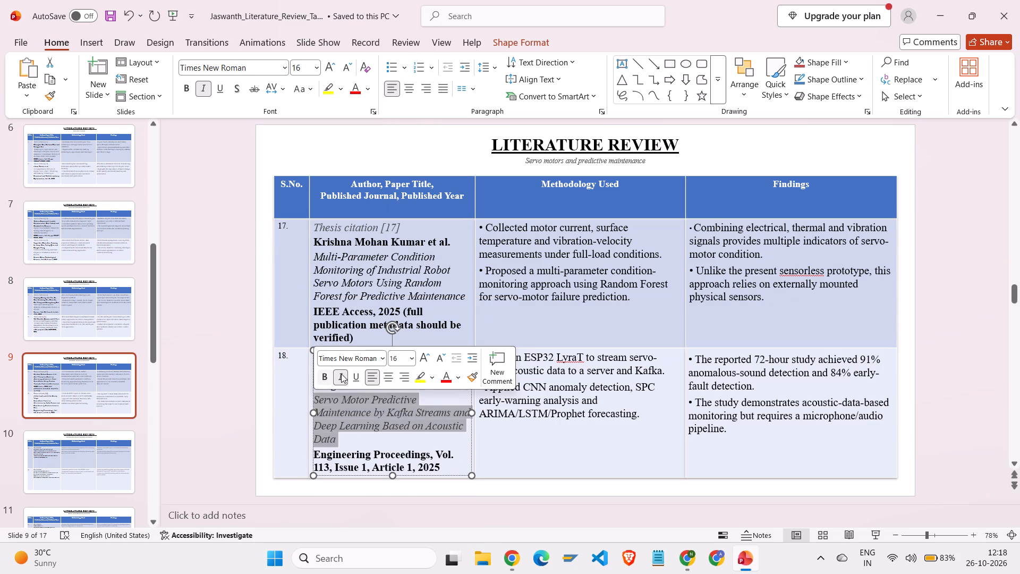
{"action": "left_click", "coordinate": [341, 374]}
{"action": "left_click", "coordinate": [382, 437]}
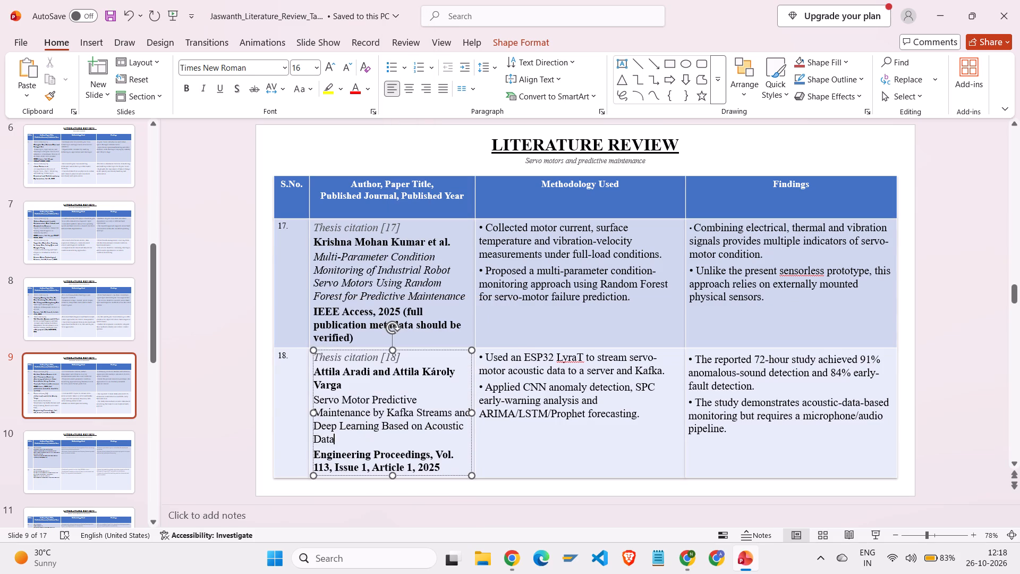
{"action": "left_click_drag", "start_coordinate": [405, 360], "coordinate": [305, 356]}
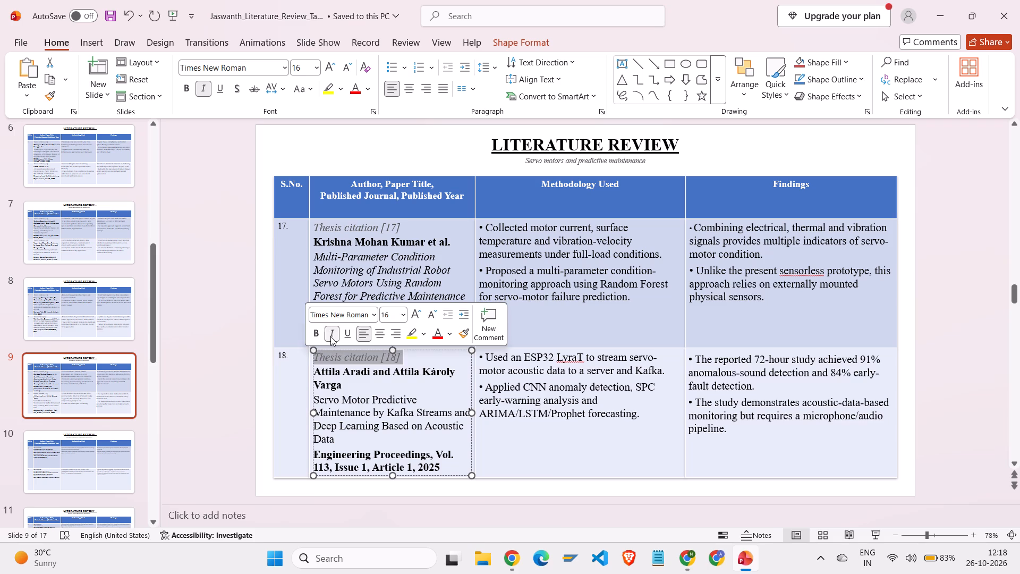
{"action": "left_click", "coordinate": [330, 335]}
{"action": "left_click", "coordinate": [389, 392]}
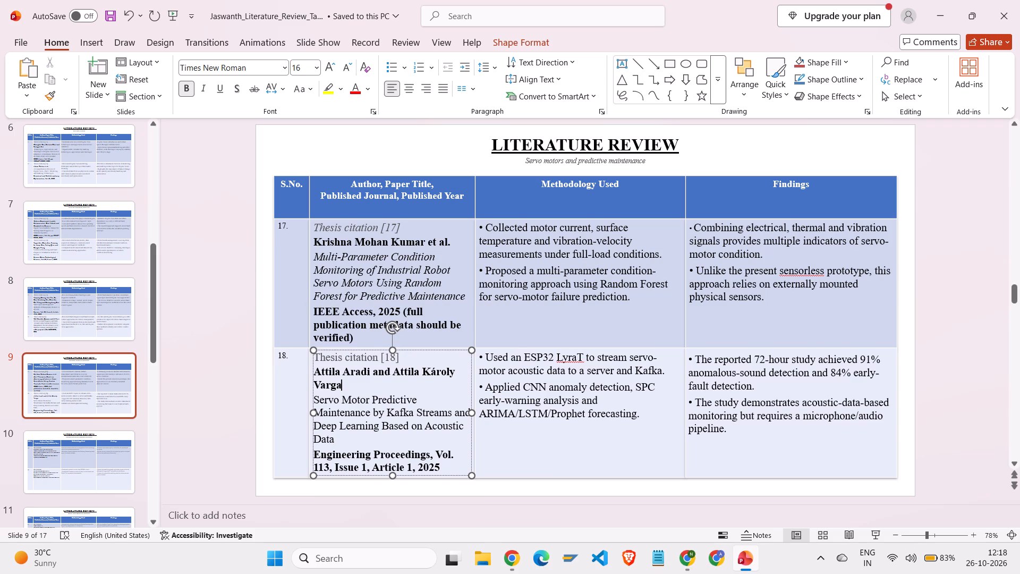
Remove the italics from entry 17's paper title and citation line on slide 9, and save the presentation.
{"action": "left_click", "coordinate": [466, 295]}
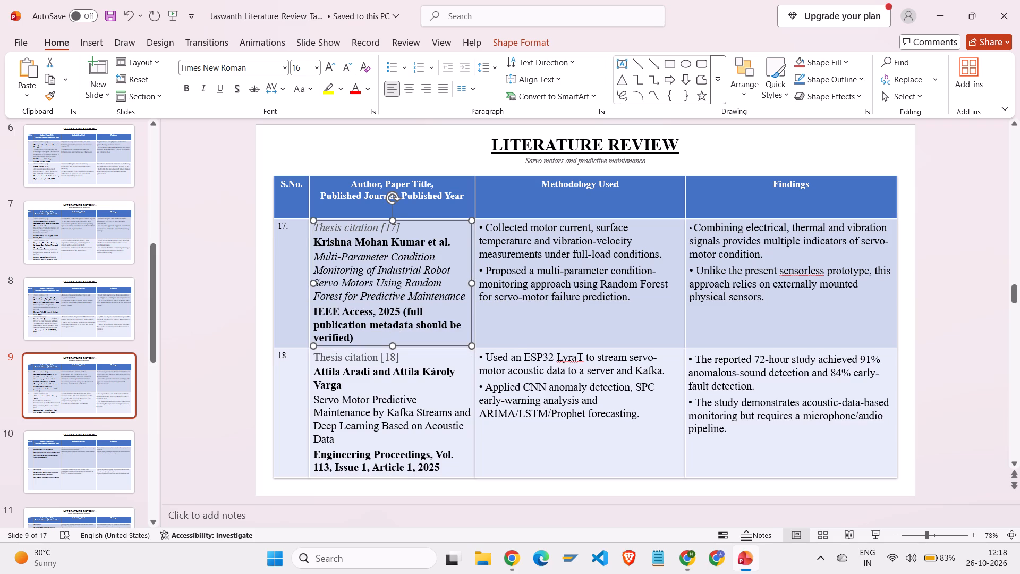
{"action": "left_click_drag", "start_coordinate": [465, 301], "coordinate": [316, 260]}
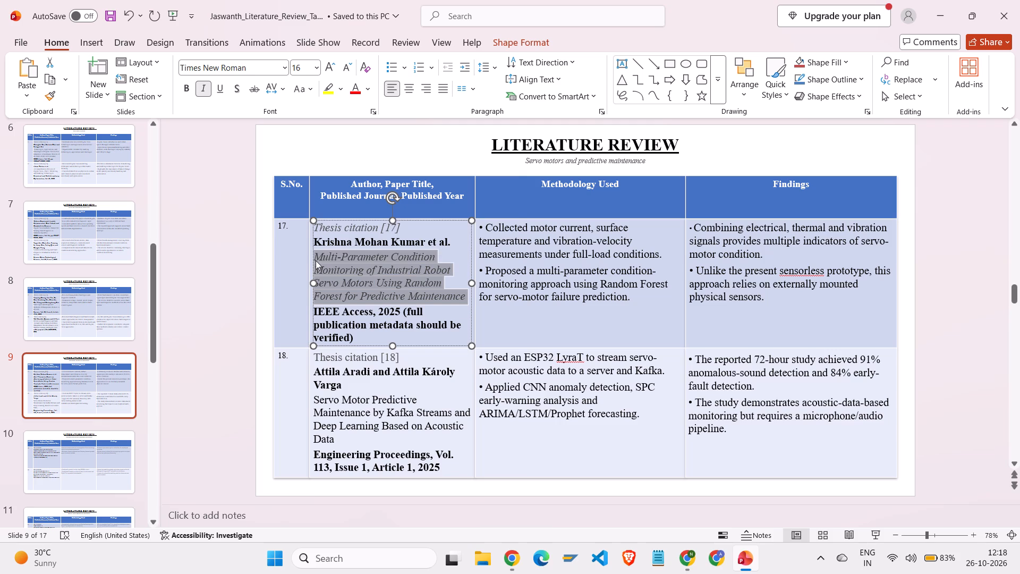
{"action": "left_click", "coordinate": [343, 240]}
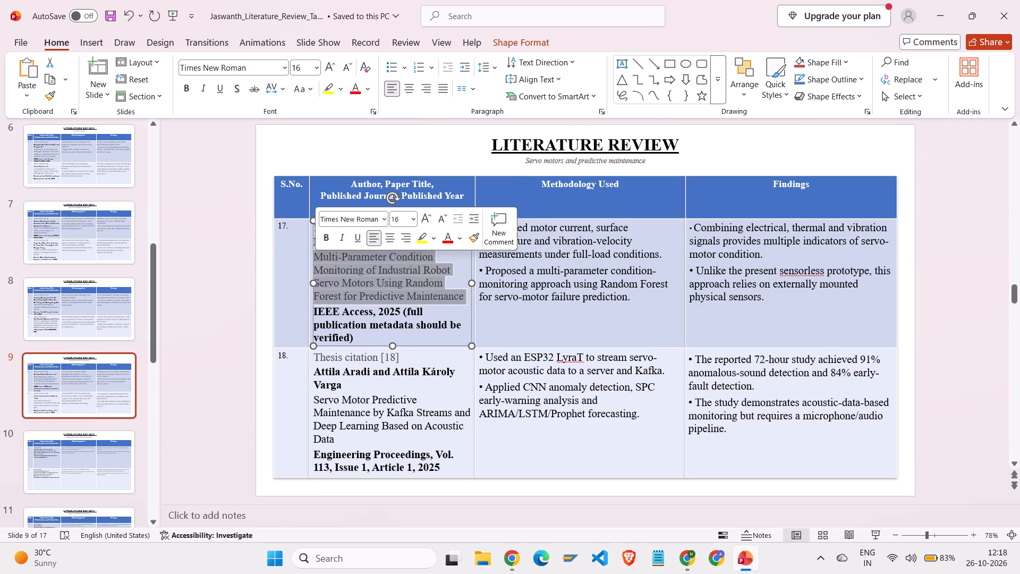
{"action": "left_click", "coordinate": [292, 260]}
{"action": "left_click_drag", "start_coordinate": [407, 229], "coordinate": [318, 235]}
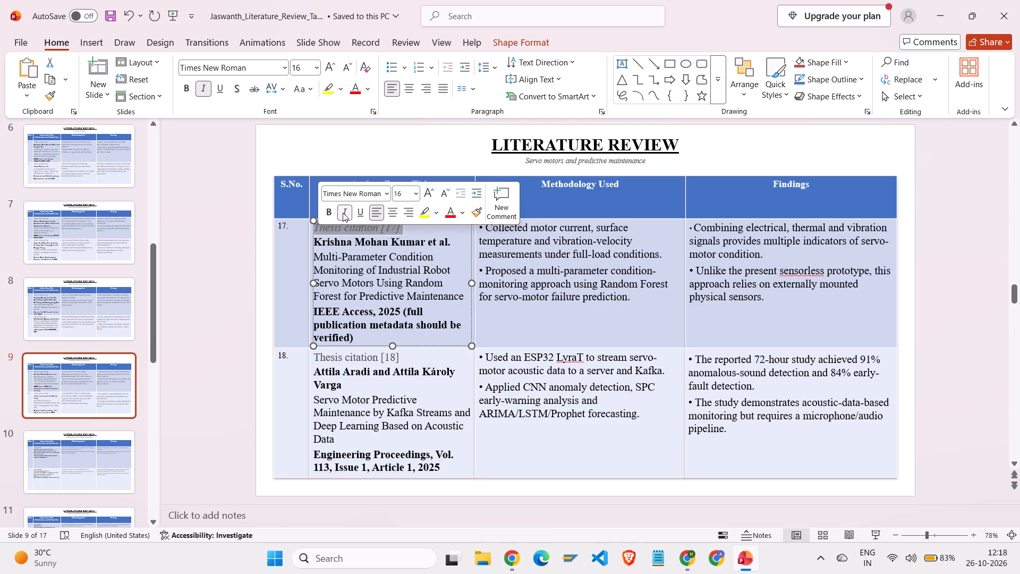
{"action": "left_click", "coordinate": [343, 213]}
{"action": "left_click", "coordinate": [177, 337]}
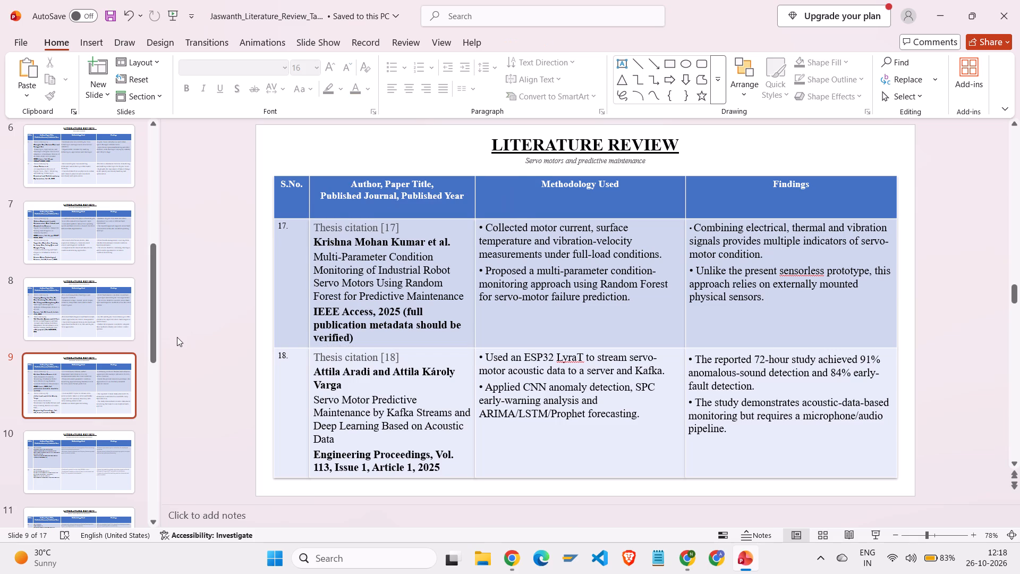
{"action": "key", "text": "ctrl+s"}
On slide 10, set all the citation, author, paper title and publication text of entry 19 to 14 pt.
{"action": "key", "text": "Down"}
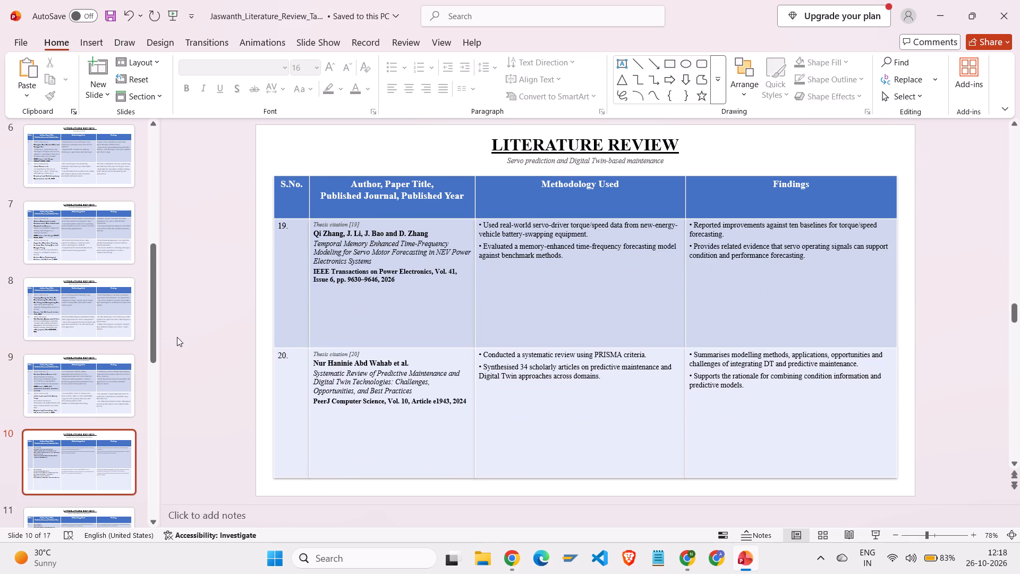
{"action": "left_click_drag", "start_coordinate": [397, 279], "coordinate": [318, 224]}
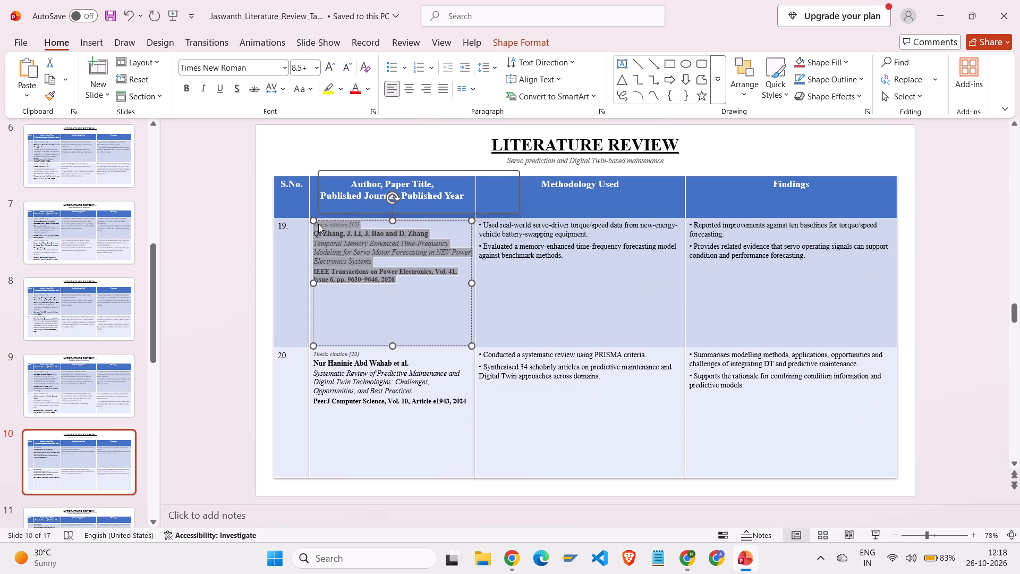
{"action": "left_click", "coordinate": [415, 179]}
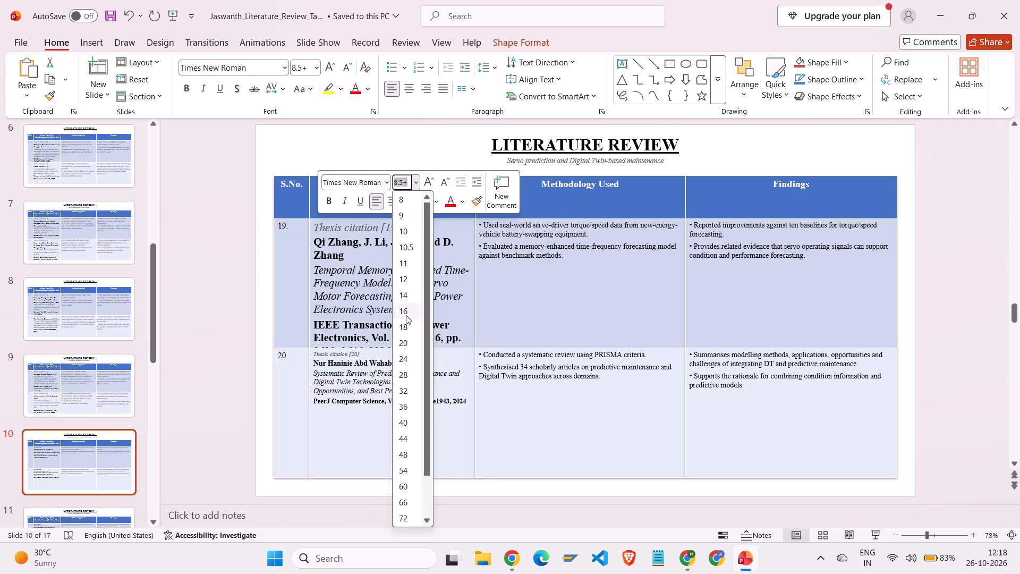
{"action": "left_click", "coordinate": [405, 294]}
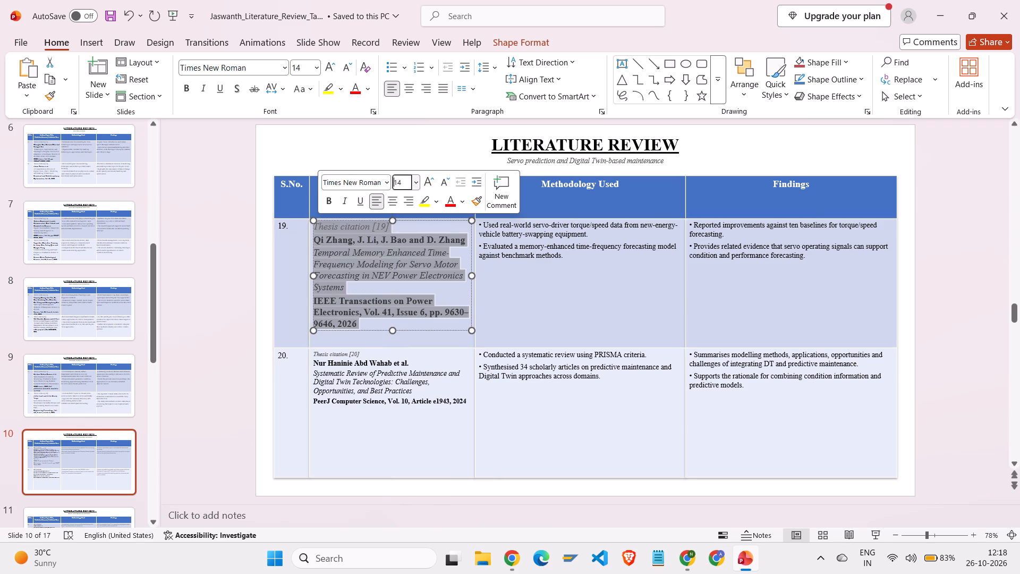
Set entry 19's methodology and findings text on slide 10 to 16 pt.
{"action": "left_click_drag", "start_coordinate": [565, 256], "coordinate": [488, 218]}
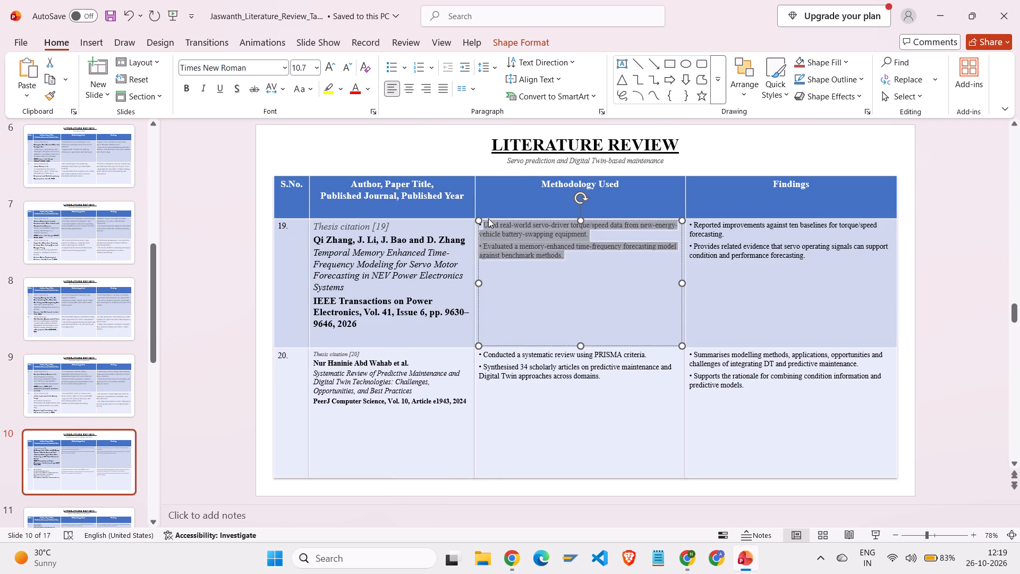
{"action": "left_click_drag", "start_coordinate": [488, 218], "coordinate": [487, 217]}
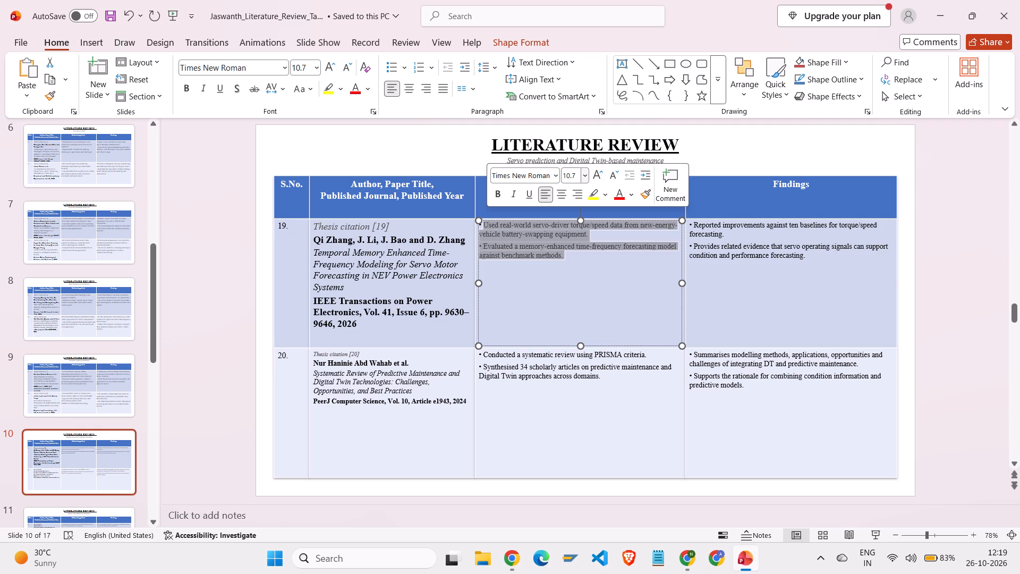
{"action": "left_click", "coordinate": [586, 176]}
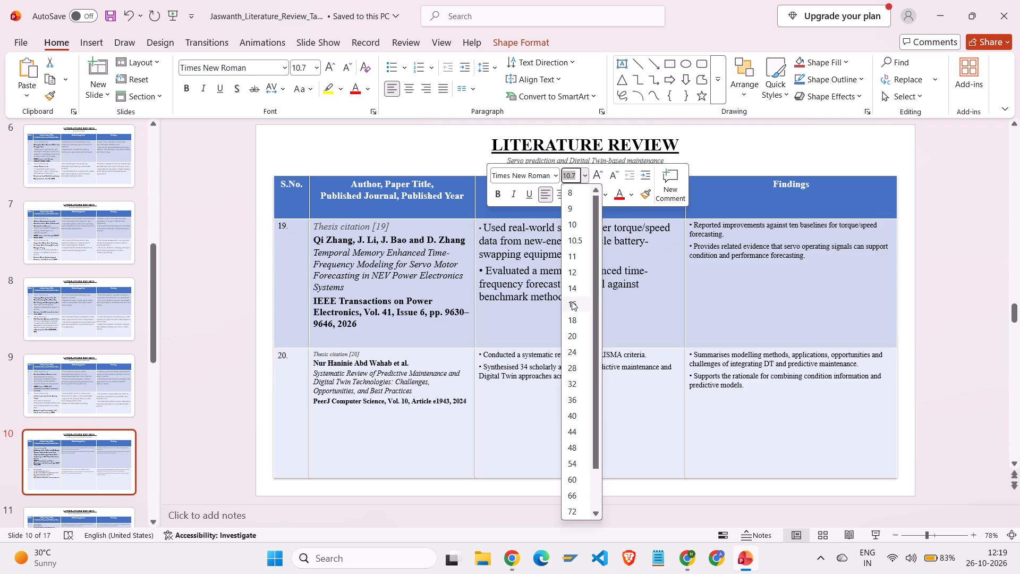
{"action": "left_click", "coordinate": [572, 301]}
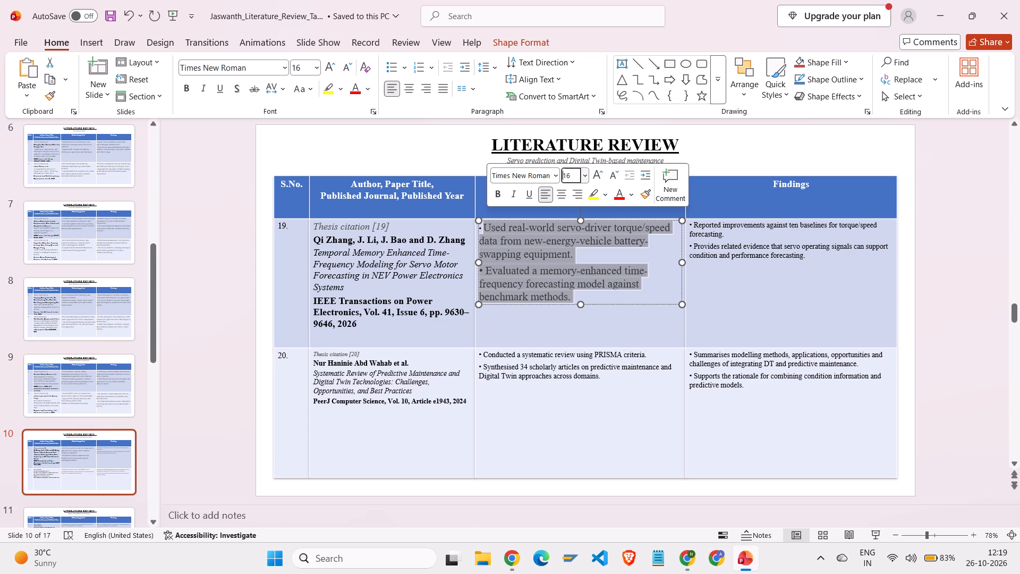
{"action": "left_click_drag", "start_coordinate": [809, 257], "coordinate": [704, 229]}
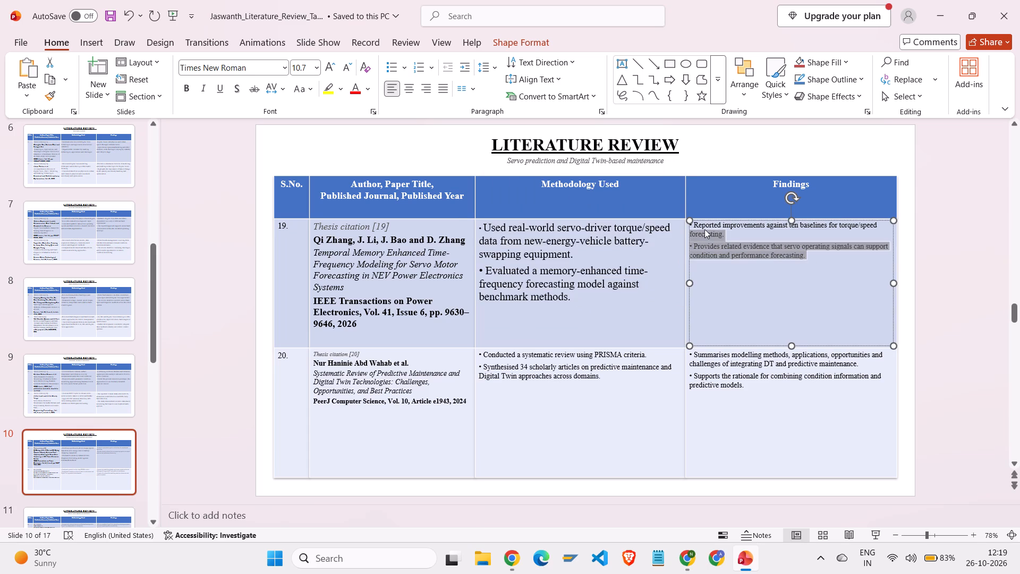
{"action": "left_click_drag", "start_coordinate": [704, 229], "coordinate": [693, 220]}
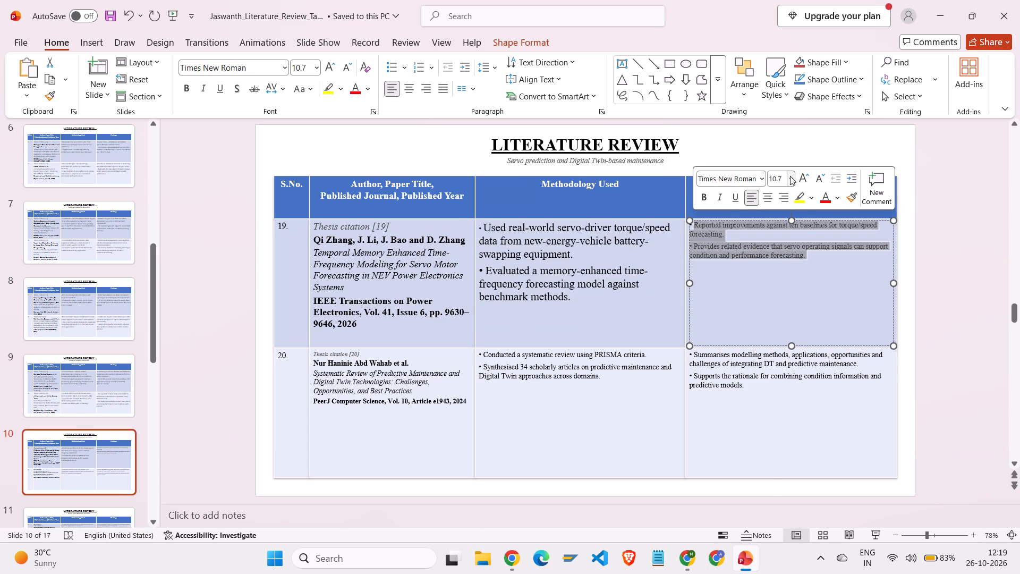
{"action": "left_click", "coordinate": [790, 176]}
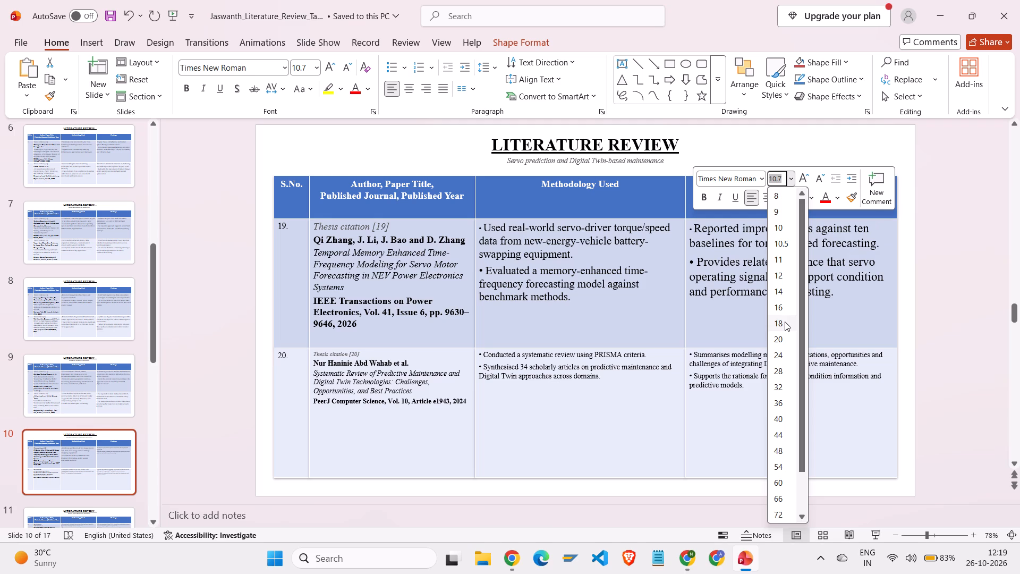
{"action": "left_click", "coordinate": [781, 309]}
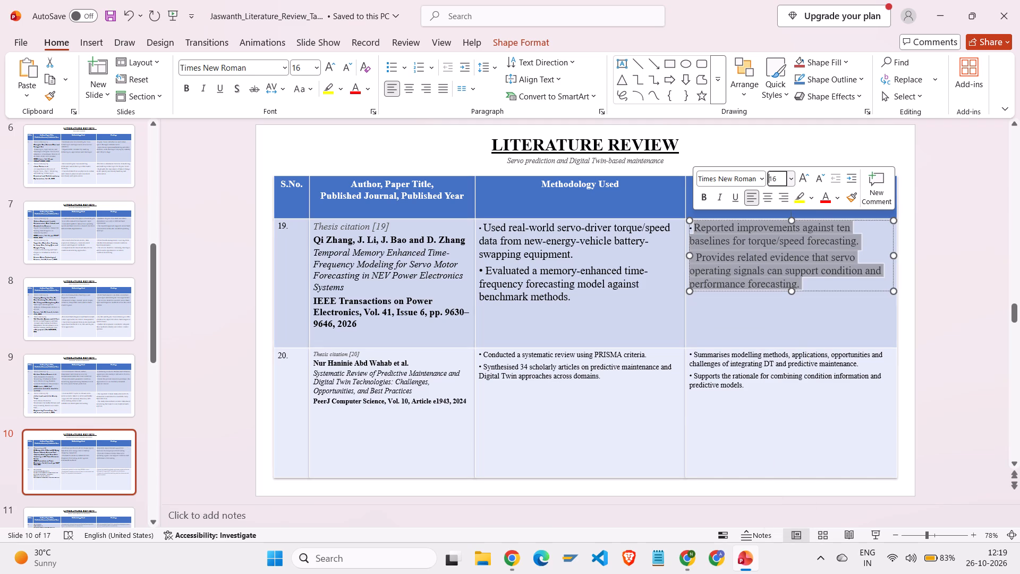
Set entry 20's findings and methodology text on slide 10 to 16 pt.
{"action": "left_click_drag", "start_coordinate": [748, 386], "coordinate": [683, 351]}
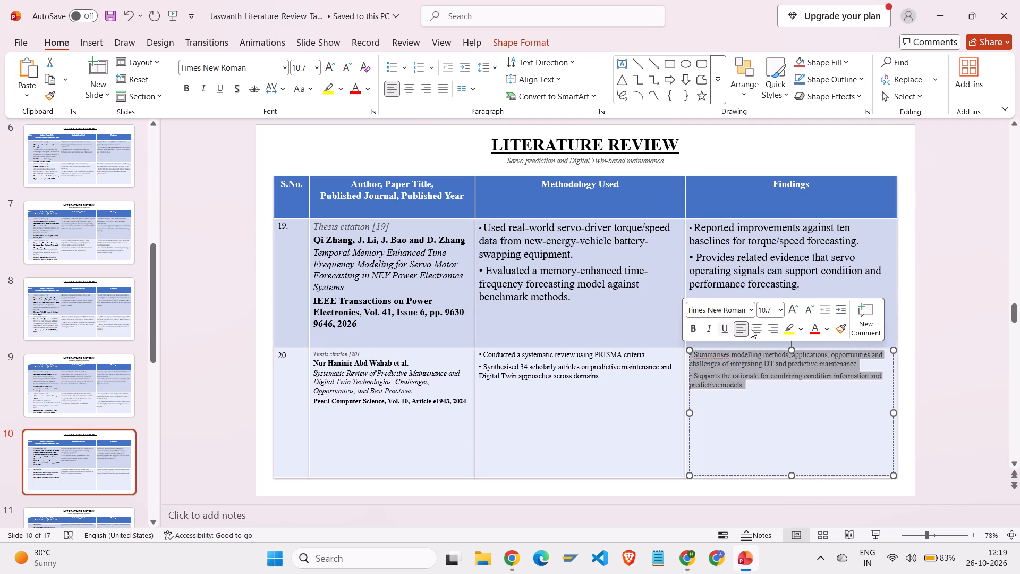
{"action": "left_click", "coordinate": [779, 309]}
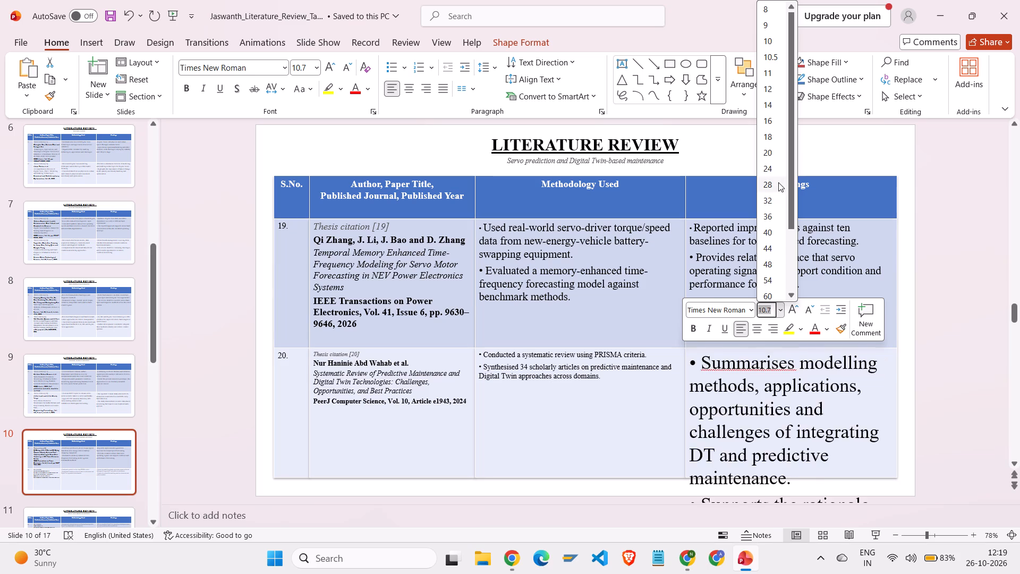
{"action": "left_click", "coordinate": [769, 125]}
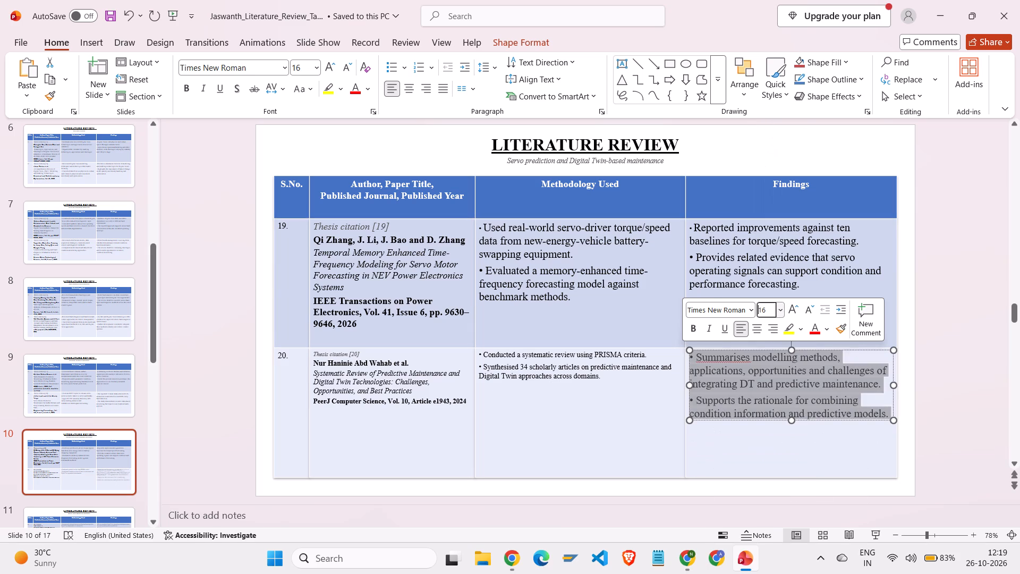
{"action": "left_click_drag", "start_coordinate": [605, 376], "coordinate": [524, 355]}
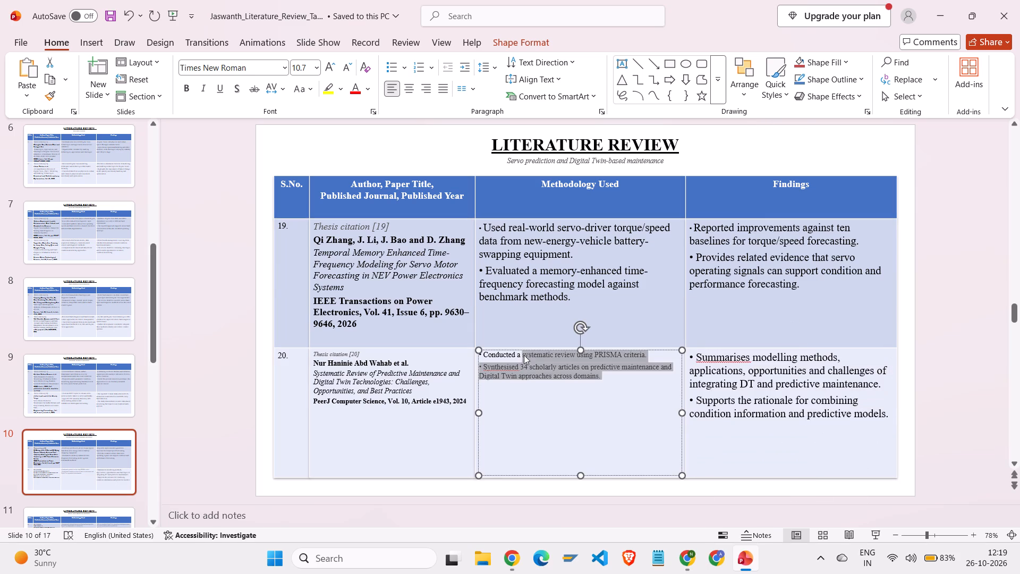
{"action": "left_click_drag", "start_coordinate": [524, 355], "coordinate": [482, 352]}
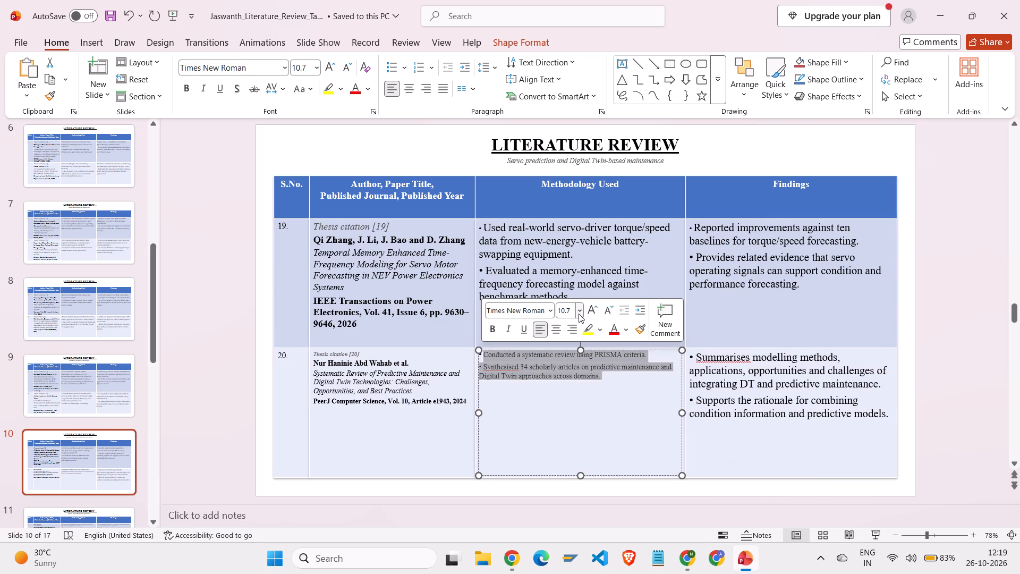
{"action": "left_click", "coordinate": [579, 314]}
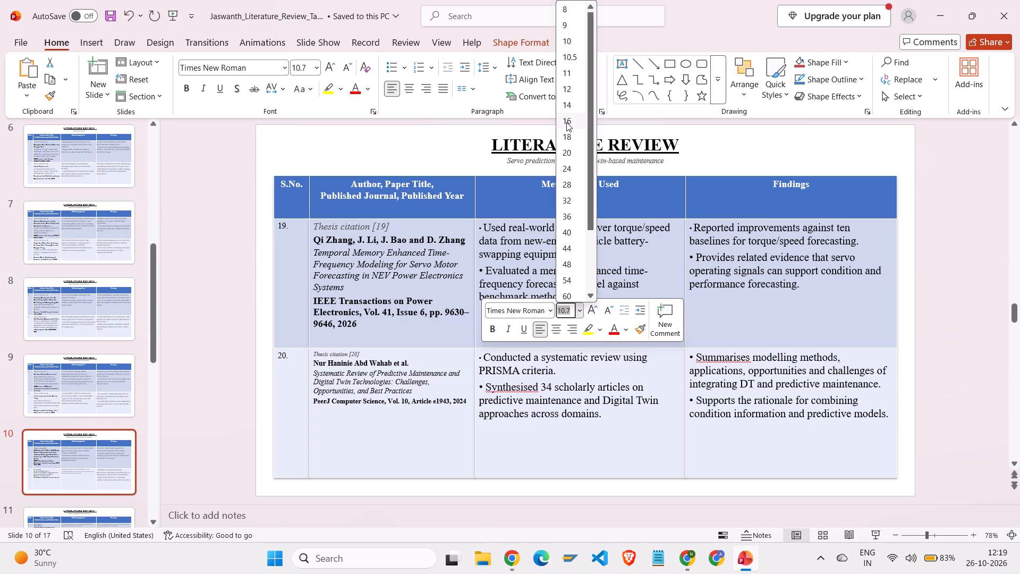
{"action": "left_click", "coordinate": [566, 122]}
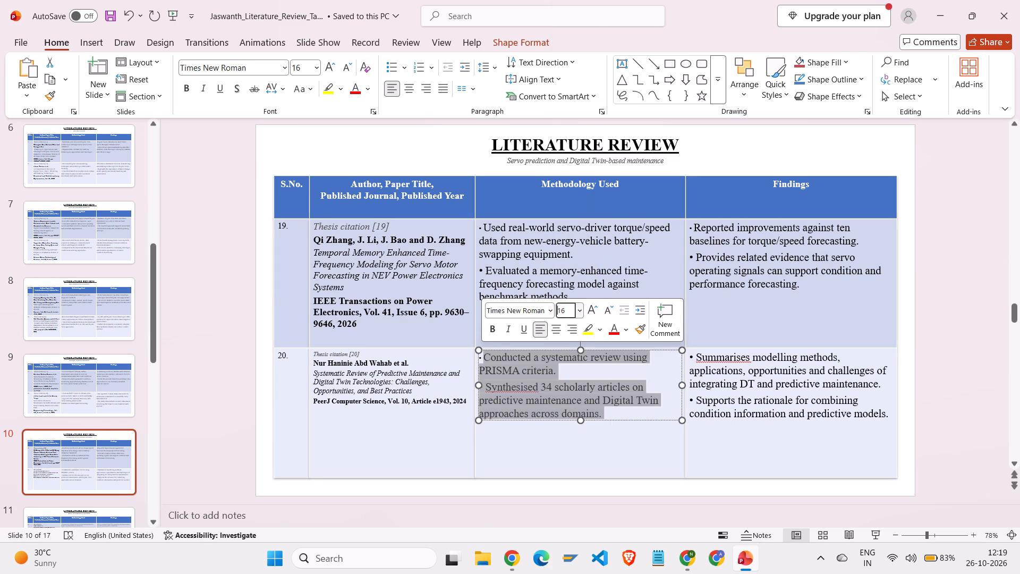
Set all the citation, author, paper title and publication text of entry 20 to 16 pt.
{"action": "left_click_drag", "start_coordinate": [465, 399], "coordinate": [358, 369]}
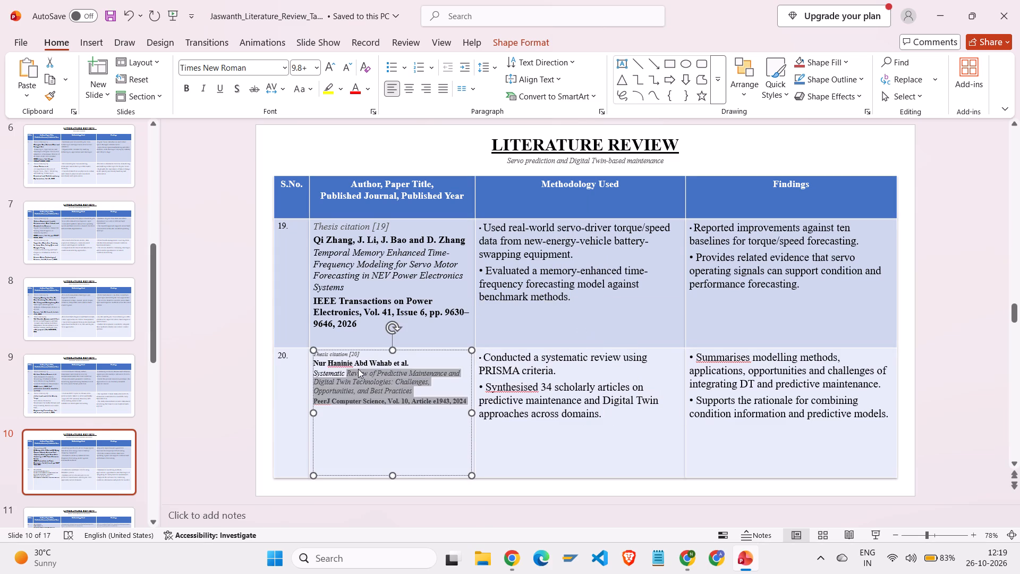
{"action": "left_click_drag", "start_coordinate": [358, 369], "coordinate": [315, 352]}
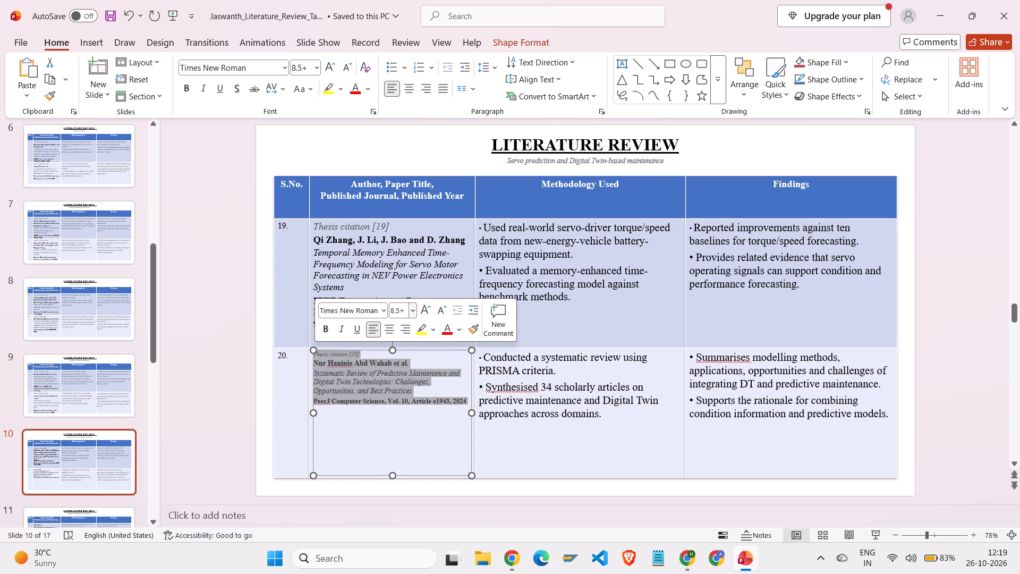
{"action": "left_click", "coordinate": [412, 313]}
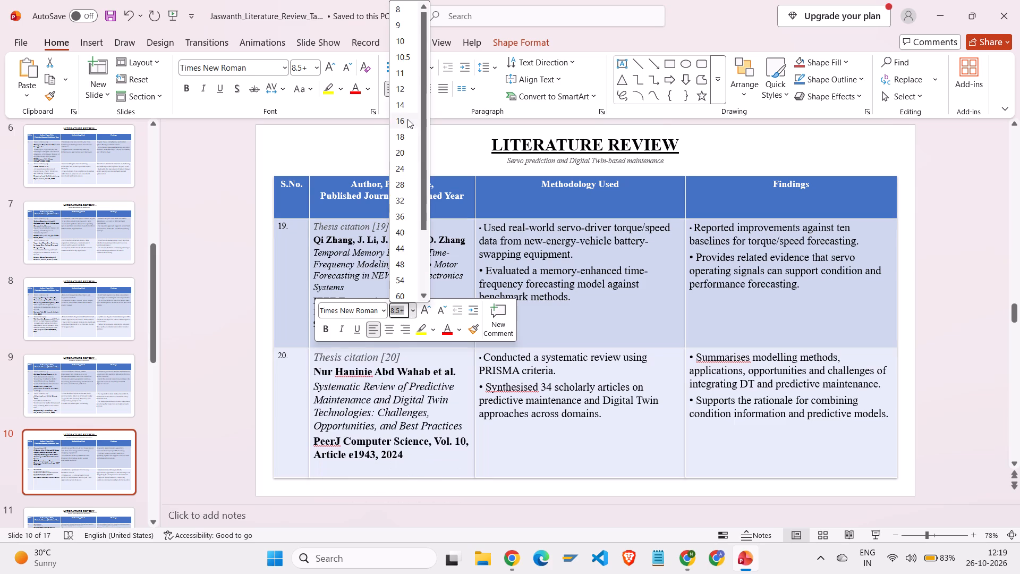
{"action": "left_click", "coordinate": [407, 119]}
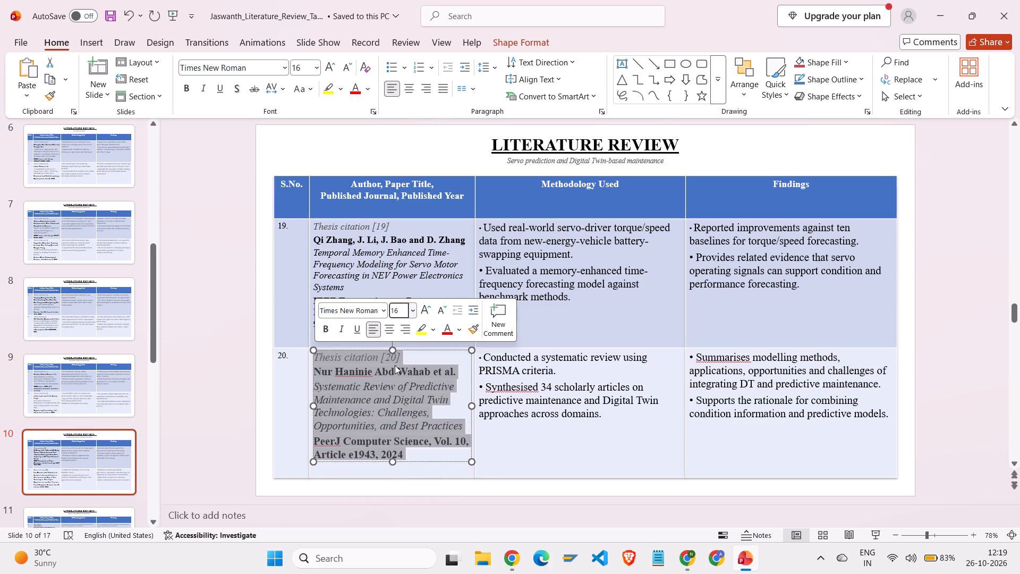
Remove the italics from the paper titles of entries 20 and 19 on slide 10.
{"action": "left_click", "coordinate": [449, 426]}
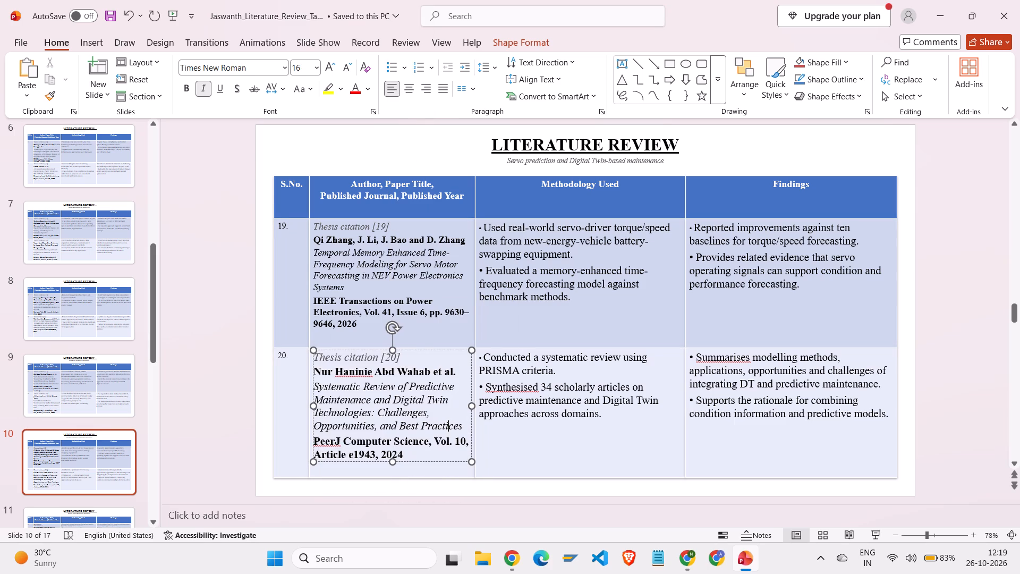
{"action": "left_click_drag", "start_coordinate": [465, 428], "coordinate": [306, 386]}
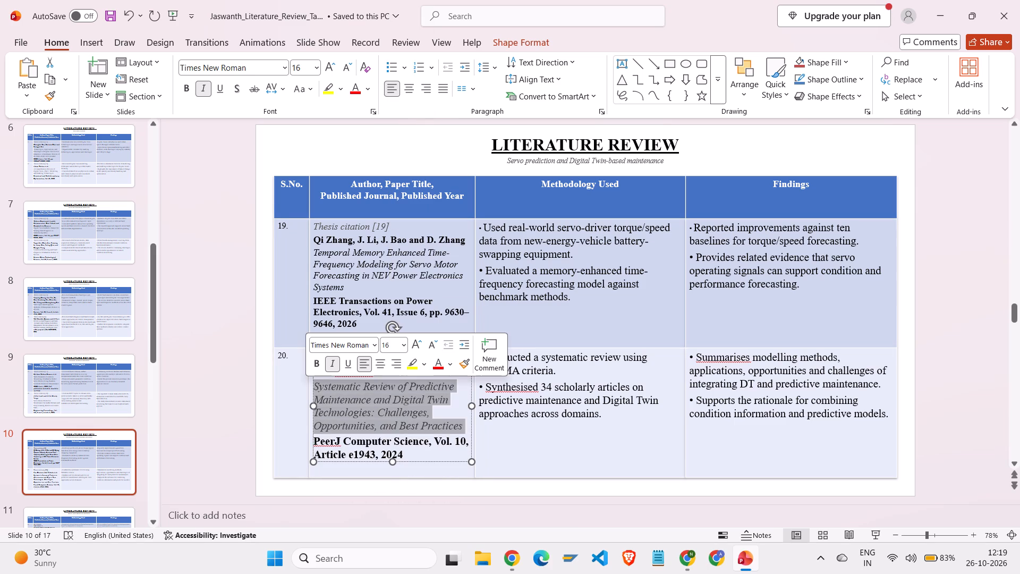
{"action": "left_click", "coordinate": [333, 367]}
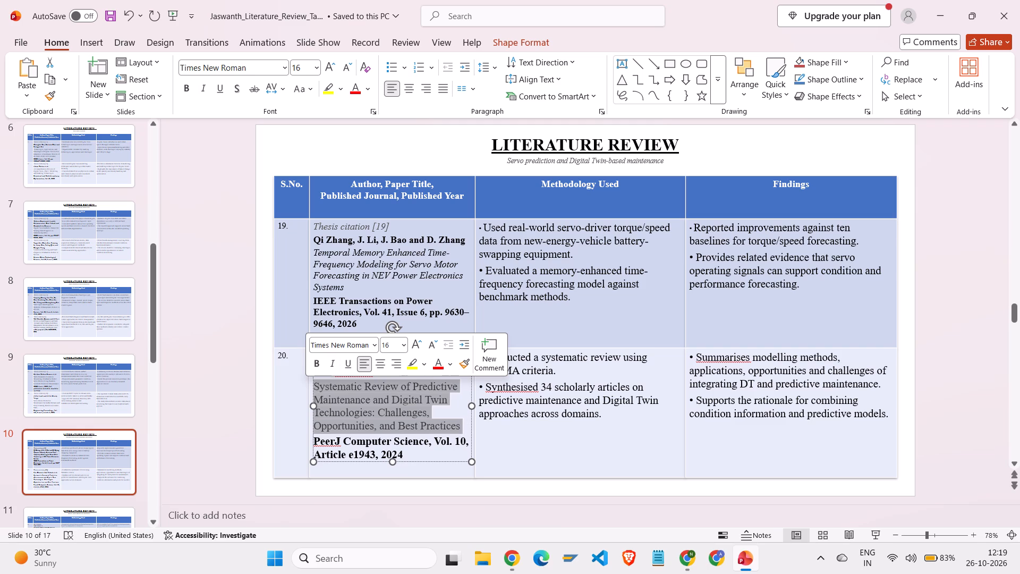
{"action": "left_click_drag", "start_coordinate": [352, 292], "coordinate": [330, 280]}
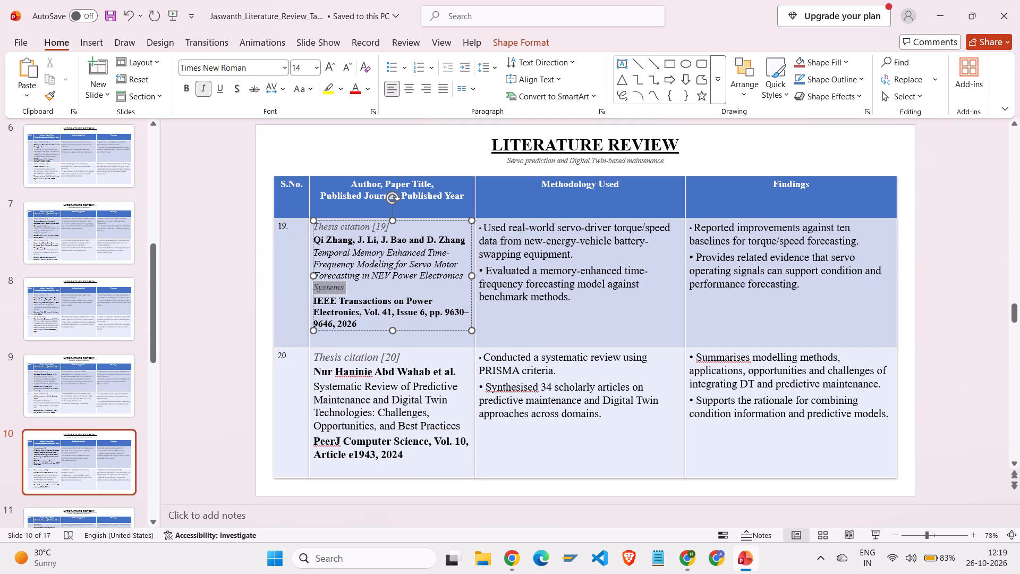
{"action": "left_click_drag", "start_coordinate": [330, 280], "coordinate": [313, 255]}
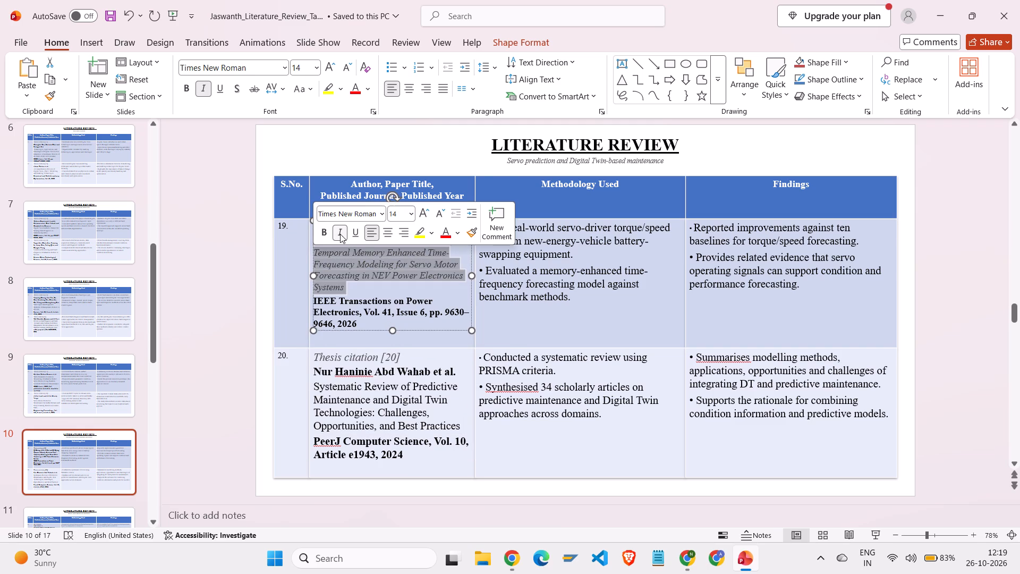
{"action": "left_click", "coordinate": [341, 234]}
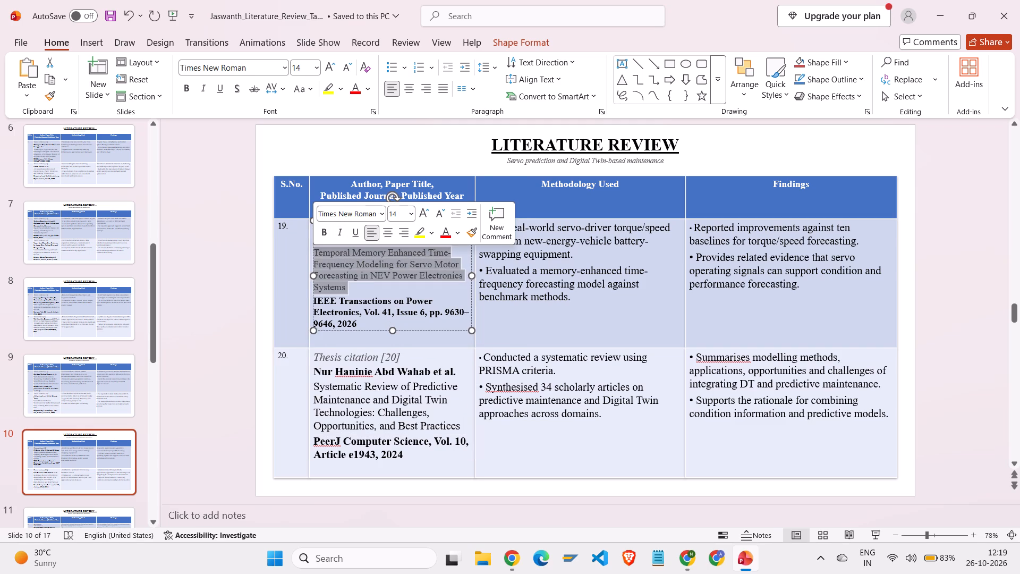
Remove the italics from the thesis citation lines of entries 20 and 19 on slide 10, and save the presentation.
{"action": "left_click_drag", "start_coordinate": [411, 362], "coordinate": [319, 350]}
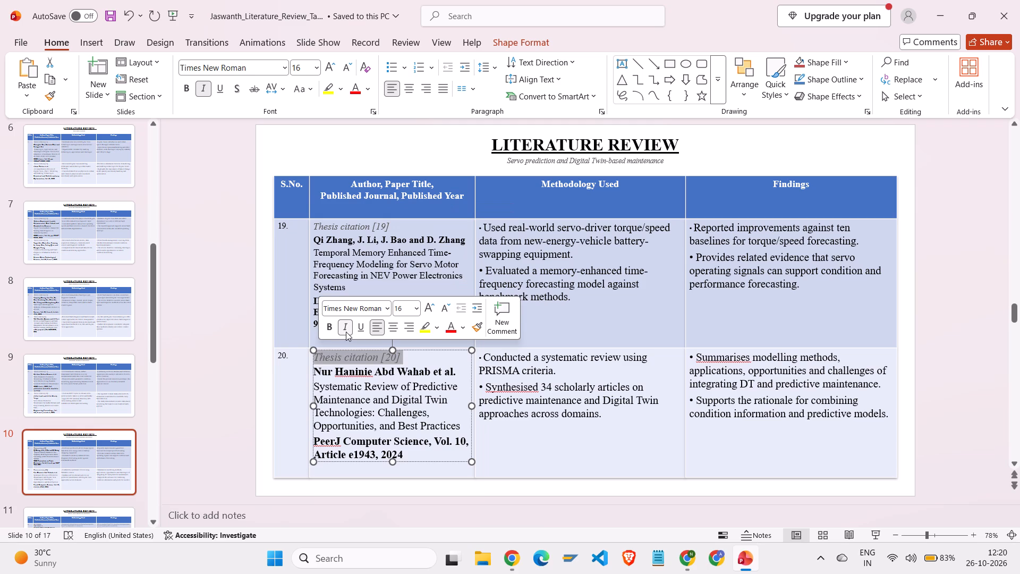
{"action": "left_click", "coordinate": [346, 332]}
{"action": "left_click_drag", "start_coordinate": [402, 231], "coordinate": [357, 231]}
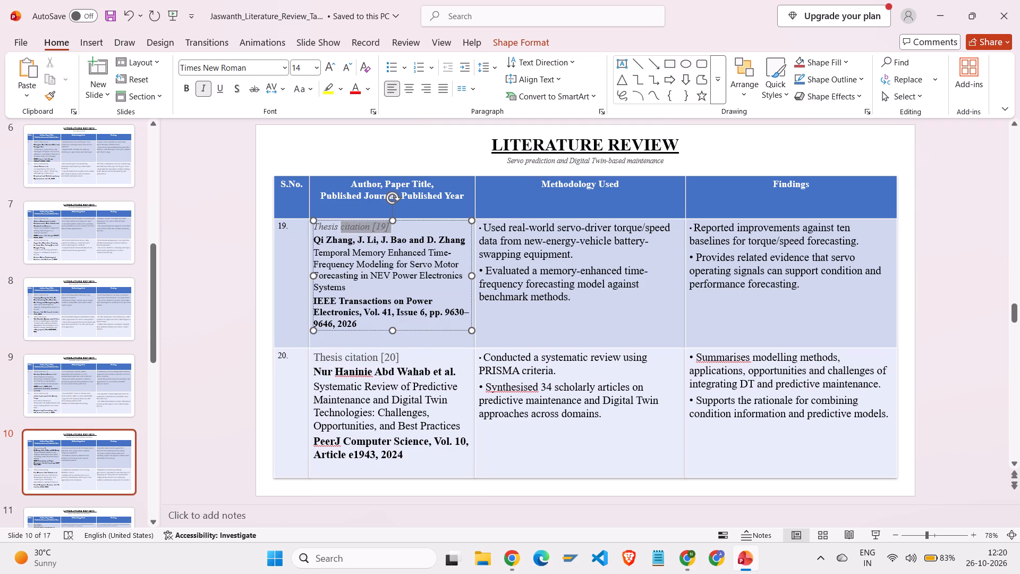
{"action": "left_click_drag", "start_coordinate": [357, 231], "coordinate": [319, 231]}
{"action": "left_click", "coordinate": [341, 214]}
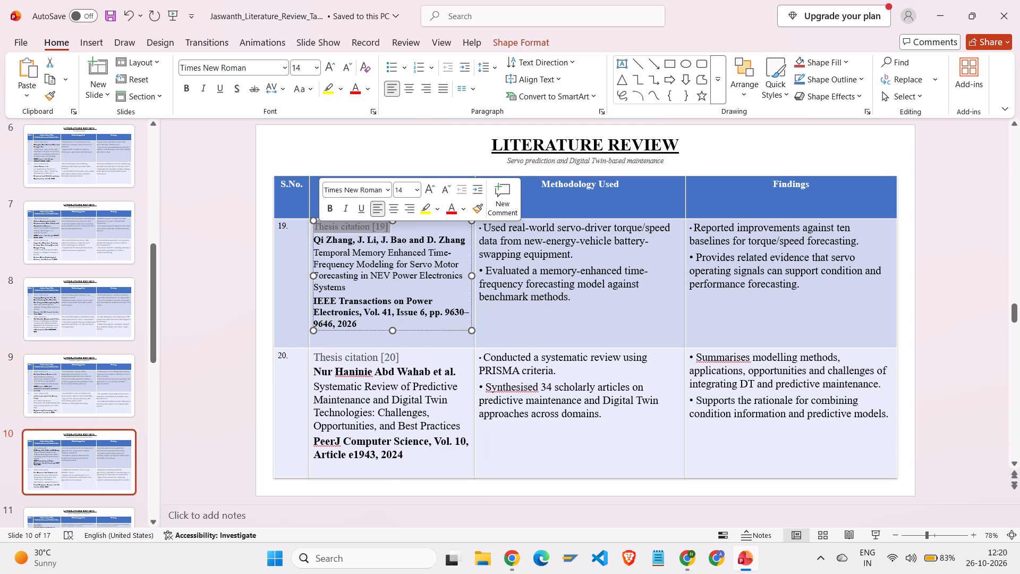
{"action": "left_click", "coordinate": [223, 369]}
{"action": "key", "text": "ctrl+s"}
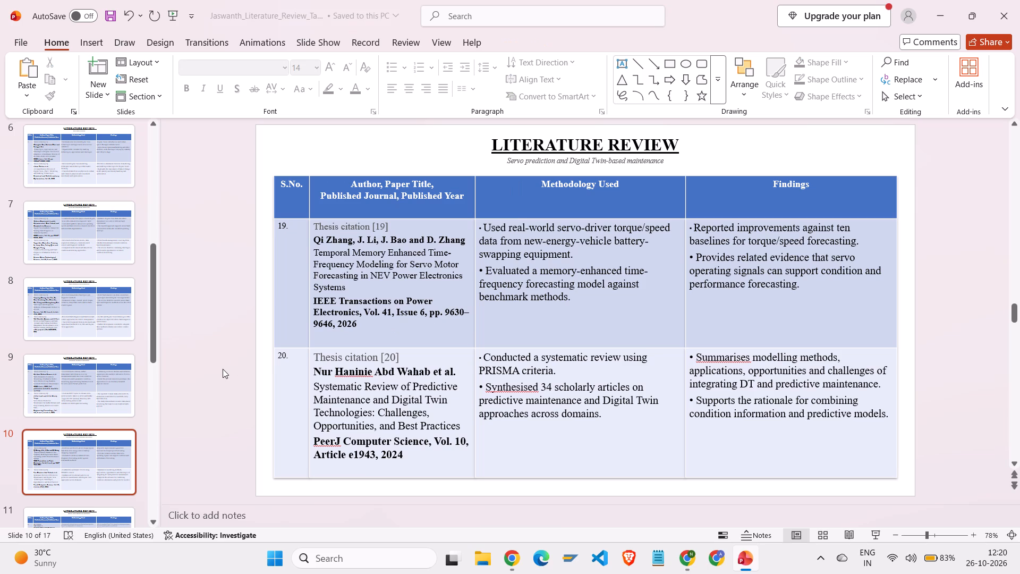
Set all the citation, author, paper title and publication text of entries 21 and 22 on slide 11 to 16 pt.
{"action": "key", "text": "Down"}
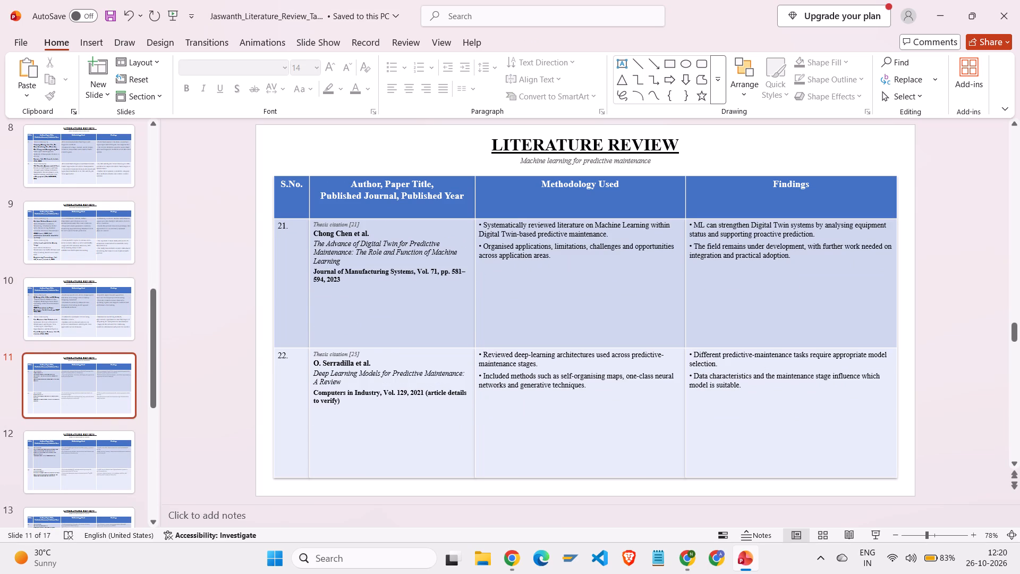
{"action": "left_click_drag", "start_coordinate": [343, 275], "coordinate": [341, 288]}
{"action": "left_click", "coordinate": [341, 288]}
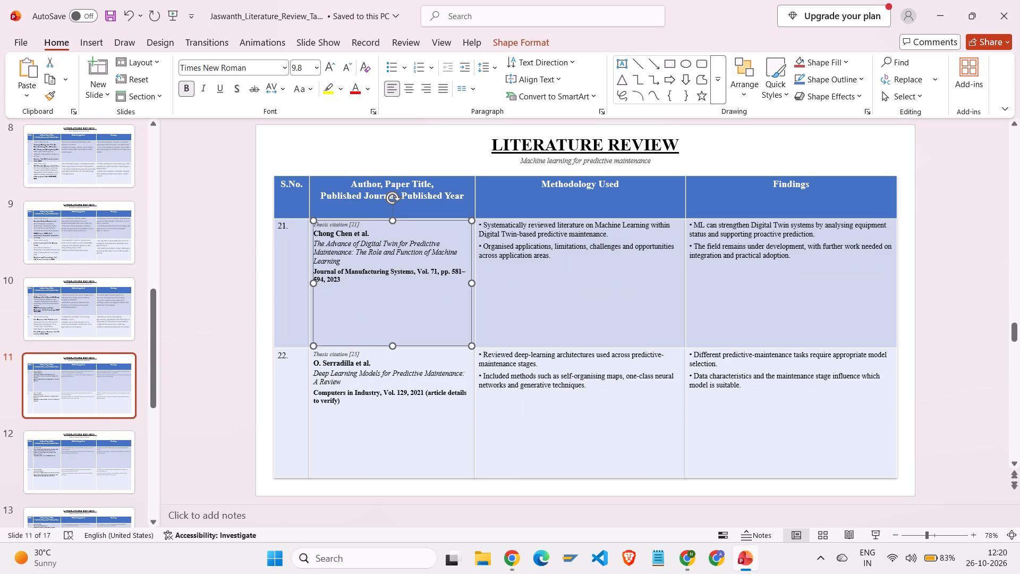
{"action": "left_click_drag", "start_coordinate": [342, 278], "coordinate": [305, 223]}
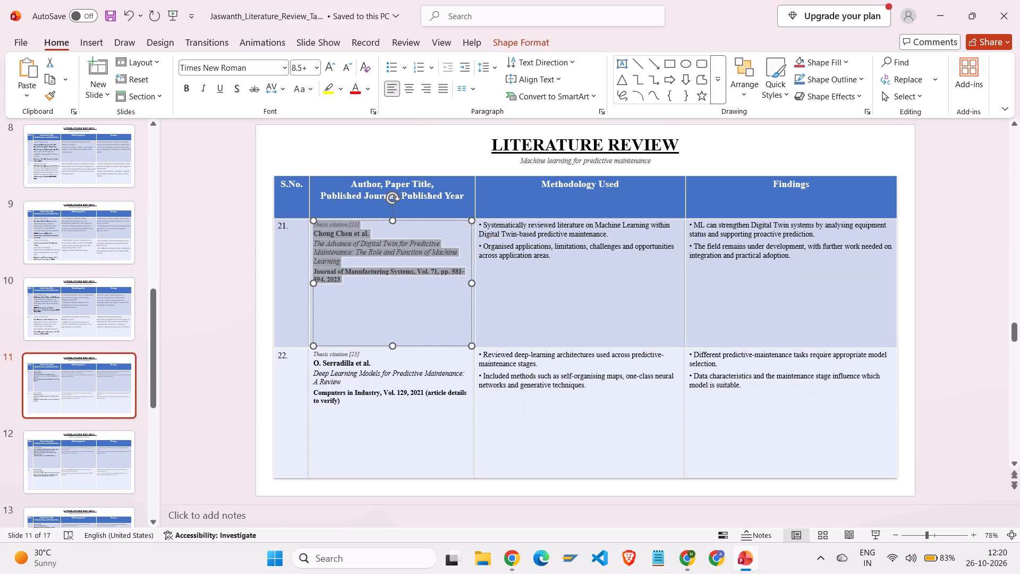
{"action": "left_click_drag", "start_coordinate": [305, 223], "coordinate": [305, 222]}
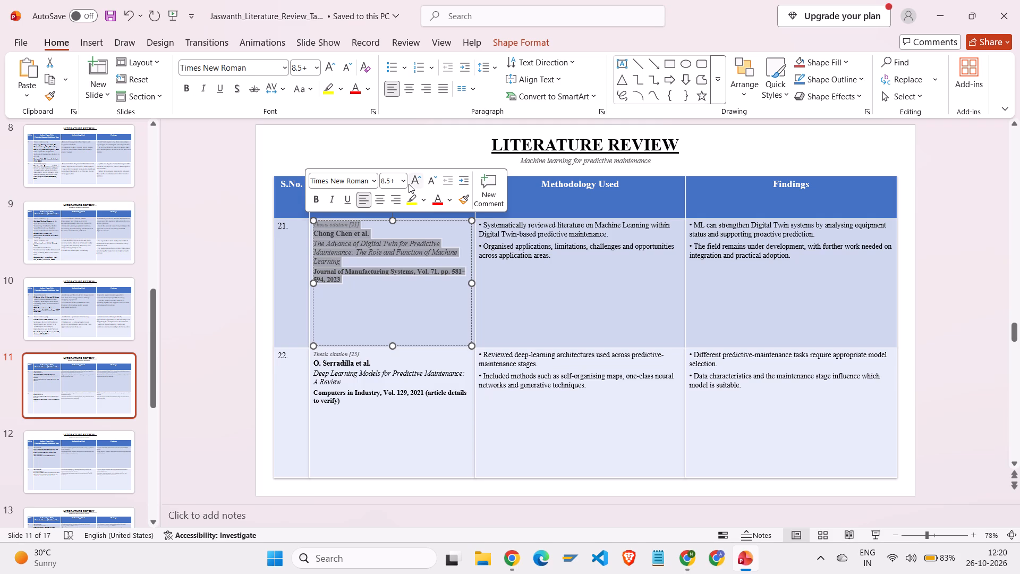
{"action": "left_click", "coordinate": [405, 181]}
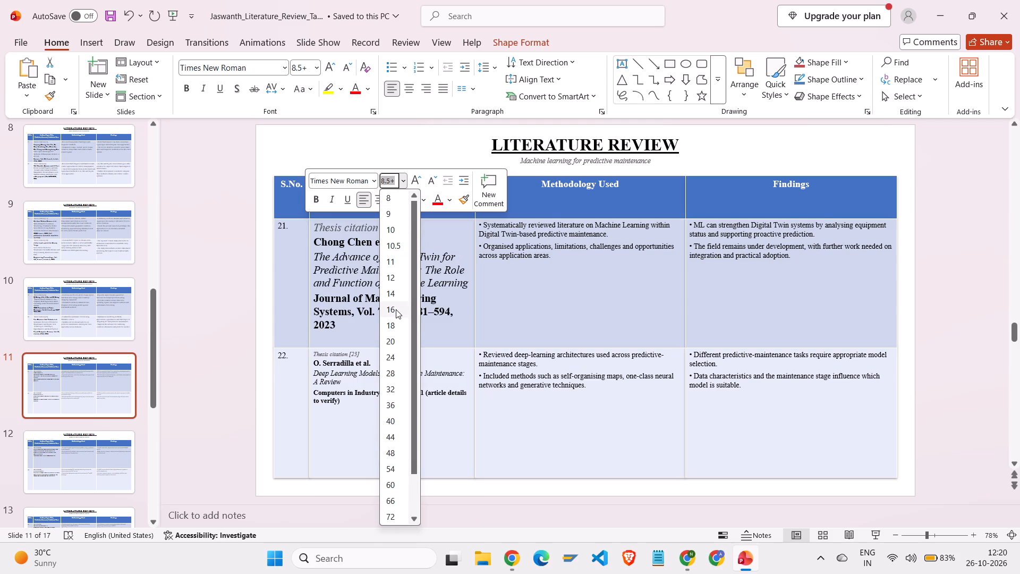
{"action": "left_click", "coordinate": [396, 309]}
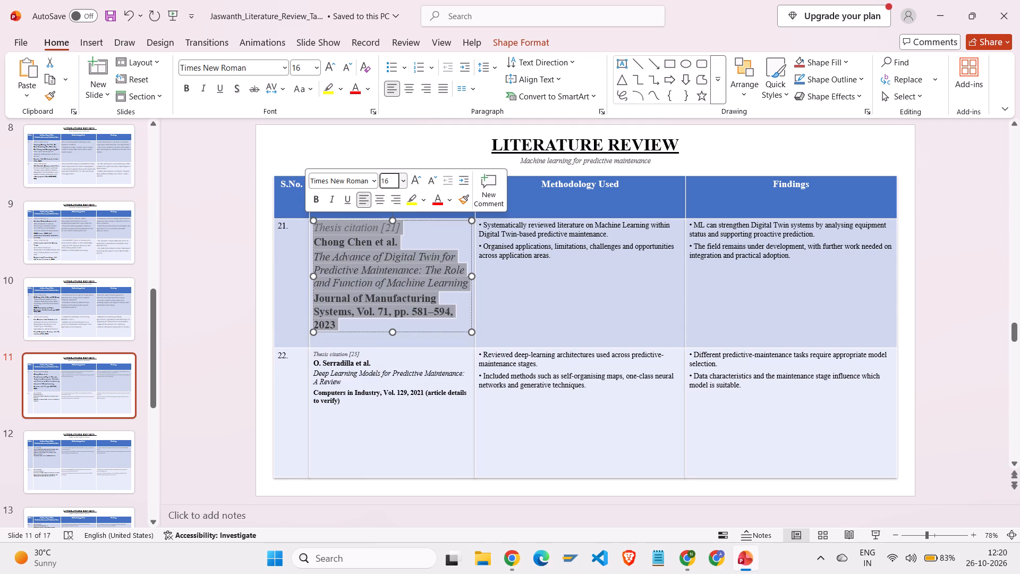
{"action": "left_click_drag", "start_coordinate": [342, 401], "coordinate": [315, 354]}
{"action": "left_click", "coordinate": [412, 311]}
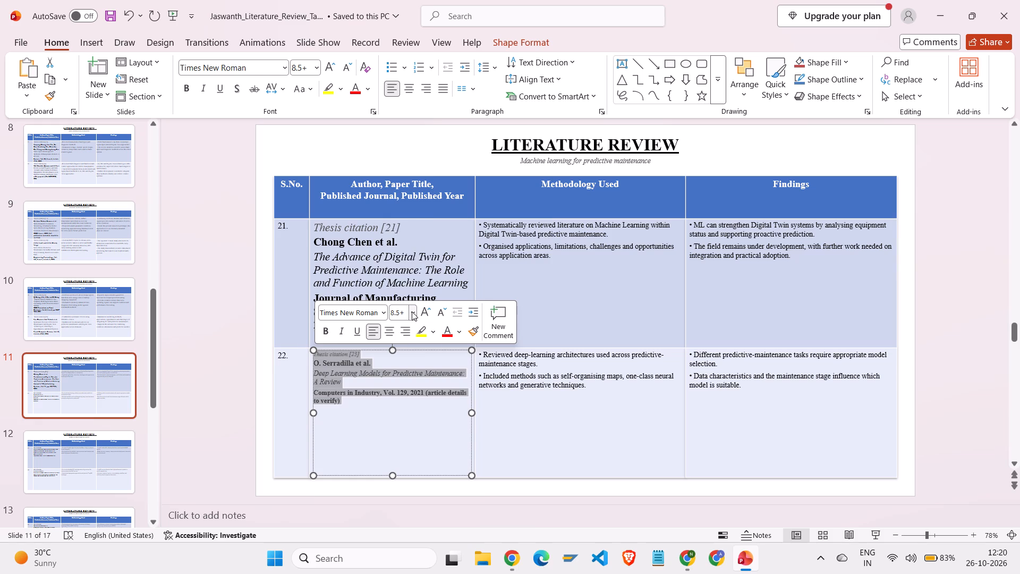
{"action": "left_click", "coordinate": [409, 116]}
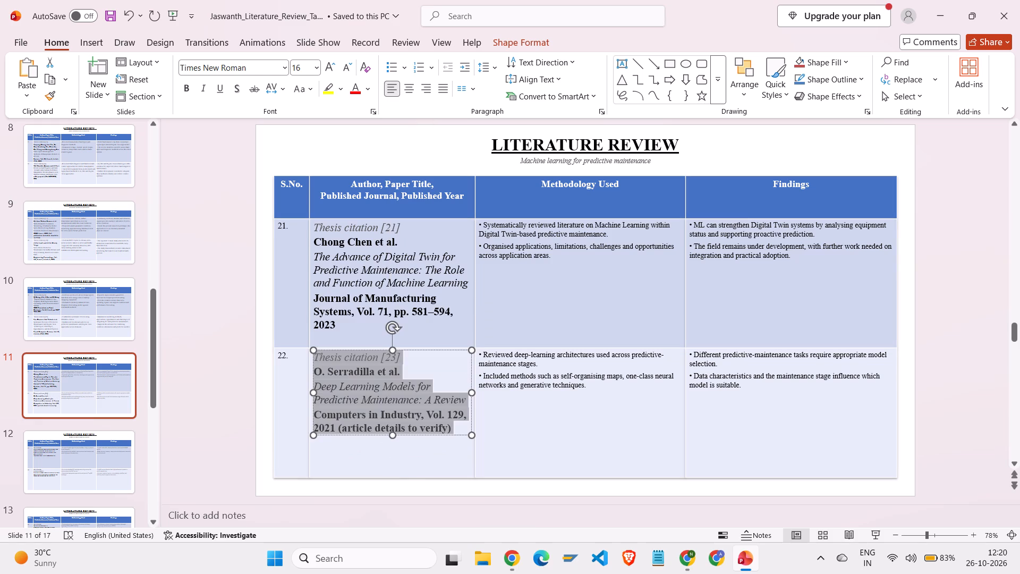
Set entry 21's methodology and findings text on slide 11 to 16 pt.
{"action": "left_click_drag", "start_coordinate": [552, 258], "coordinate": [474, 226]}
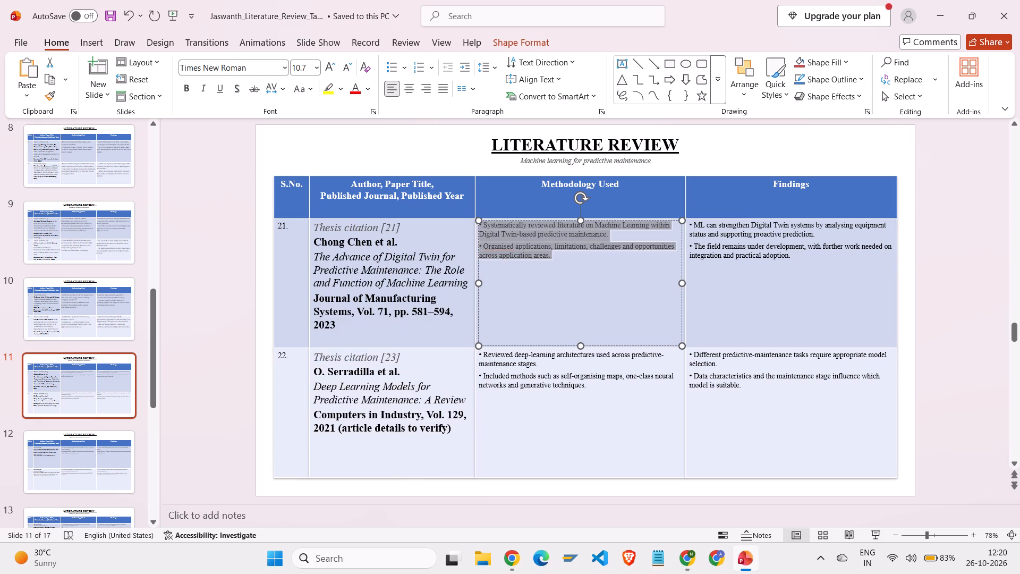
{"action": "left_click_drag", "start_coordinate": [474, 226], "coordinate": [469, 222]}
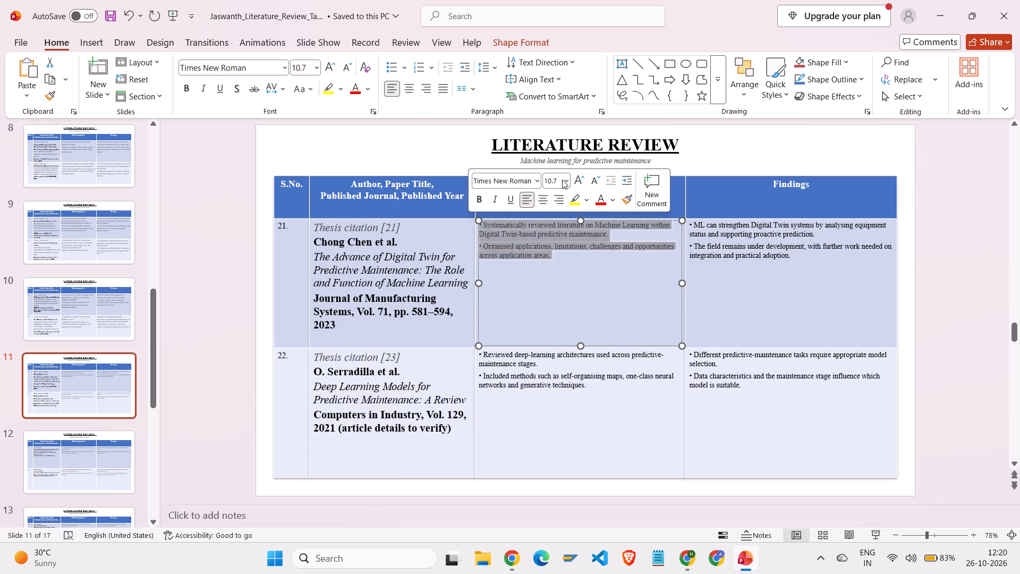
{"action": "left_click", "coordinate": [563, 181]}
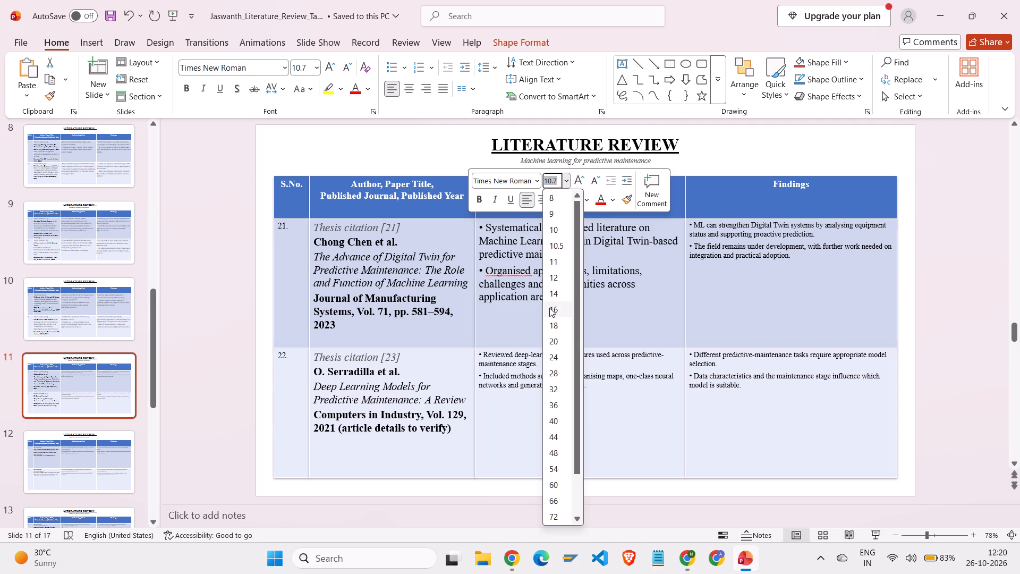
{"action": "left_click", "coordinate": [549, 308]}
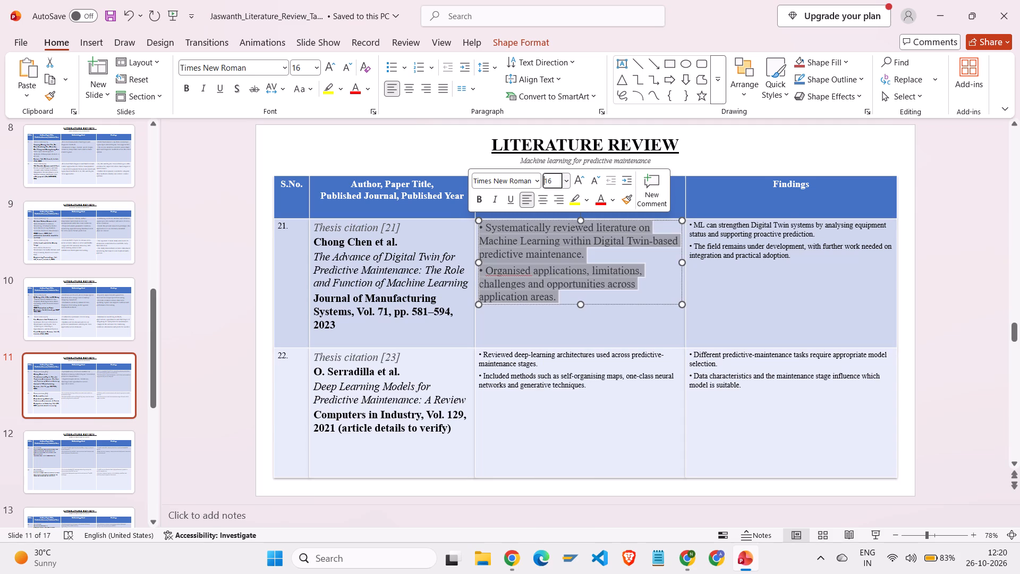
{"action": "left_click_drag", "start_coordinate": [797, 256], "coordinate": [687, 216]}
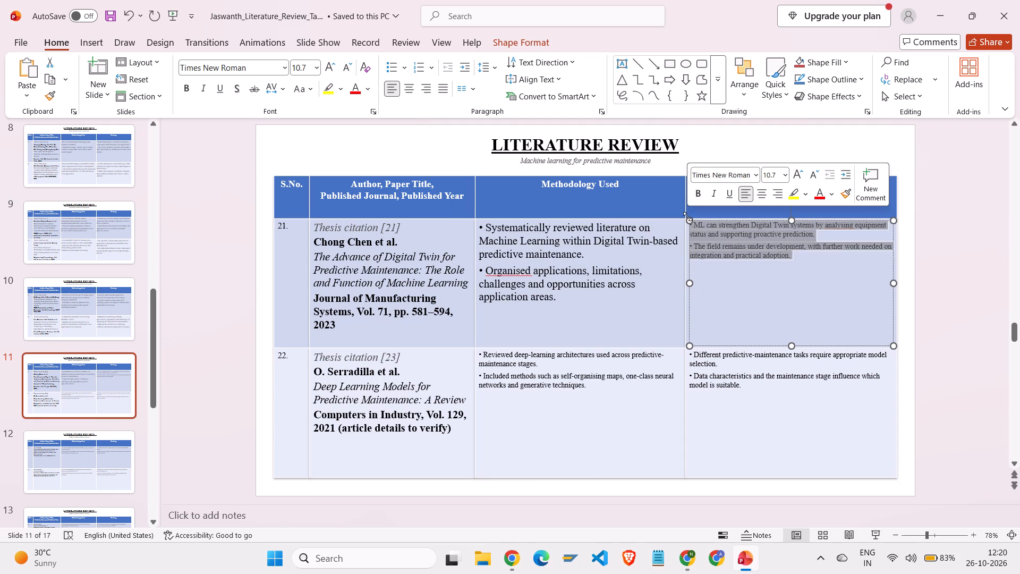
{"action": "left_click", "coordinate": [789, 174]}
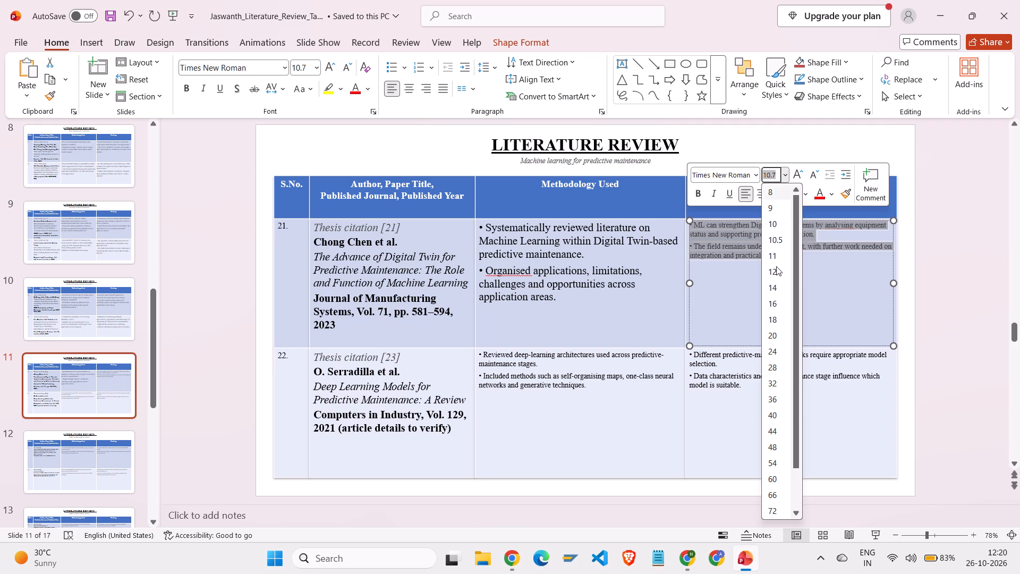
{"action": "left_click", "coordinate": [776, 308]}
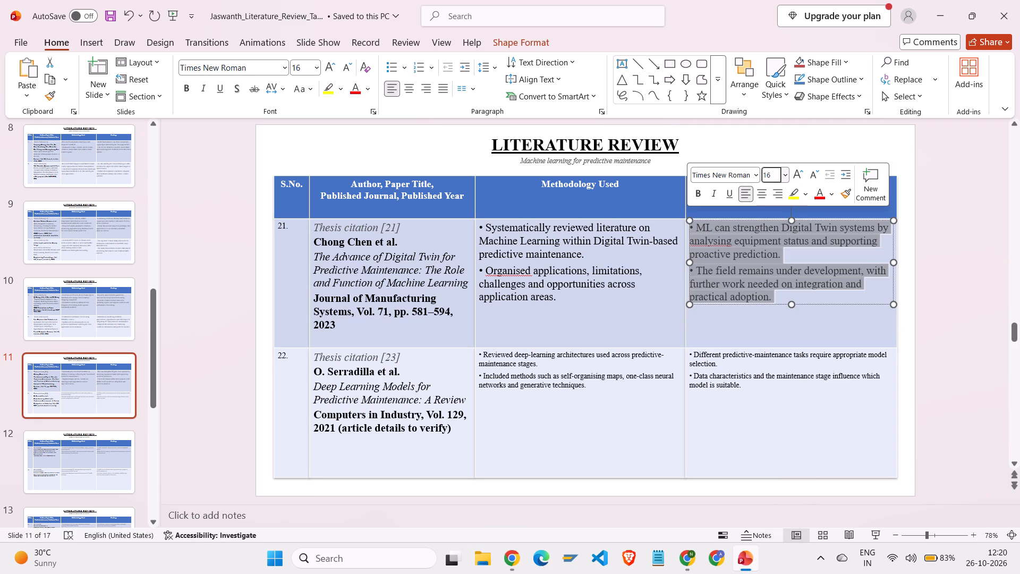
Set entry 22's findings and methodology text on slide 11 to 16 pt.
{"action": "left_click_drag", "start_coordinate": [745, 386], "coordinate": [688, 357]}
{"action": "left_click", "coordinate": [787, 318]}
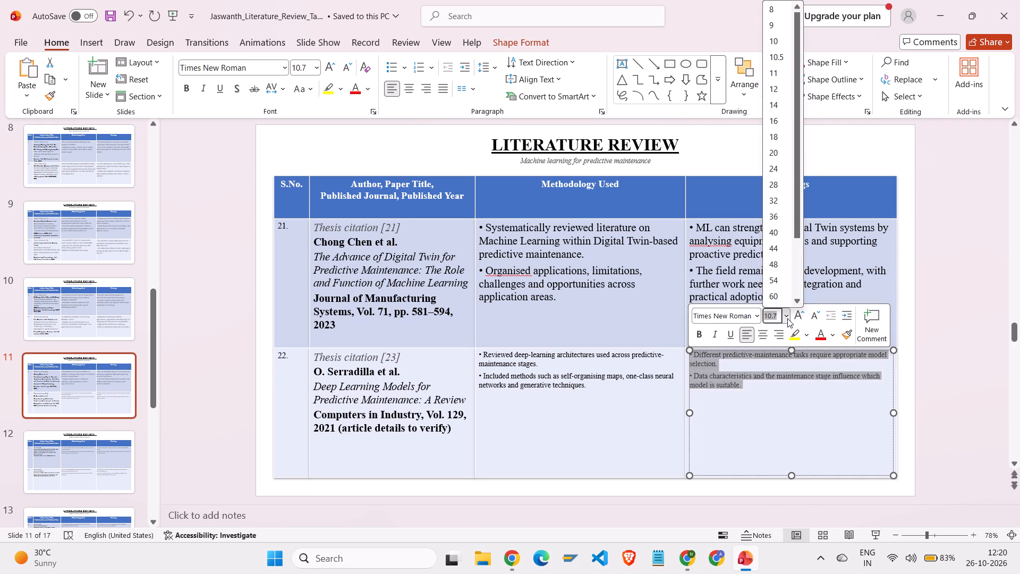
{"action": "left_click", "coordinate": [786, 123]}
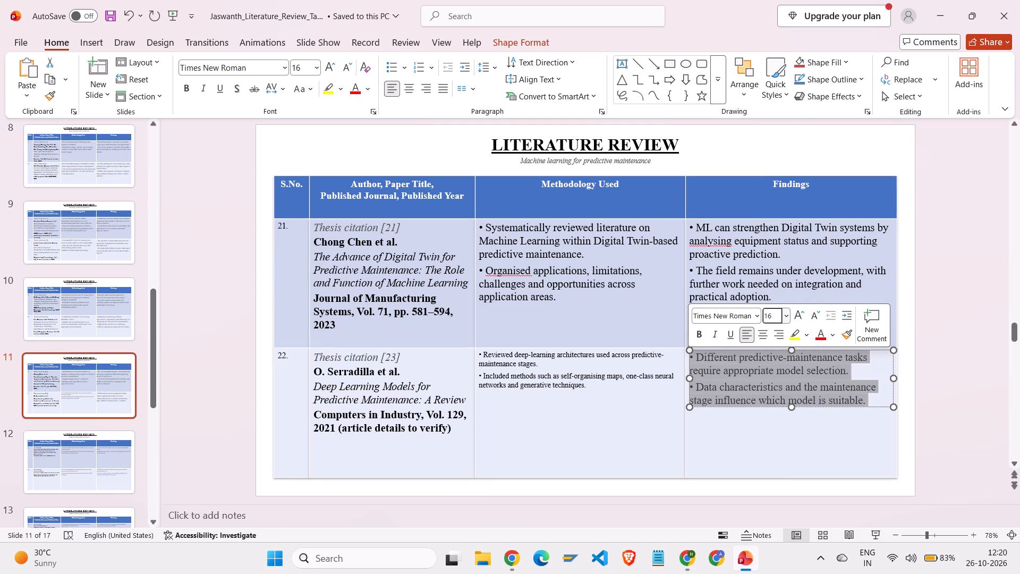
{"action": "left_click_drag", "start_coordinate": [589, 386], "coordinate": [481, 351]}
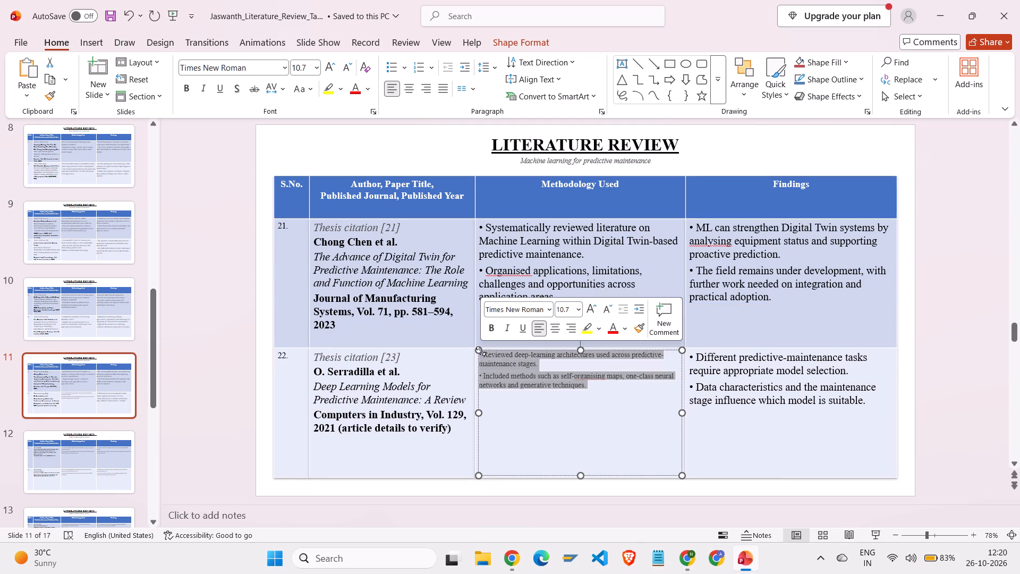
{"action": "left_click", "coordinate": [580, 310]}
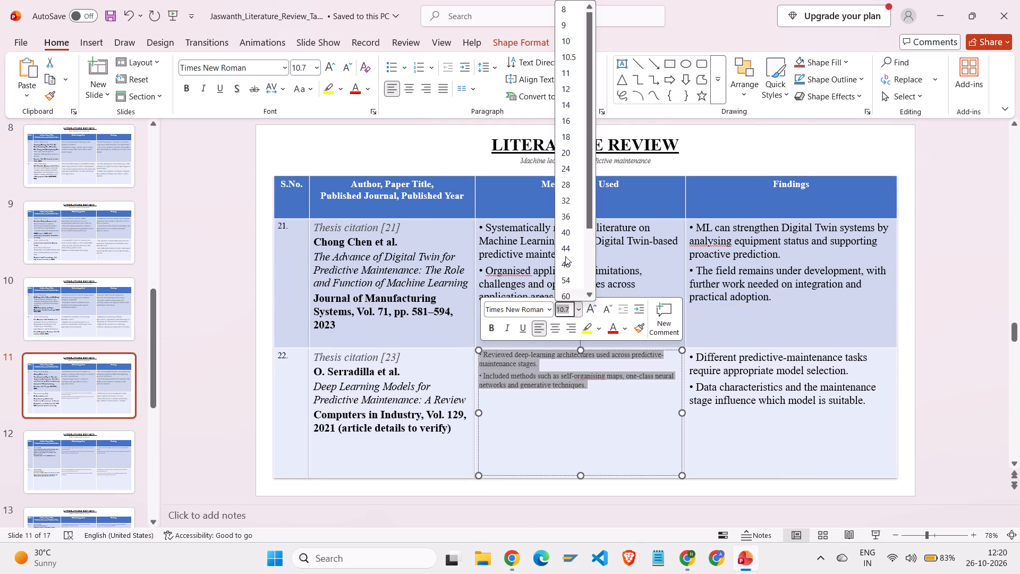
{"action": "left_click", "coordinate": [567, 118]}
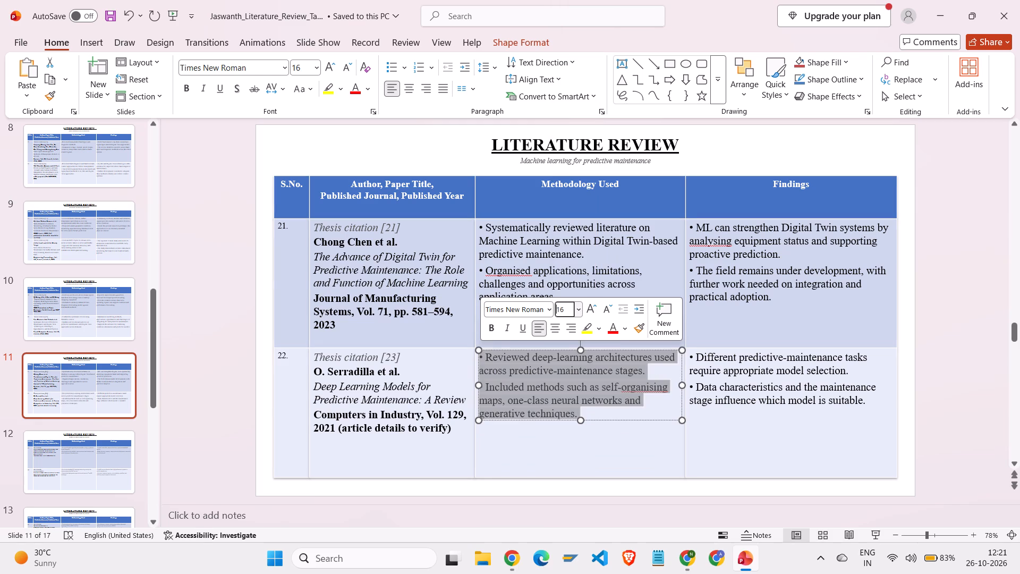
Remove the italics from the paper titles and thesis citation lines of entries 21 and 22 on slide 11, and save the presentation.
{"action": "left_click_drag", "start_coordinate": [465, 286], "coordinate": [447, 284]}
{"action": "left_click", "coordinate": [447, 284]}
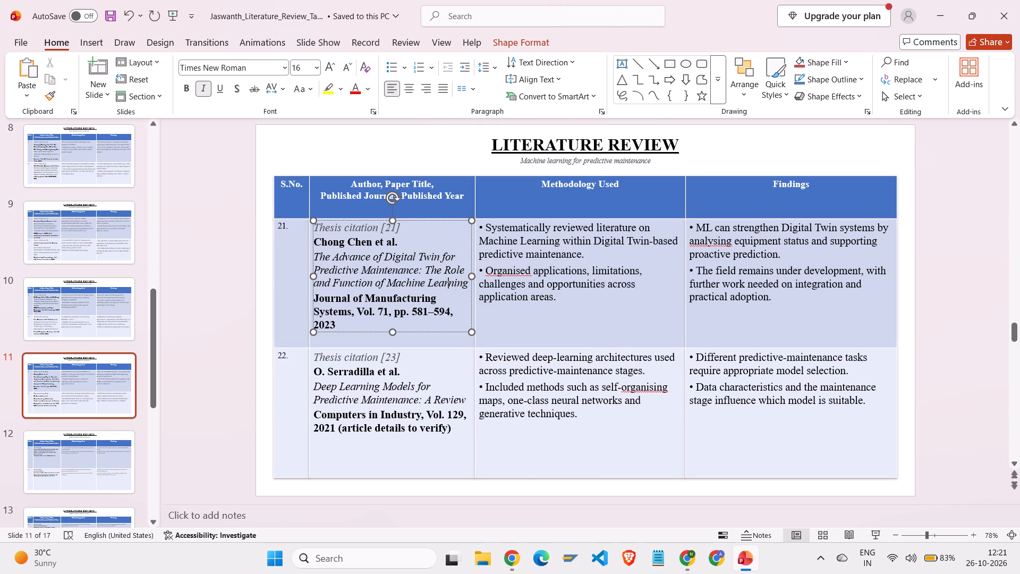
{"action": "left_click_drag", "start_coordinate": [466, 284], "coordinate": [317, 257]}
{"action": "left_click", "coordinate": [345, 233]}
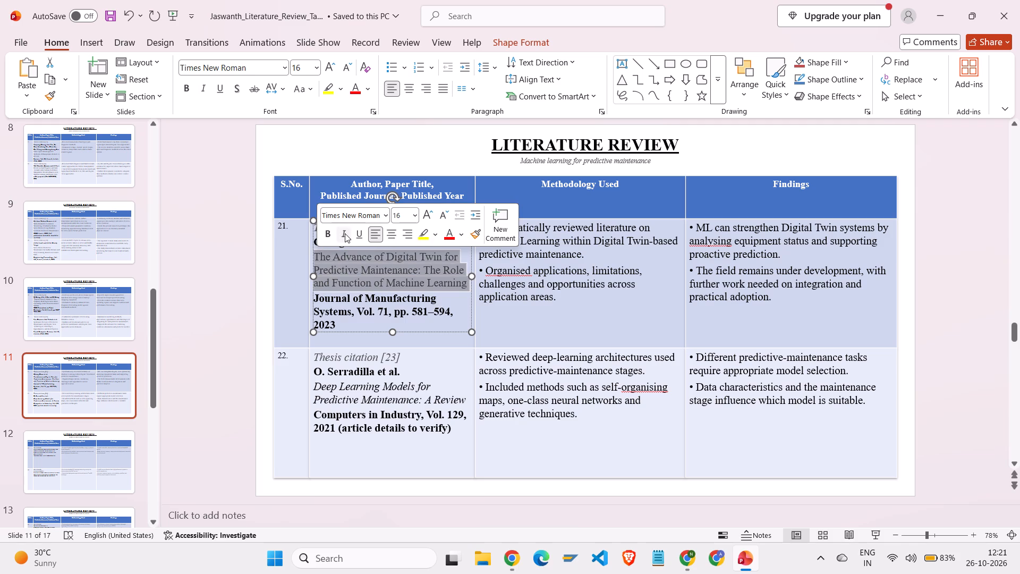
{"action": "left_click_drag", "start_coordinate": [407, 356], "coordinate": [309, 353]}
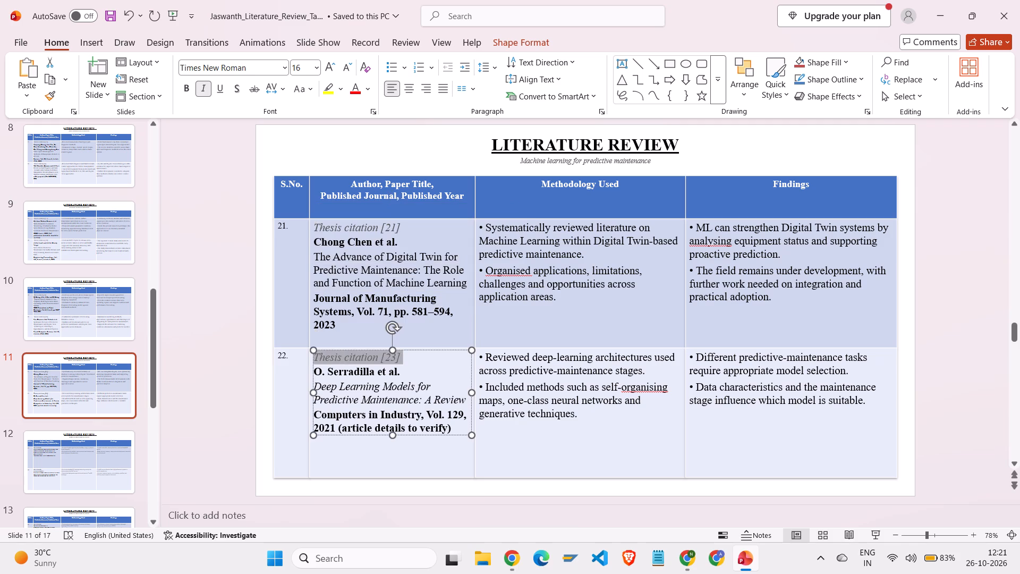
{"action": "left_click_drag", "start_coordinate": [309, 353], "coordinate": [305, 353]}
{"action": "left_click", "coordinate": [330, 335]}
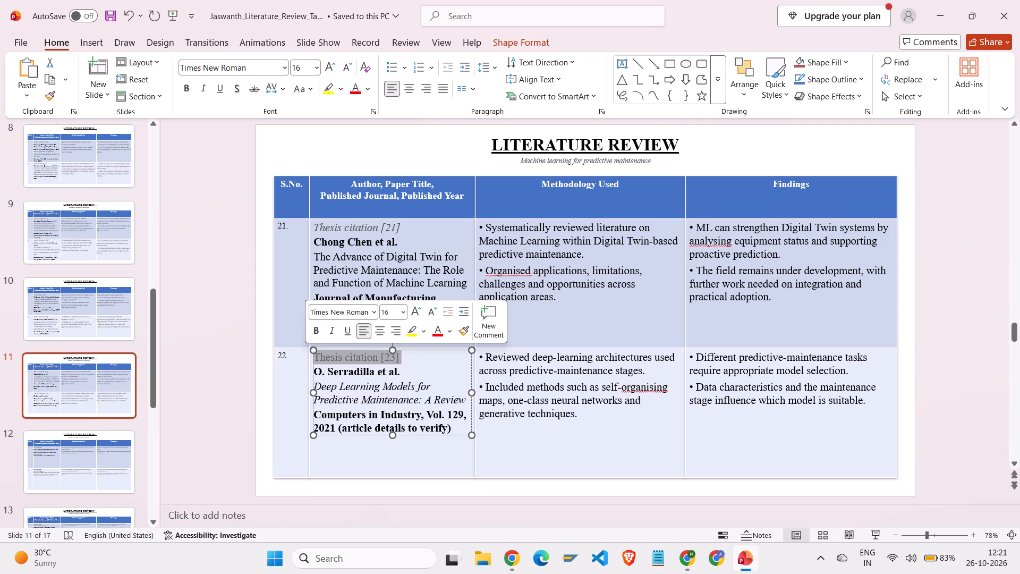
{"action": "left_click_drag", "start_coordinate": [465, 398], "coordinate": [325, 384]}
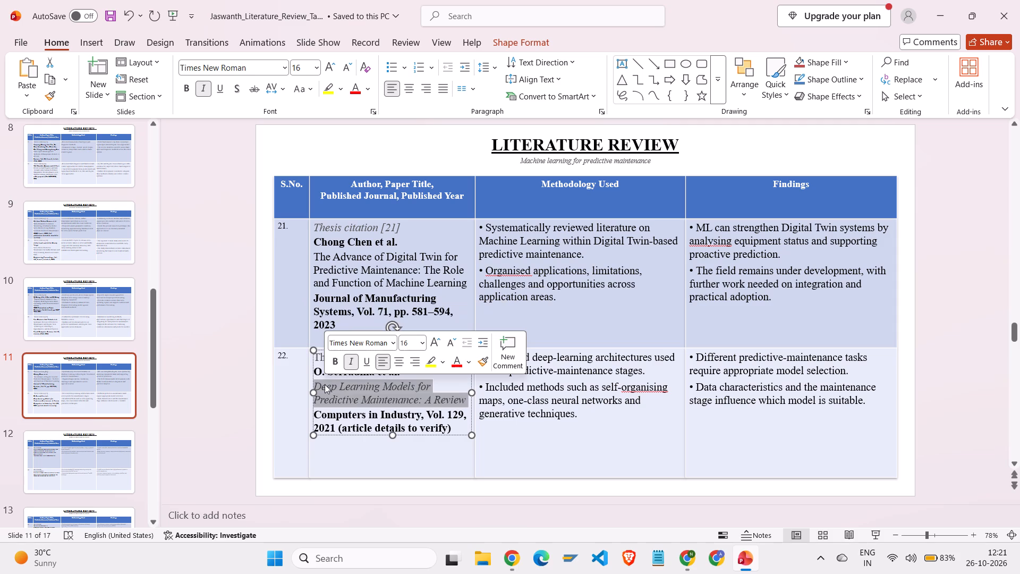
{"action": "left_click", "coordinate": [353, 364]}
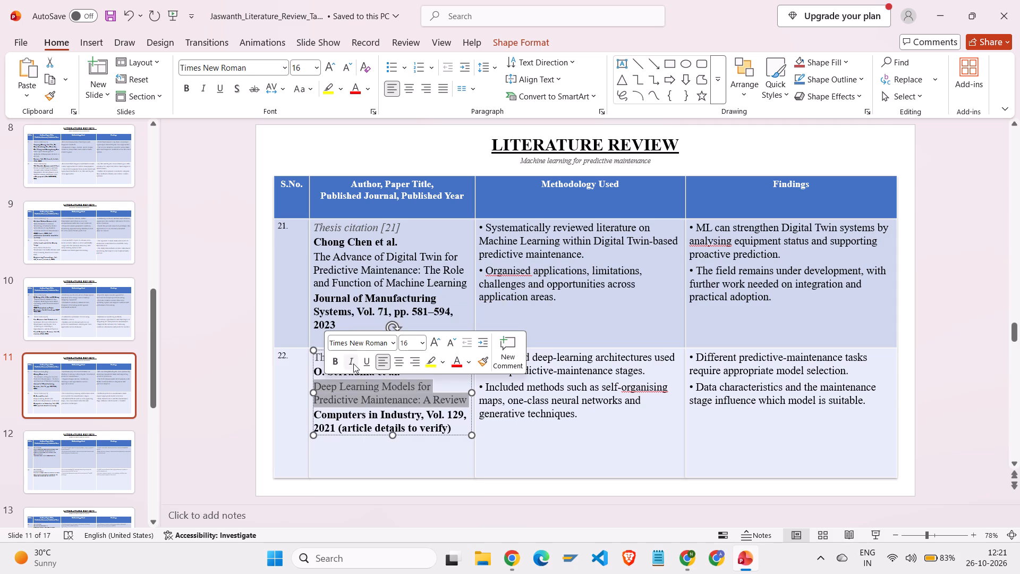
{"action": "left_click_drag", "start_coordinate": [404, 227], "coordinate": [282, 234]}
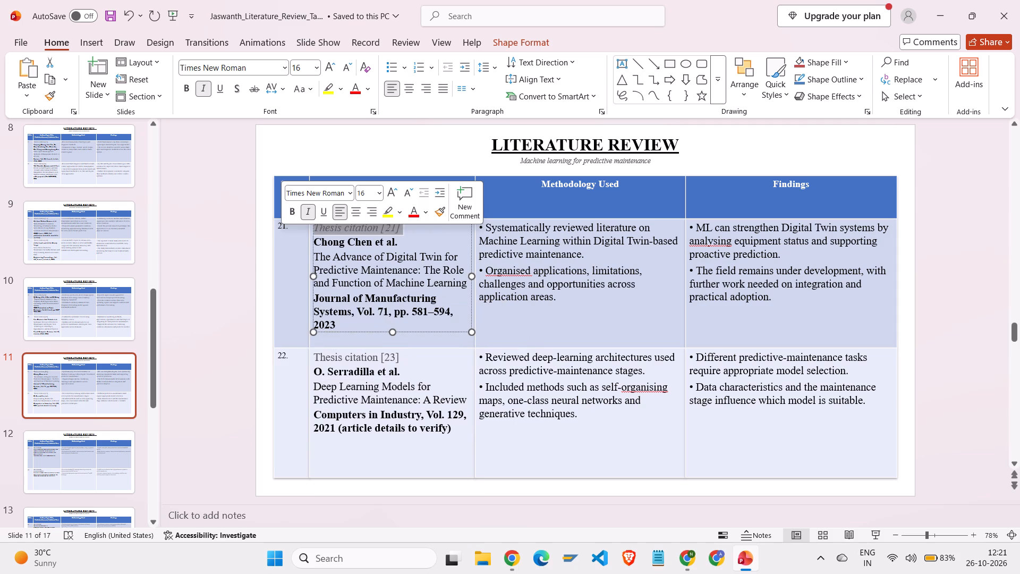
{"action": "left_click", "coordinate": [307, 216]}
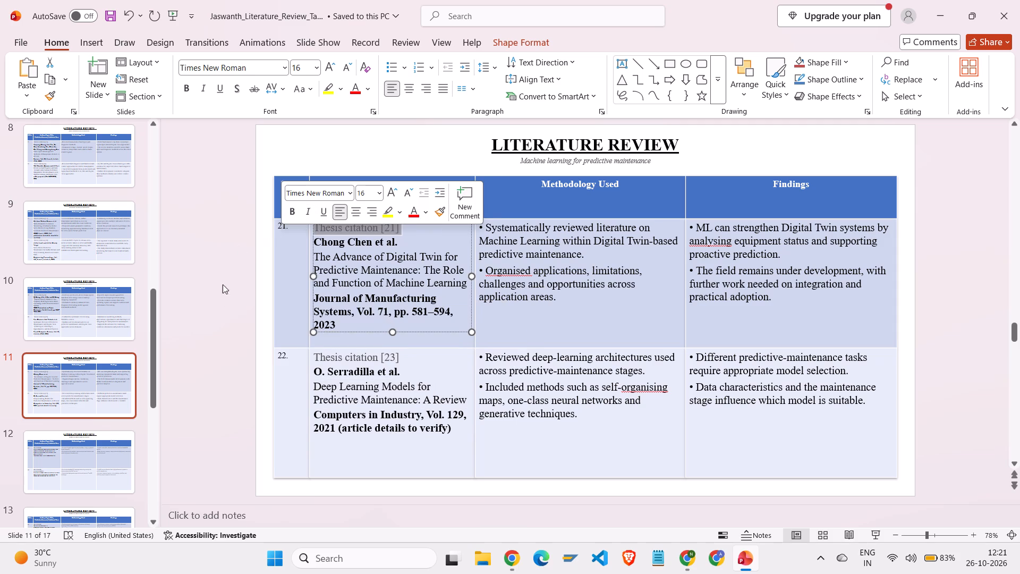
{"action": "left_click", "coordinate": [219, 296]}
{"action": "key", "text": "ctrl+s"}
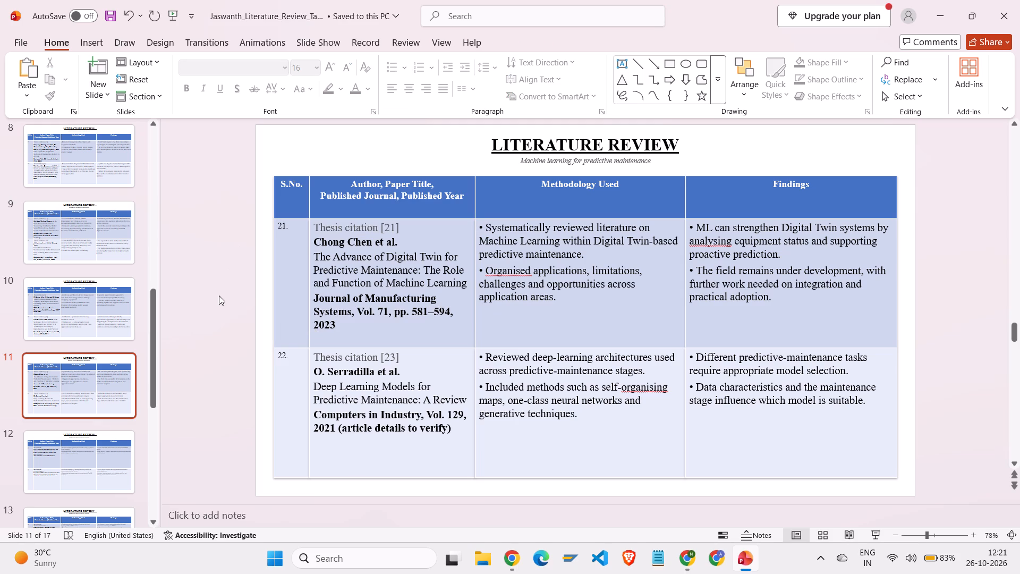
Set entry 23's citation, author, paper title and publication text, methodology and findings on slide 12 to 16 pt.
{"action": "key", "text": "Down"}
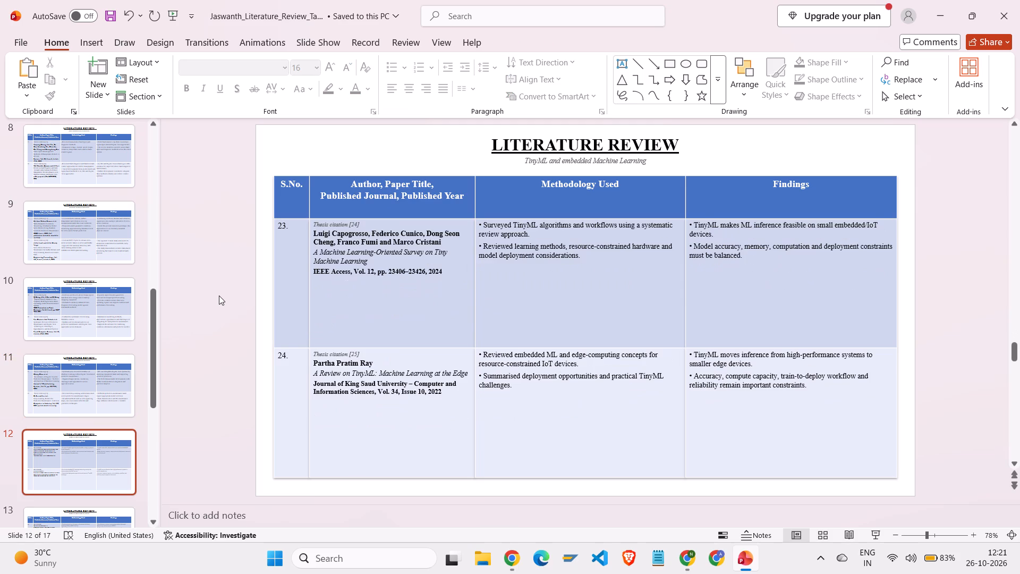
{"action": "left_click_drag", "start_coordinate": [446, 274], "coordinate": [309, 224]}
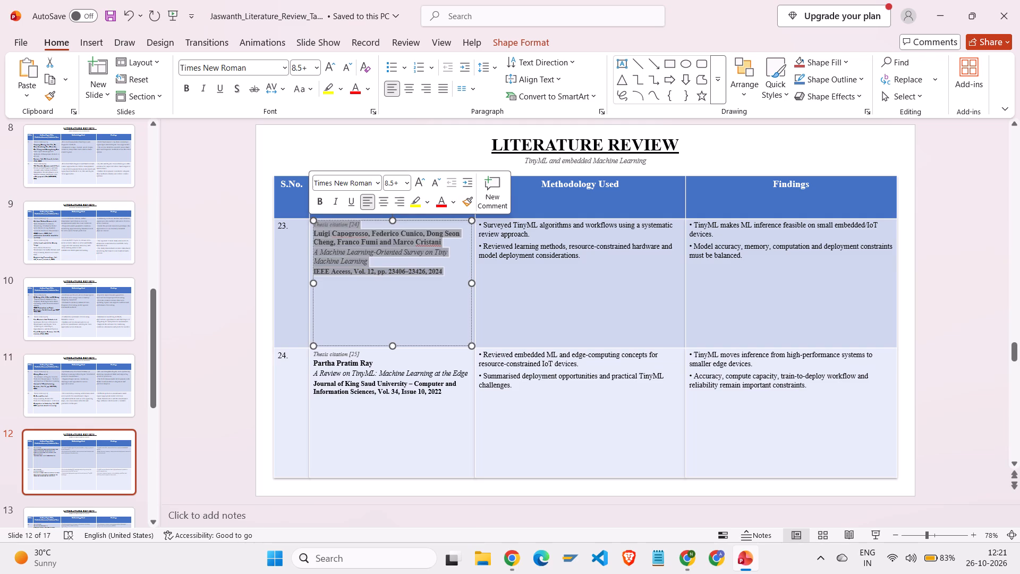
{"action": "left_click", "coordinate": [407, 182]}
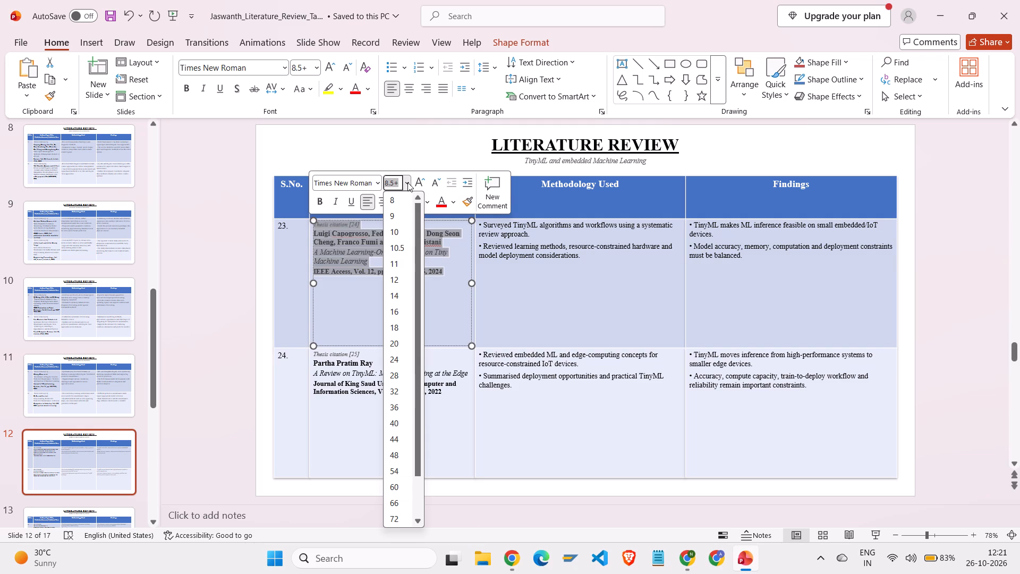
{"action": "left_click", "coordinate": [397, 307]}
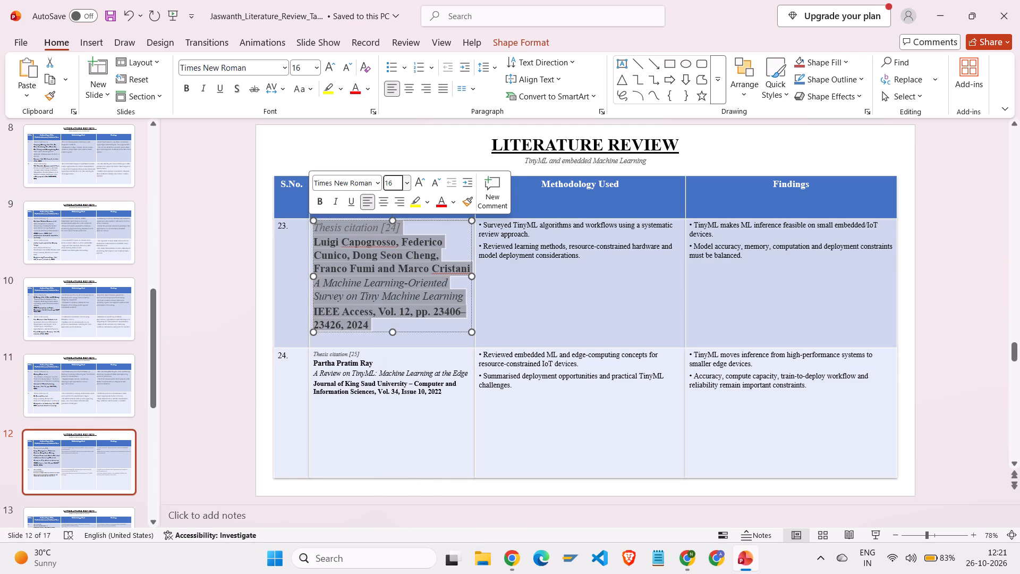
{"action": "left_click_drag", "start_coordinate": [584, 257], "coordinate": [477, 220]}
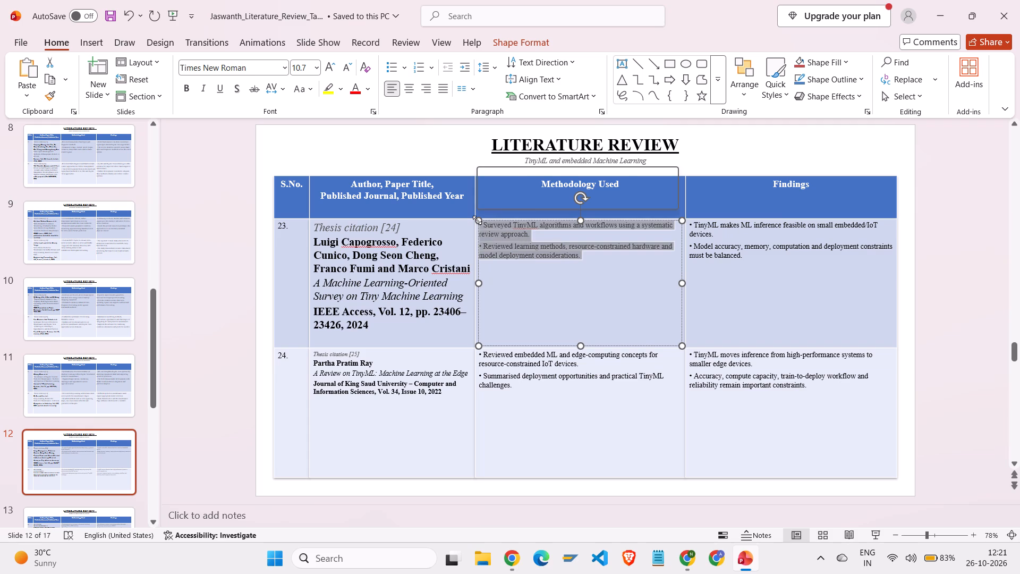
{"action": "left_click", "coordinate": [573, 175]}
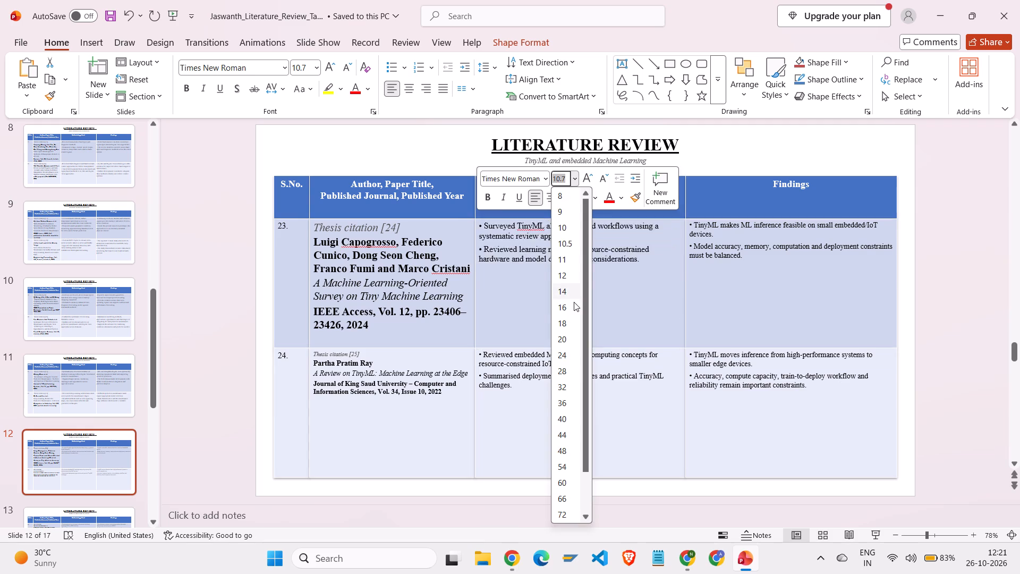
{"action": "left_click", "coordinate": [573, 308]}
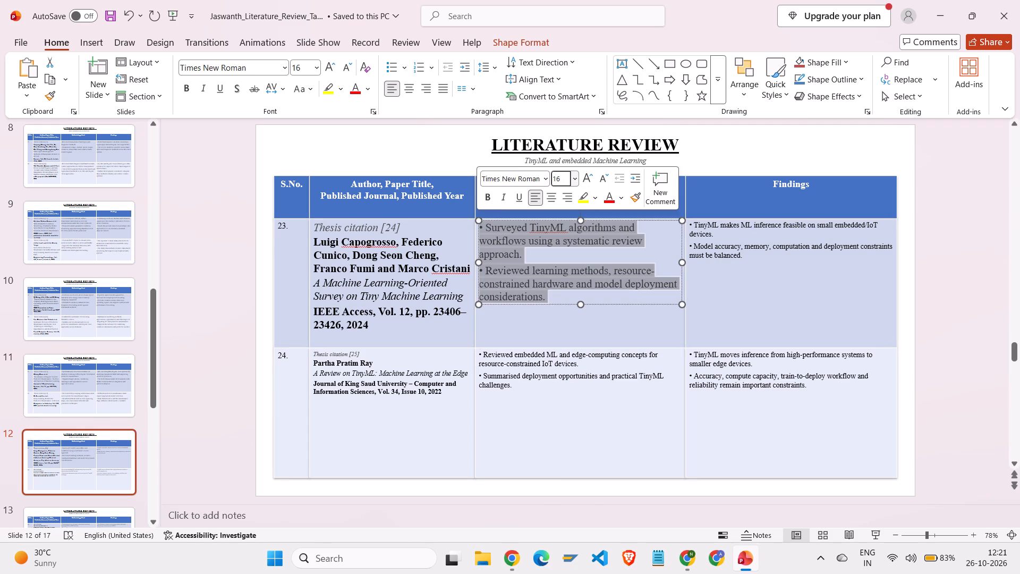
{"action": "left_click_drag", "start_coordinate": [747, 256], "coordinate": [691, 219]}
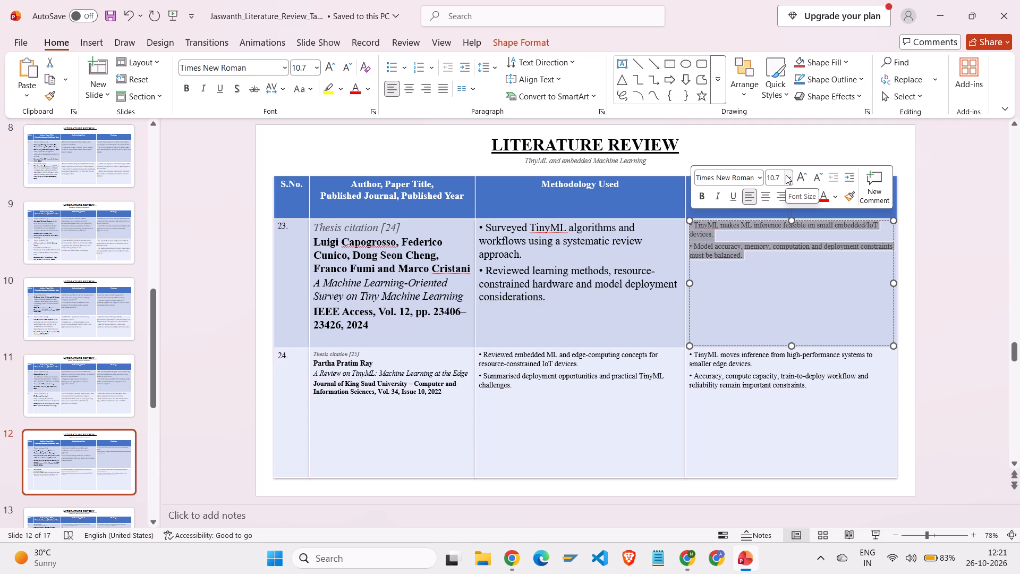
{"action": "left_click", "coordinate": [786, 175]}
{"action": "left_click", "coordinate": [783, 309]}
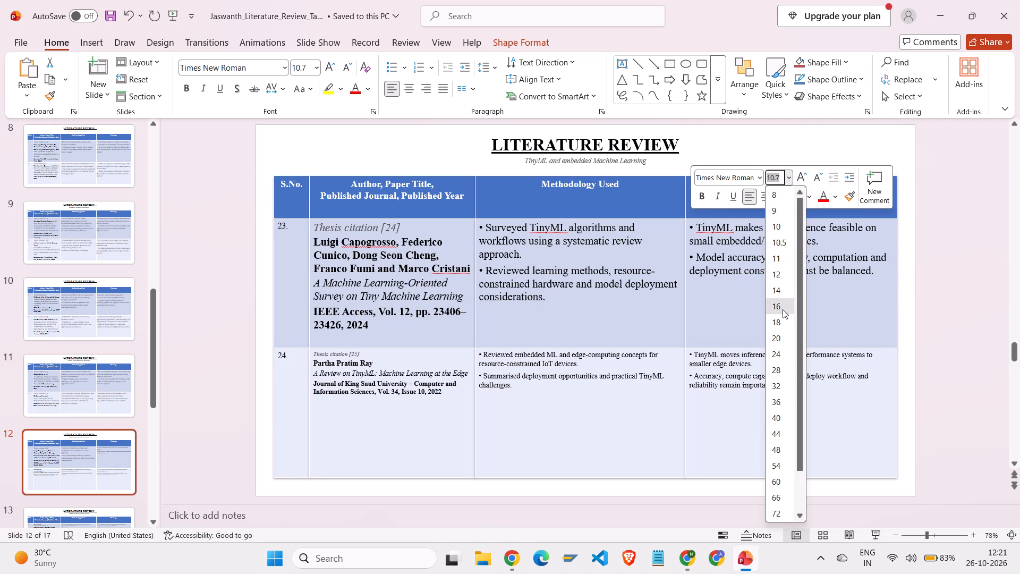
Set entry 24's findings, methodology, and citation, author, title and publication text on slide 12 to 16 pt.
{"action": "left_click_drag", "start_coordinate": [811, 387], "coordinate": [755, 365]}
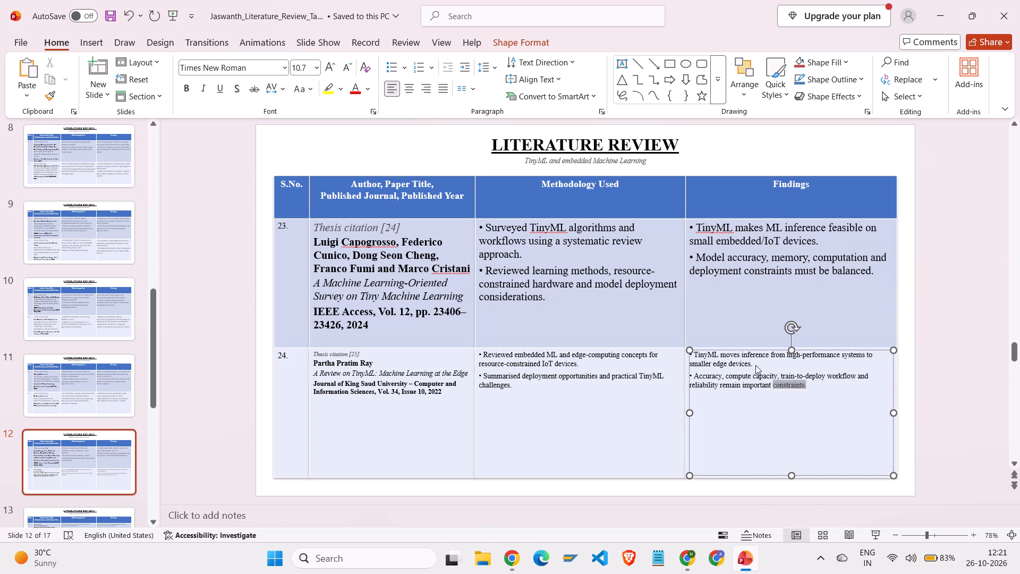
{"action": "left_click_drag", "start_coordinate": [755, 365], "coordinate": [690, 348]}
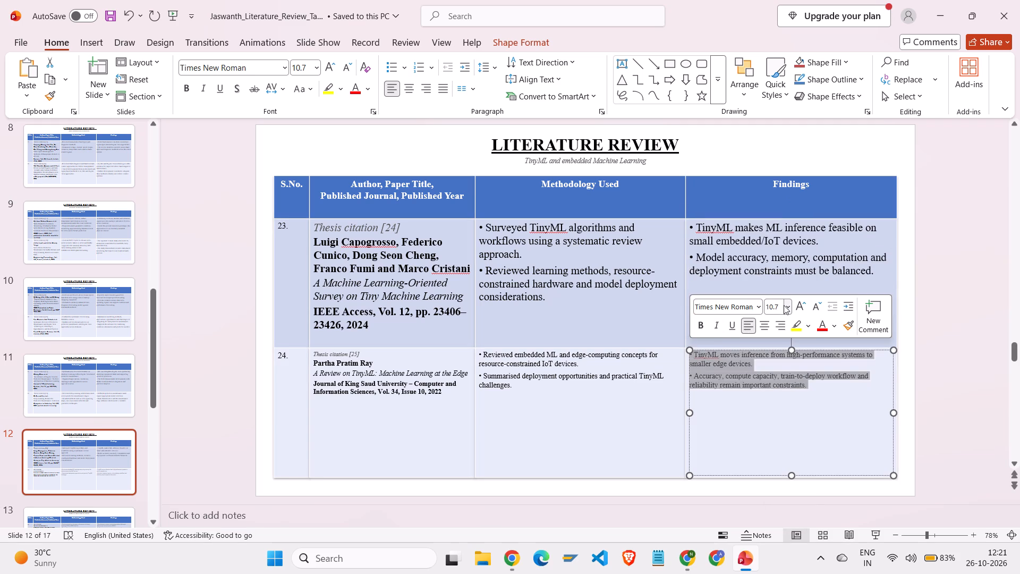
{"action": "left_click", "coordinate": [784, 305]}
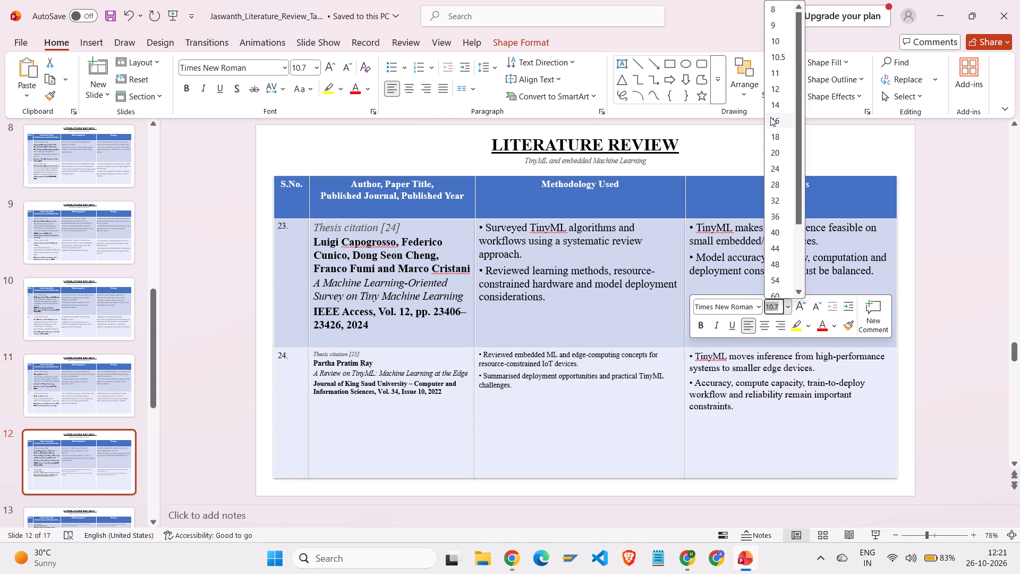
{"action": "left_click", "coordinate": [771, 118]}
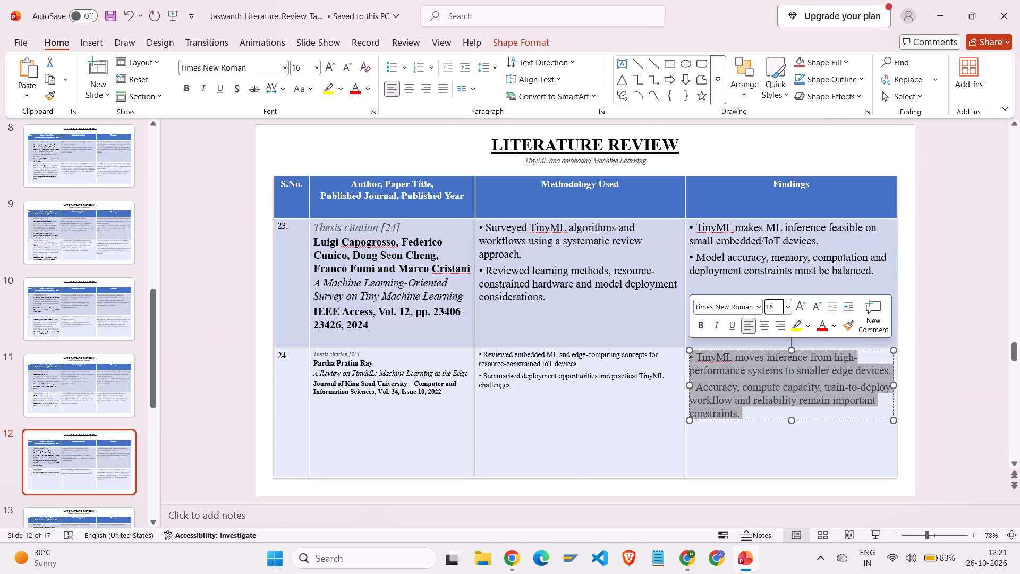
{"action": "left_click_drag", "start_coordinate": [517, 385], "coordinate": [480, 350]}
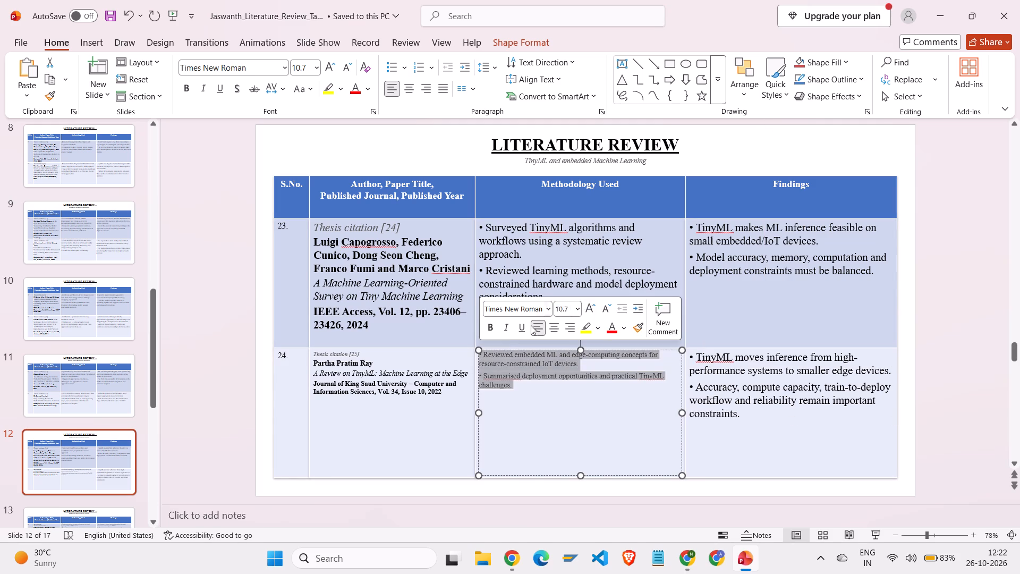
{"action": "left_click", "coordinate": [576, 312]}
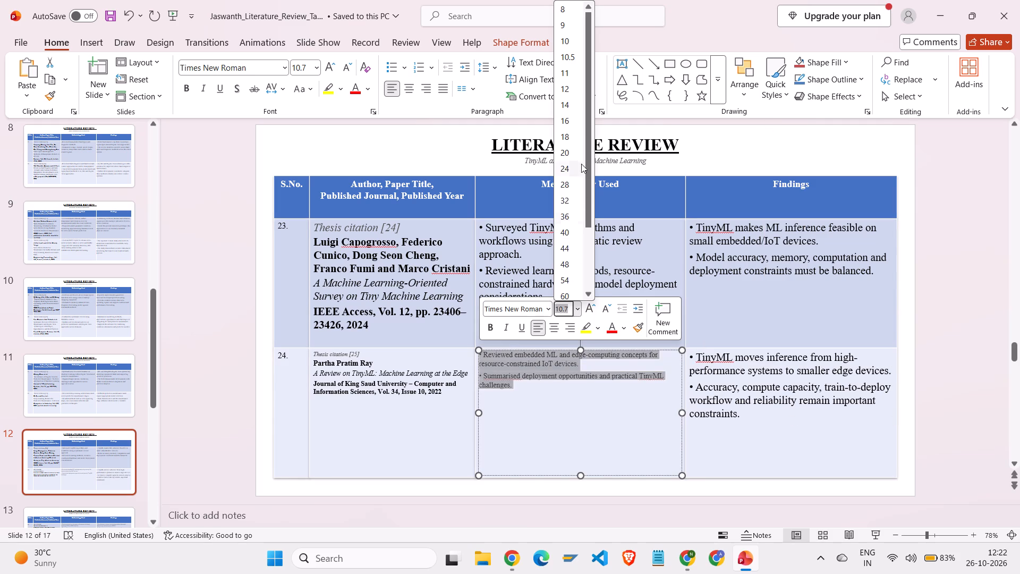
{"action": "left_click", "coordinate": [569, 120]}
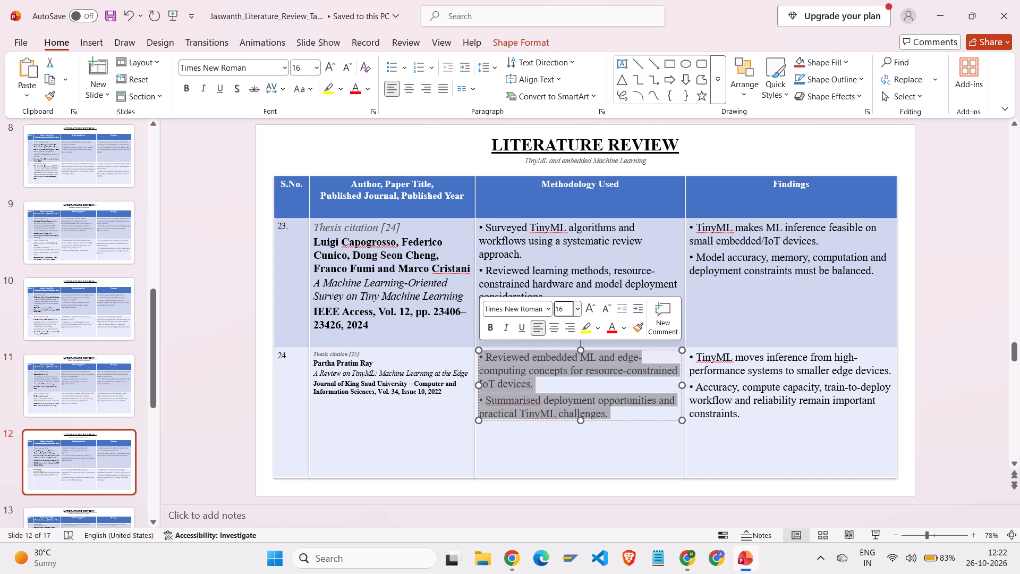
{"action": "left_click_drag", "start_coordinate": [448, 393], "coordinate": [382, 373]}
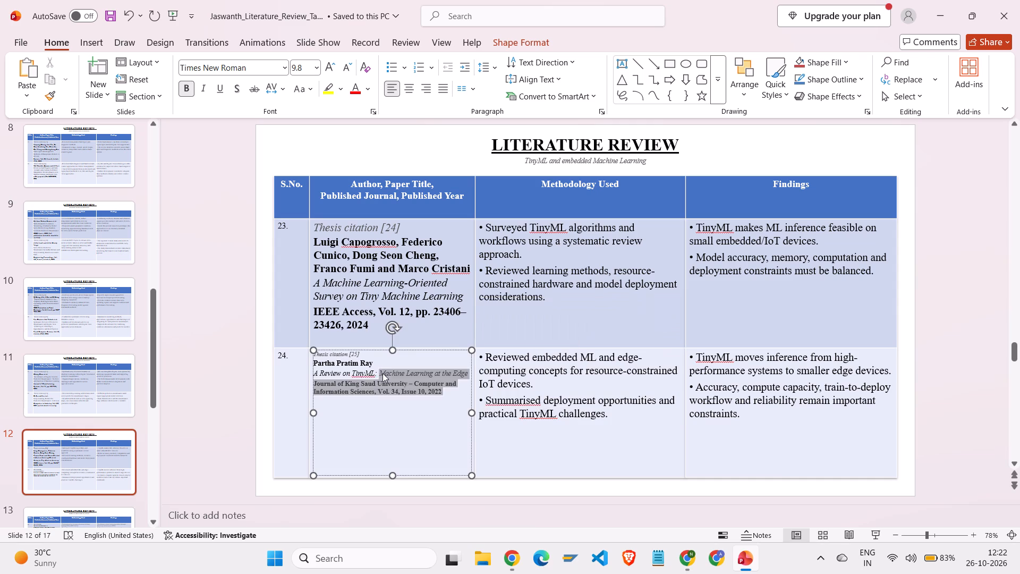
{"action": "left_click_drag", "start_coordinate": [382, 373], "coordinate": [311, 347]}
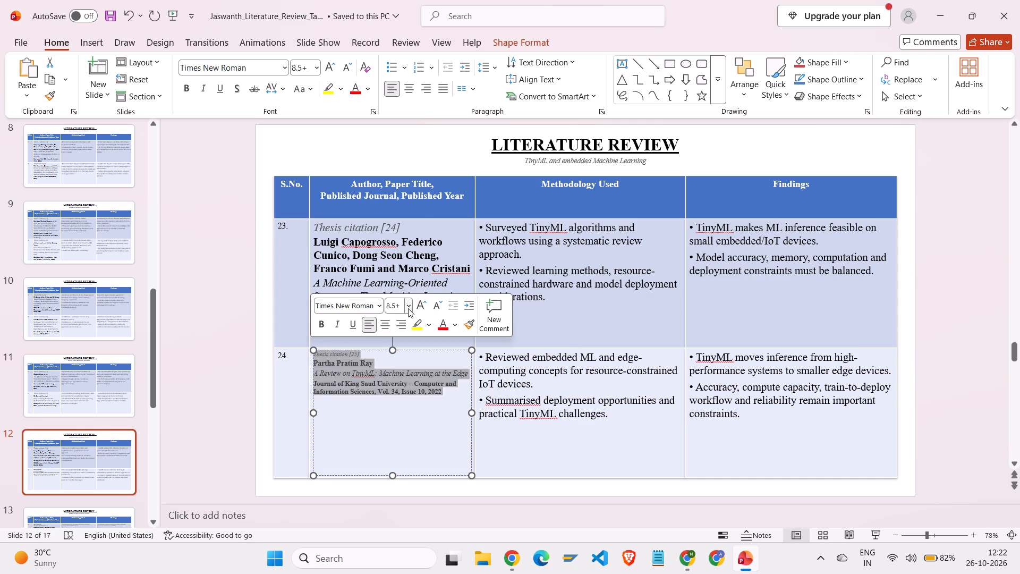
{"action": "left_click", "coordinate": [410, 308]}
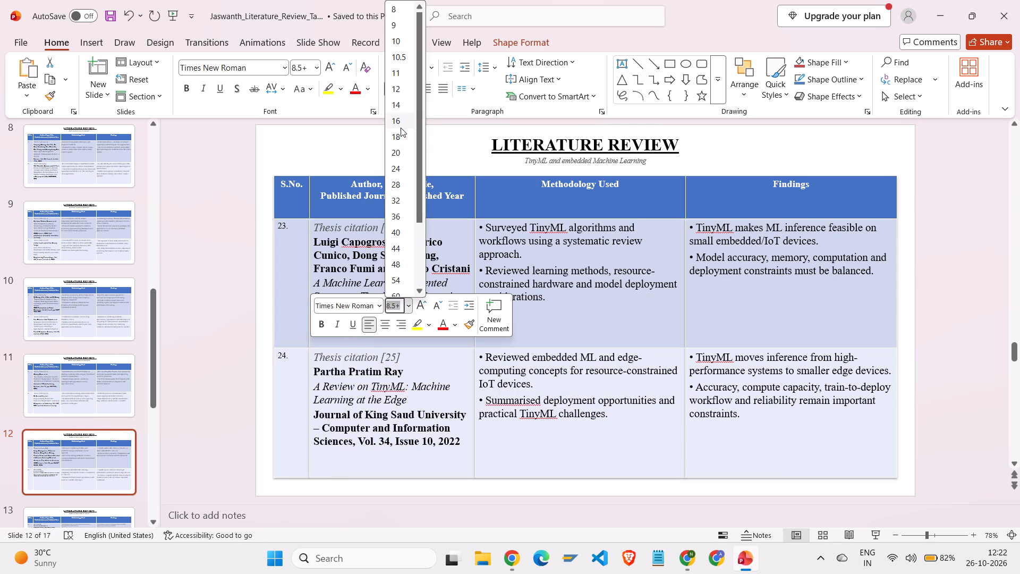
{"action": "left_click", "coordinate": [401, 128]}
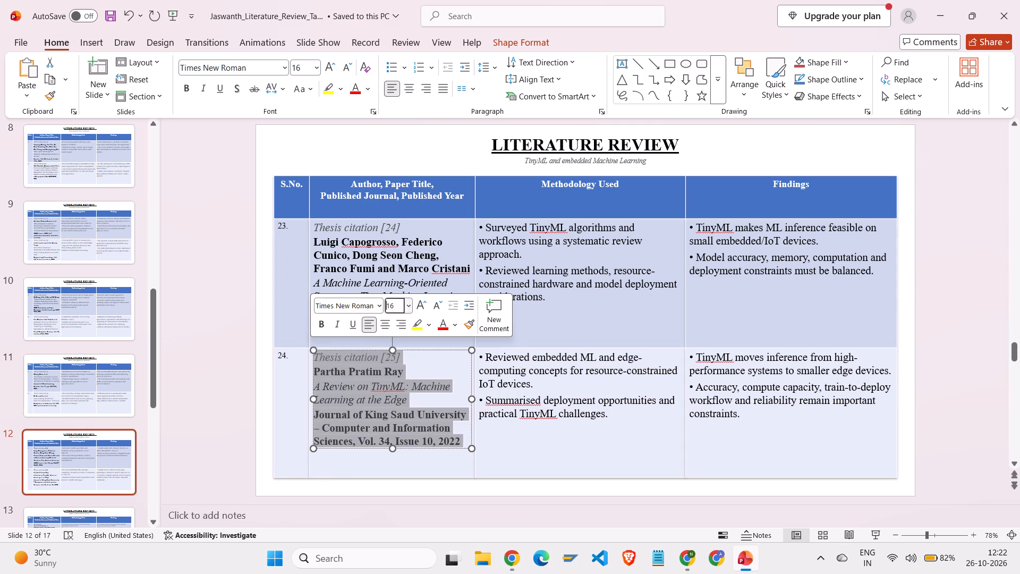
Remove the italics from the thesis citation lines and paper titles of entries 23 and 24 on slide 12, and save the presentation.
{"action": "left_click_drag", "start_coordinate": [415, 230], "coordinate": [311, 224]}
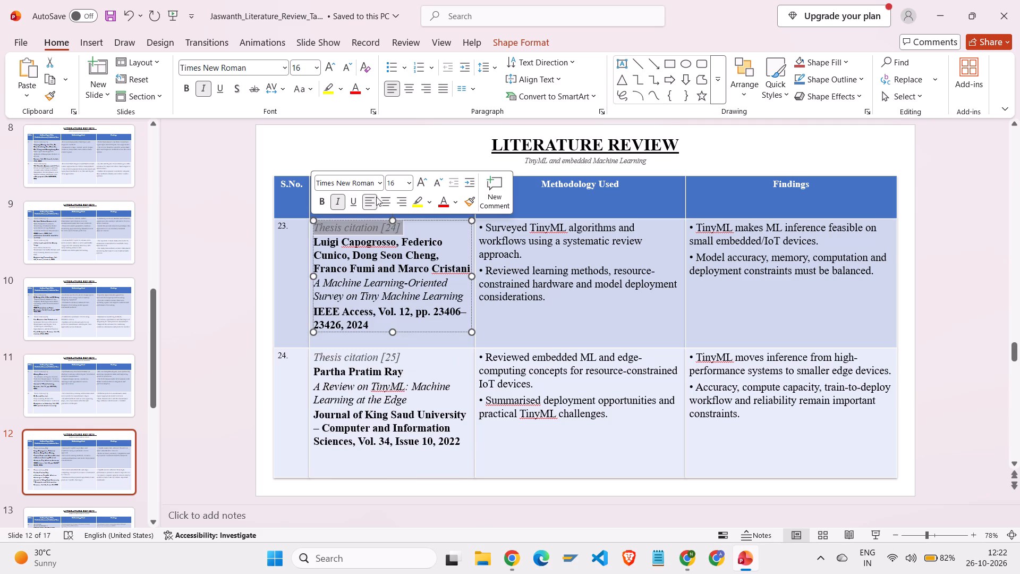
{"action": "left_click", "coordinate": [337, 206]}
{"action": "left_click_drag", "start_coordinate": [465, 302], "coordinate": [311, 279]}
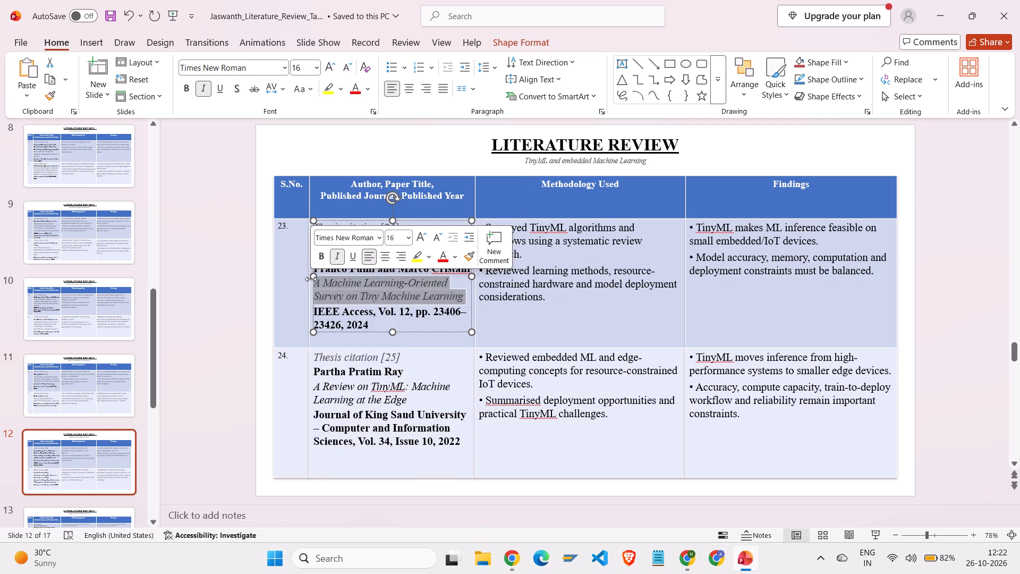
{"action": "left_click", "coordinate": [330, 253]}
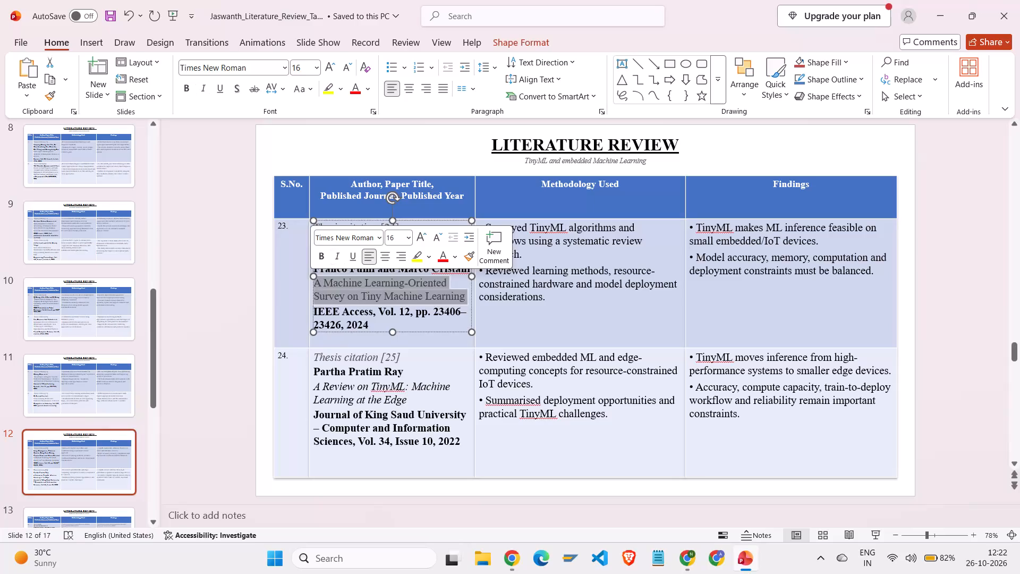
{"action": "left_click_drag", "start_coordinate": [410, 401], "coordinate": [393, 399]}
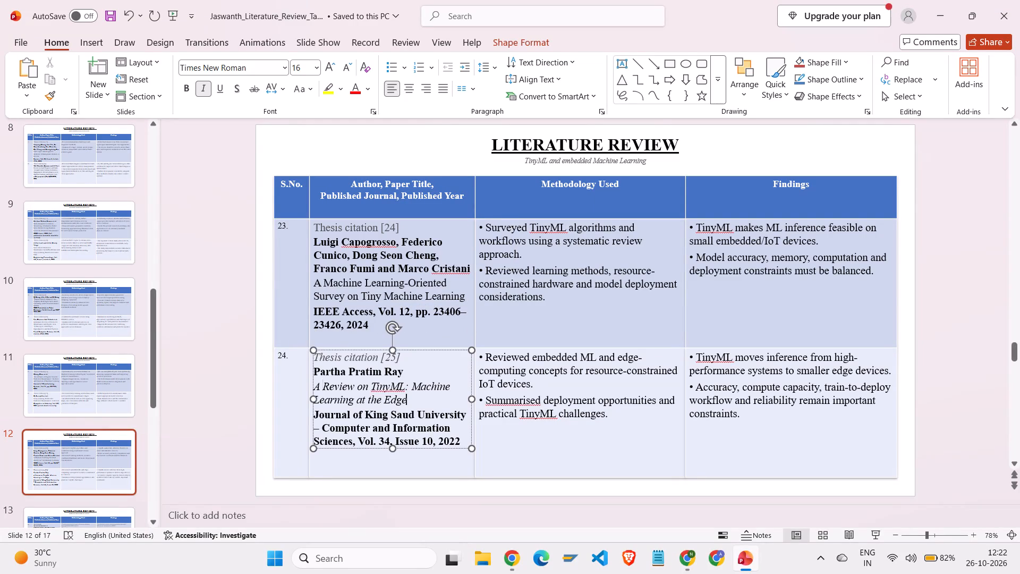
{"action": "left_click_drag", "start_coordinate": [393, 399], "coordinate": [311, 388]}
{"action": "left_click", "coordinate": [334, 365]}
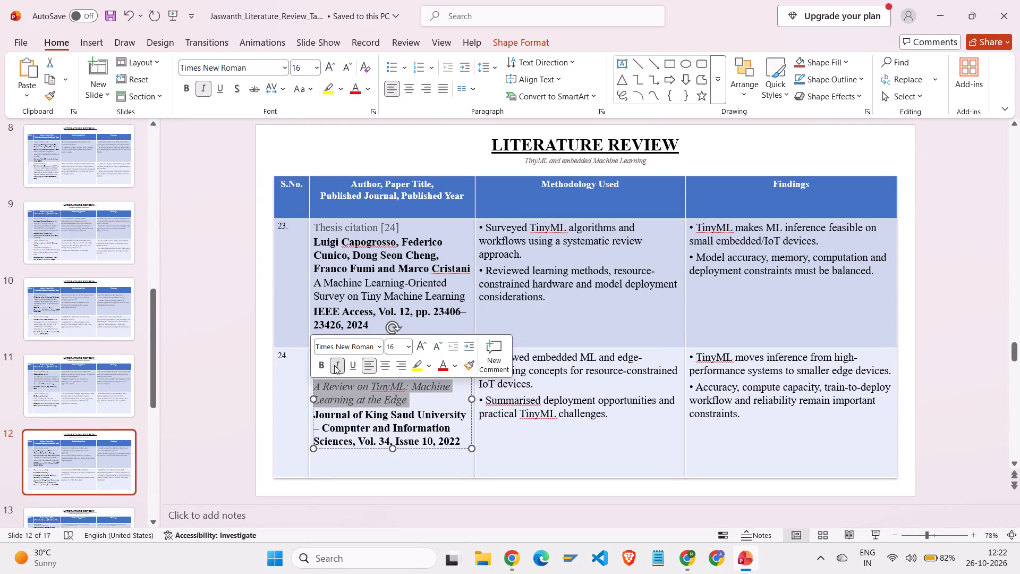
{"action": "left_click", "coordinate": [396, 424]}
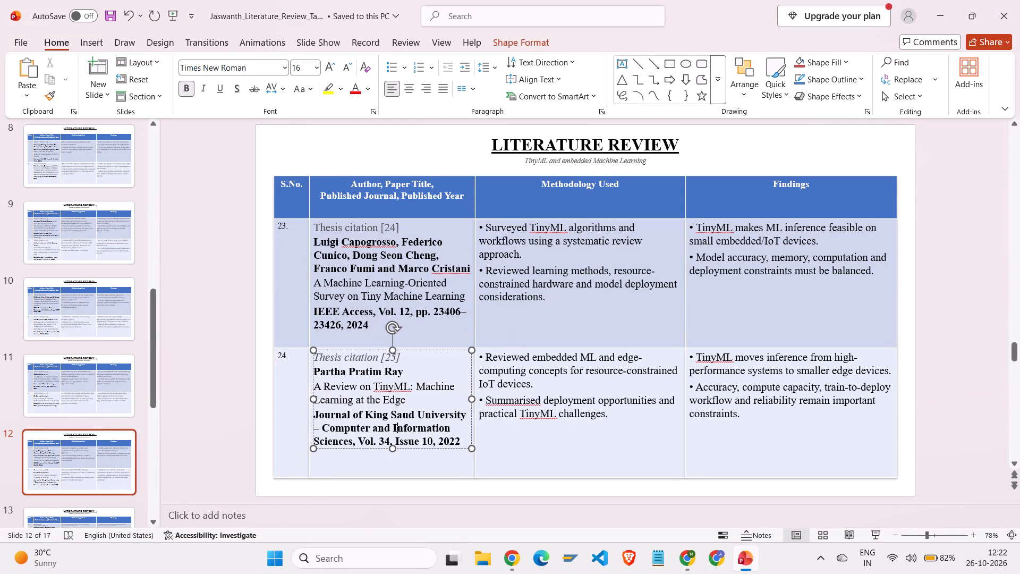
{"action": "left_click_drag", "start_coordinate": [411, 362], "coordinate": [301, 357]}
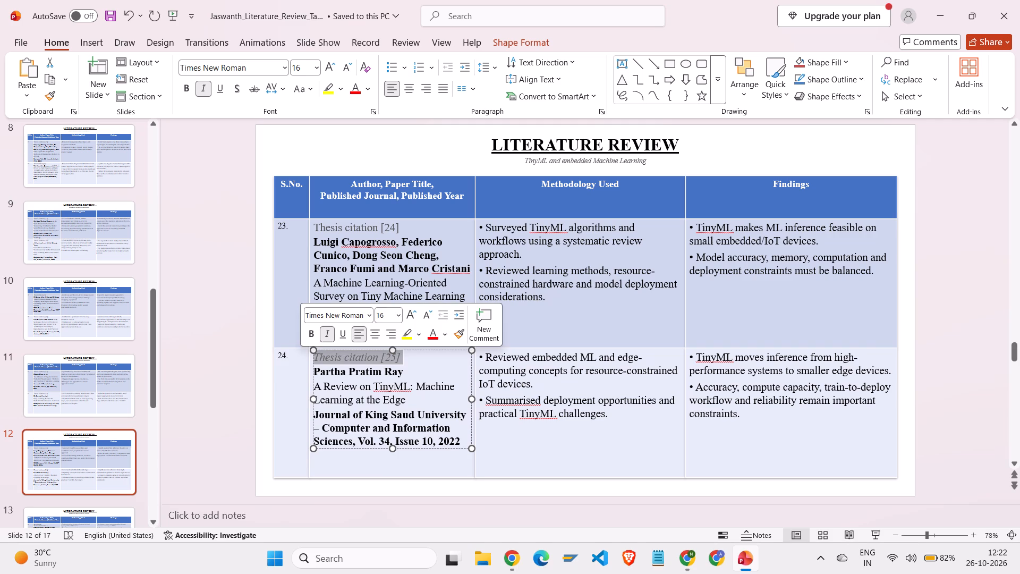
{"action": "left_click", "coordinate": [329, 337]}
{"action": "left_click", "coordinate": [210, 328]}
{"action": "key", "text": "ctrl+s"}
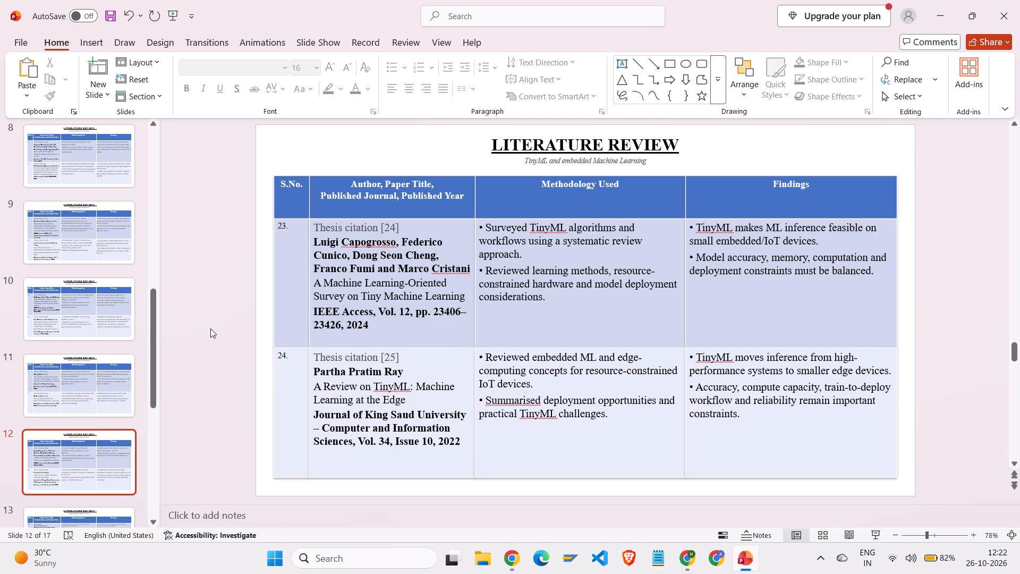
Set all the citation, author, paper title and publication text of entry 25 on slide 13 to 16 pt.
{"action": "key", "text": "Down"}
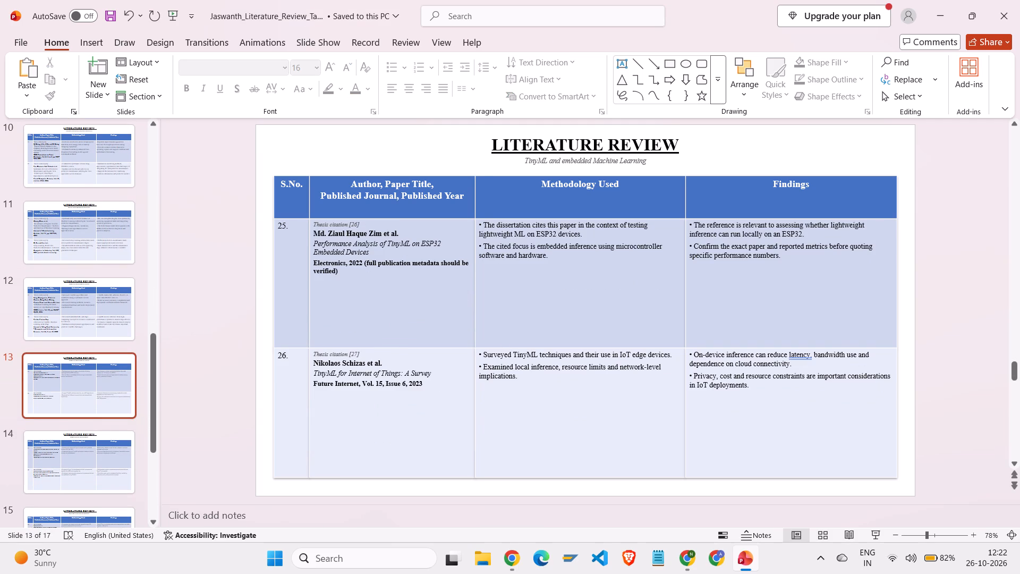
{"action": "left_click_drag", "start_coordinate": [347, 273], "coordinate": [317, 254]}
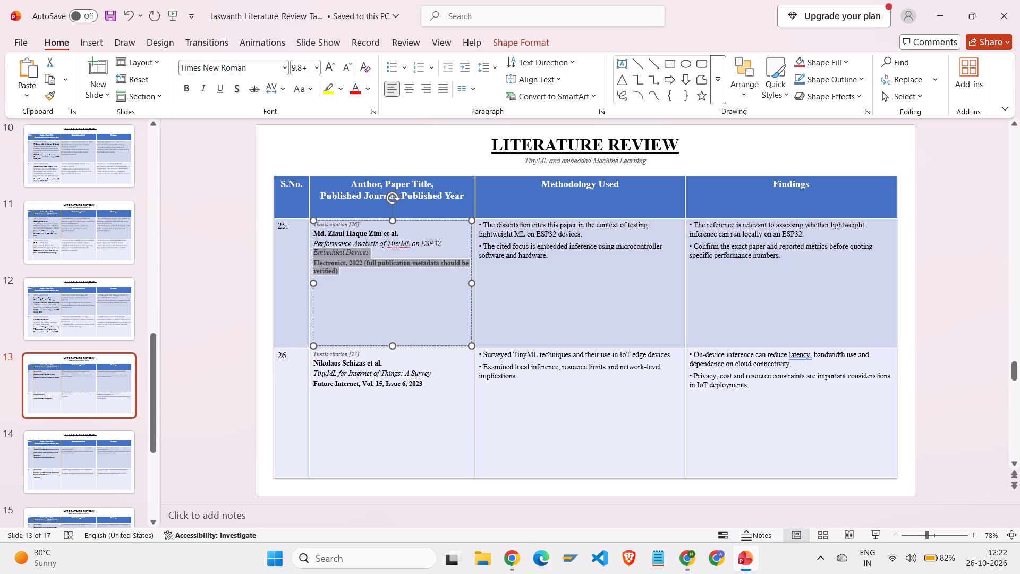
{"action": "left_click_drag", "start_coordinate": [317, 254], "coordinate": [311, 222]}
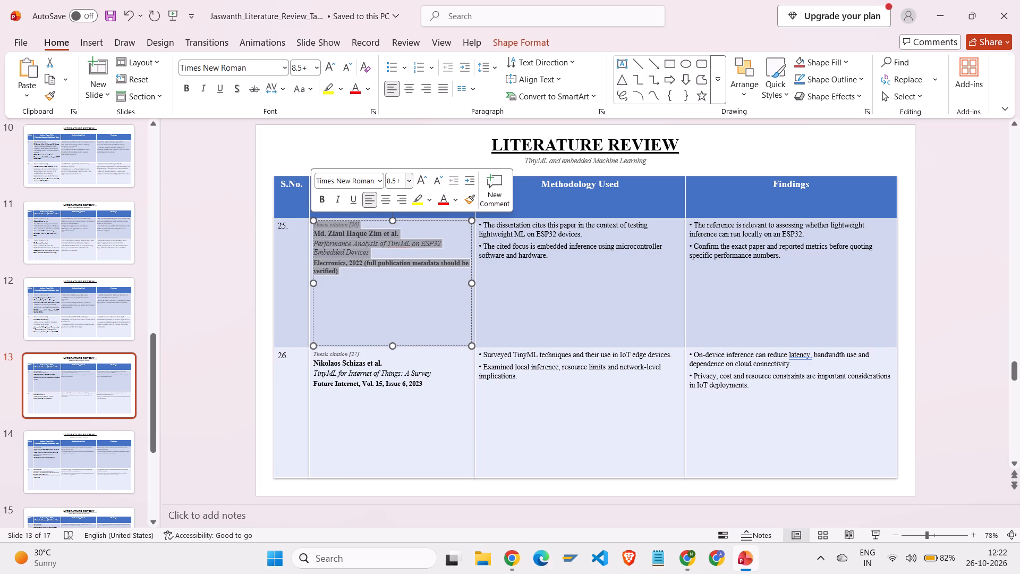
{"action": "left_click", "coordinate": [407, 185]}
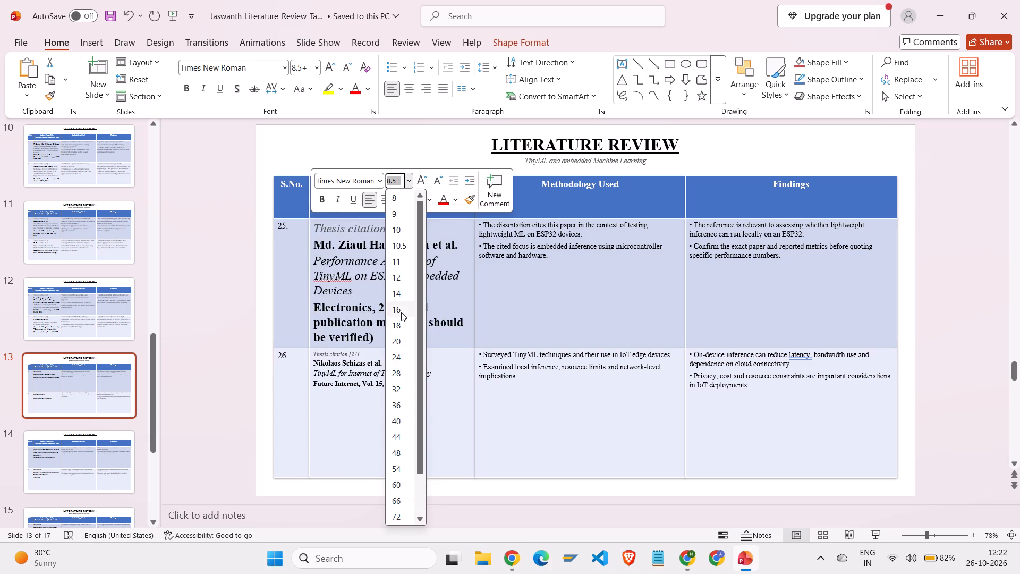
{"action": "left_click", "coordinate": [401, 310]}
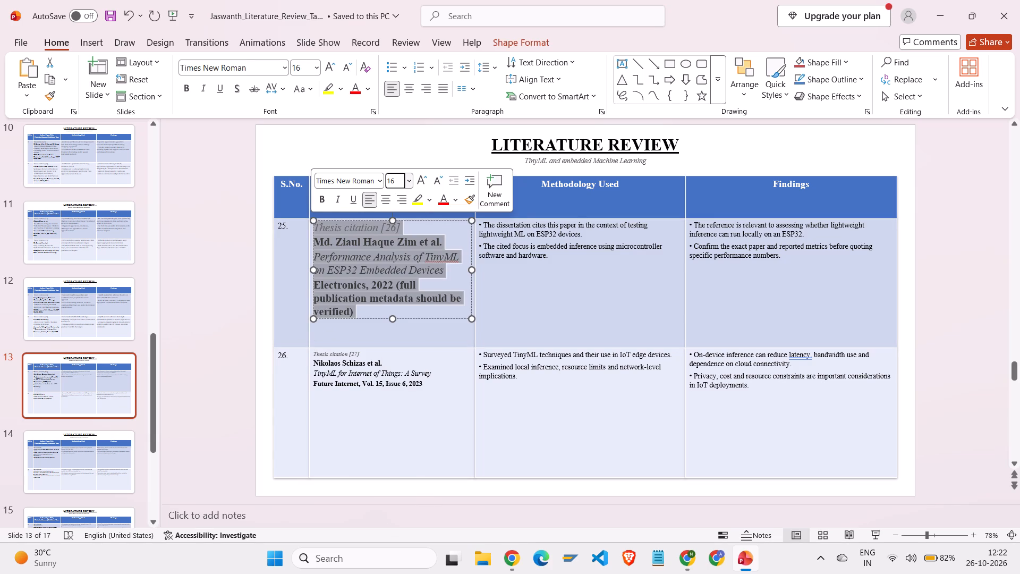
Remove the italics from the paper title and thesis citation line of entry 25 on slide 13.
{"action": "left_click", "coordinate": [507, 289]}
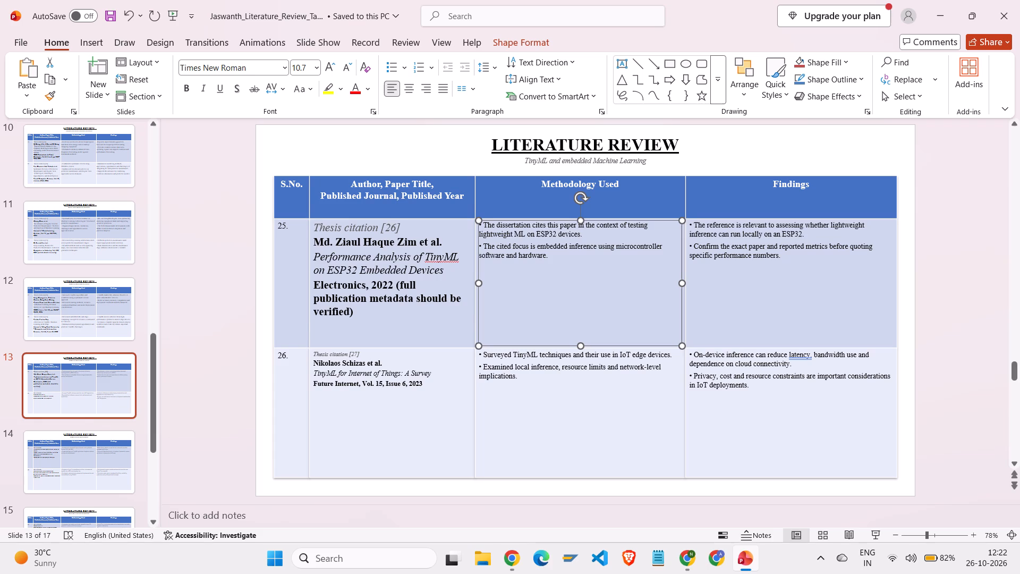
{"action": "left_click_drag", "start_coordinate": [447, 271], "coordinate": [302, 254]}
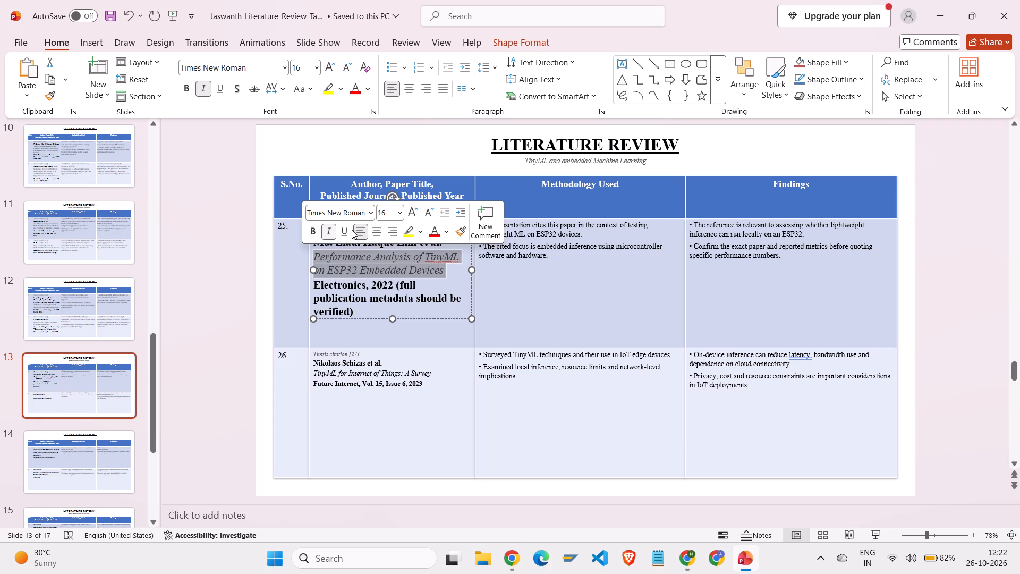
{"action": "left_click", "coordinate": [325, 239]}
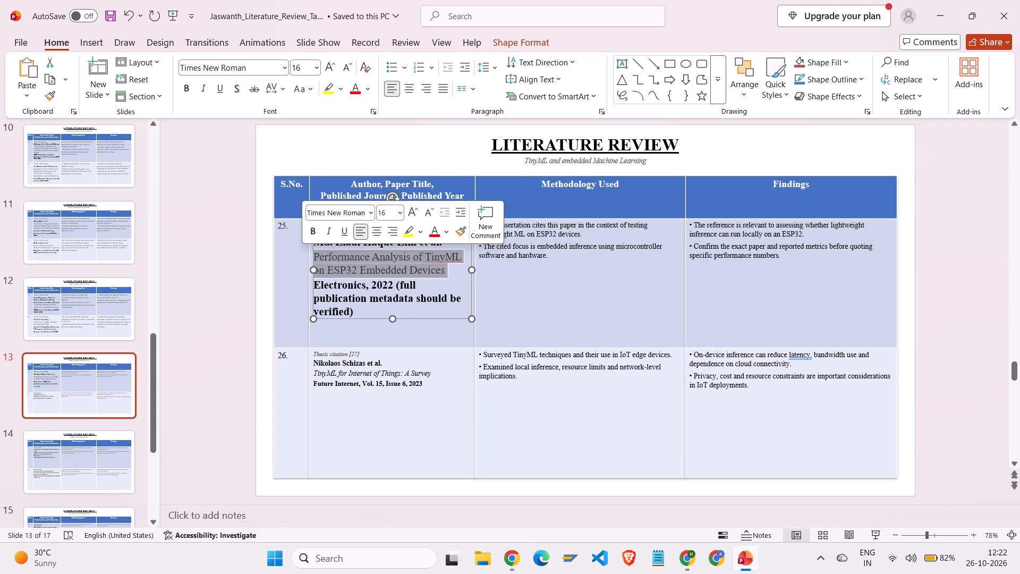
{"action": "left_click", "coordinate": [453, 281]}
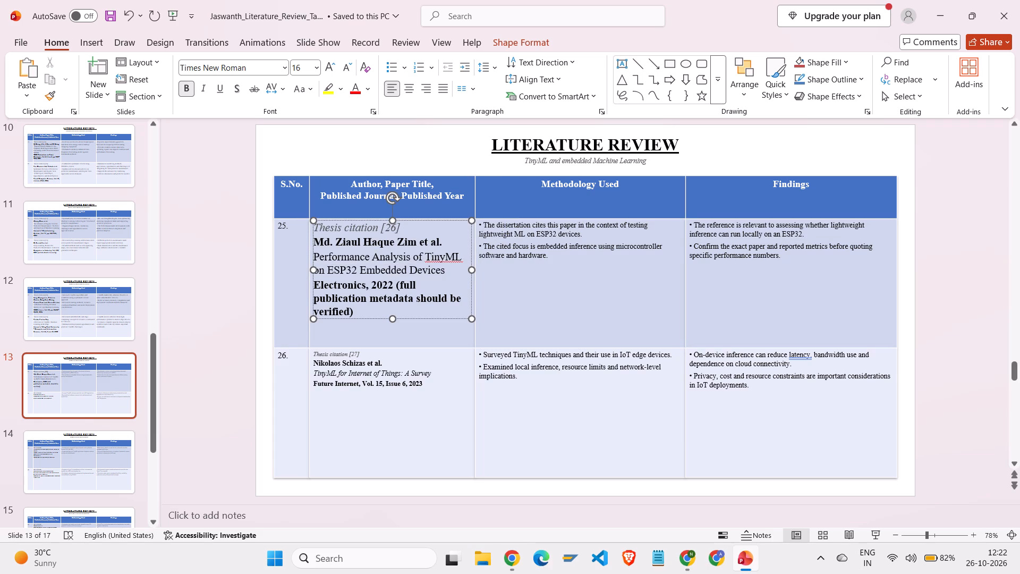
{"action": "left_click_drag", "start_coordinate": [412, 234], "coordinate": [305, 234]}
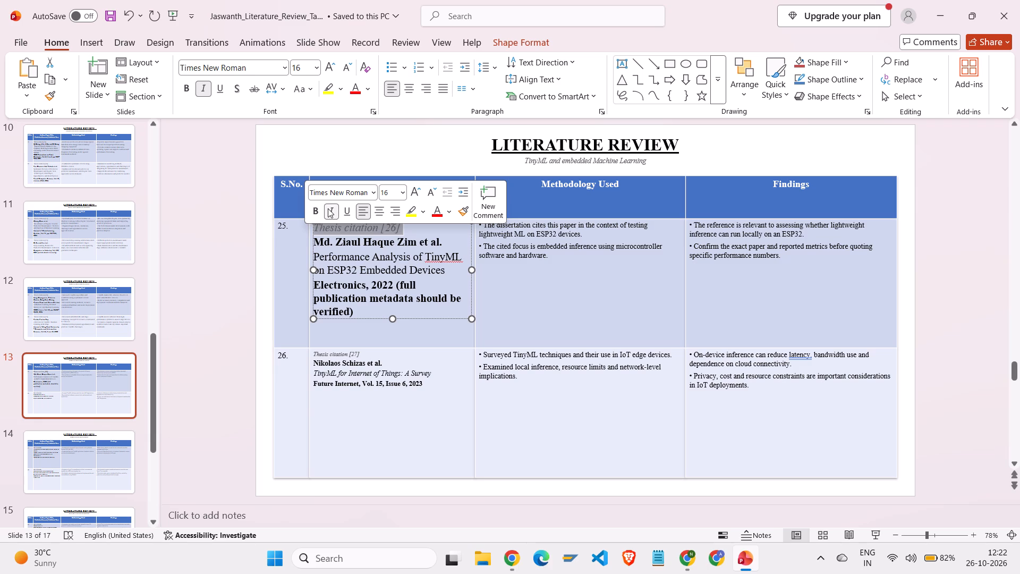
{"action": "left_click", "coordinate": [328, 208]}
Set all the citation, author, paper title and publication text of entry 26 on slide 13 to 16 pt.
{"action": "left_click_drag", "start_coordinate": [429, 384], "coordinate": [312, 343]}
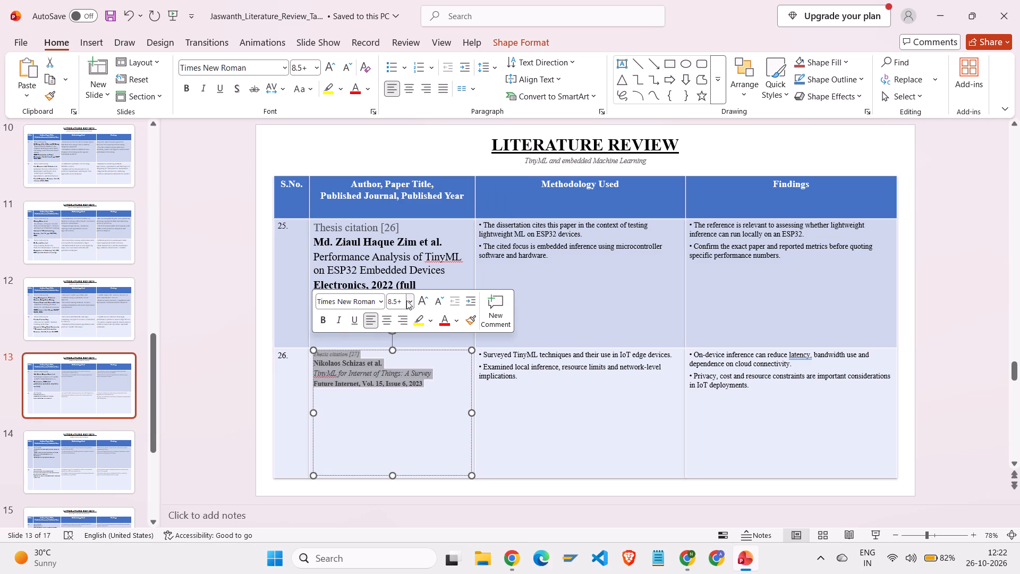
{"action": "left_click", "coordinate": [410, 302]}
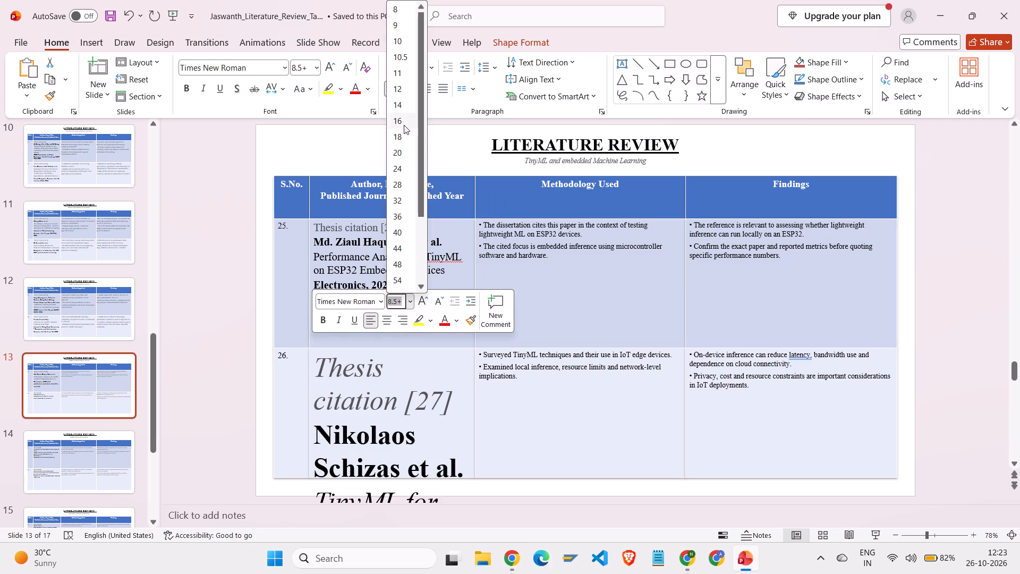
{"action": "left_click", "coordinate": [403, 121]}
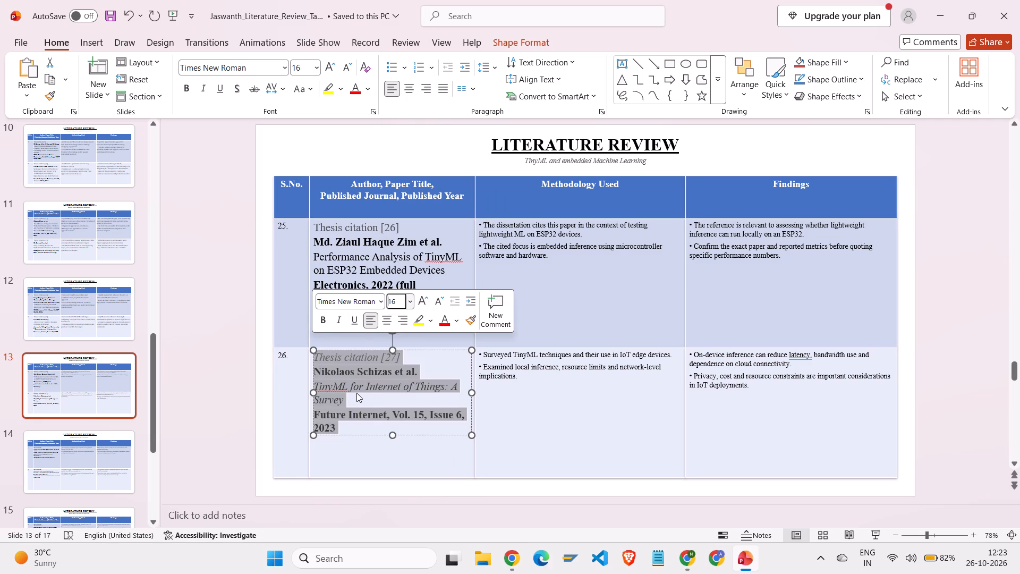
Remove the italics from the paper title and thesis citation line of entry 26 on slide 13.
{"action": "left_click", "coordinate": [356, 393]}
{"action": "left_click_drag", "start_coordinate": [352, 396], "coordinate": [307, 385]}
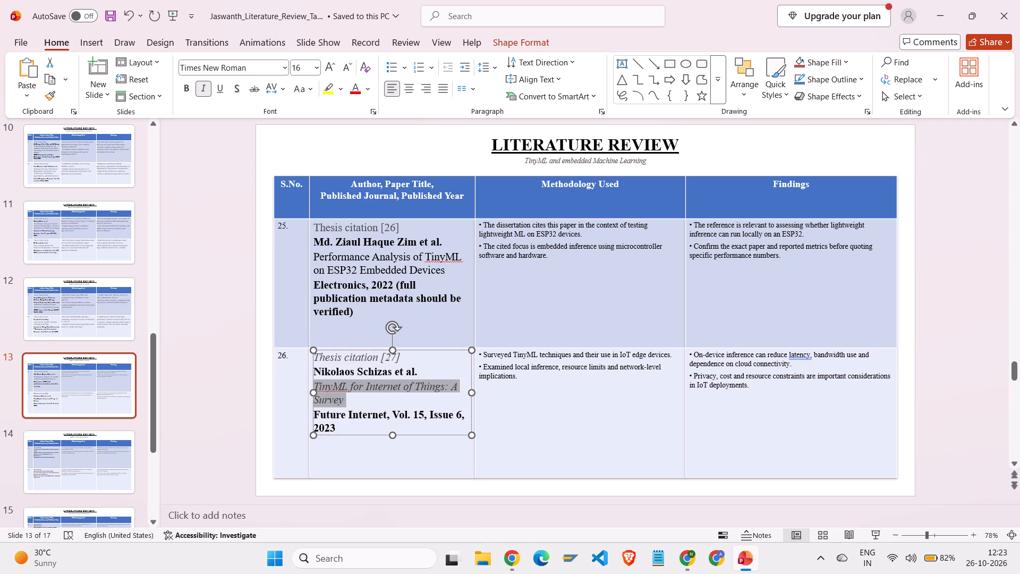
{"action": "left_click_drag", "start_coordinate": [307, 385], "coordinate": [307, 385]}
{"action": "left_click", "coordinate": [334, 363]}
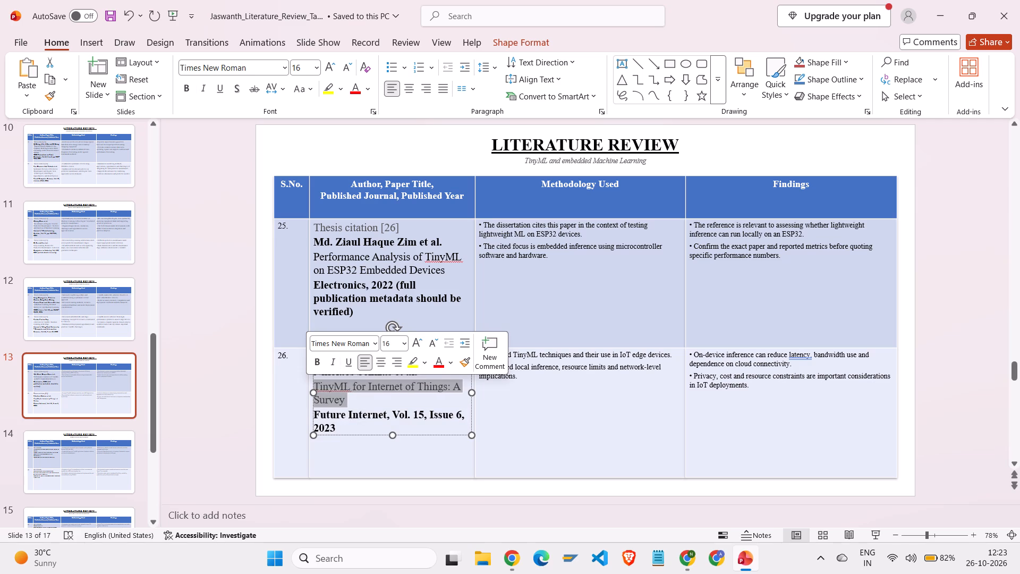
{"action": "left_click", "coordinate": [364, 396]}
{"action": "left_click_drag", "start_coordinate": [413, 356], "coordinate": [315, 357]}
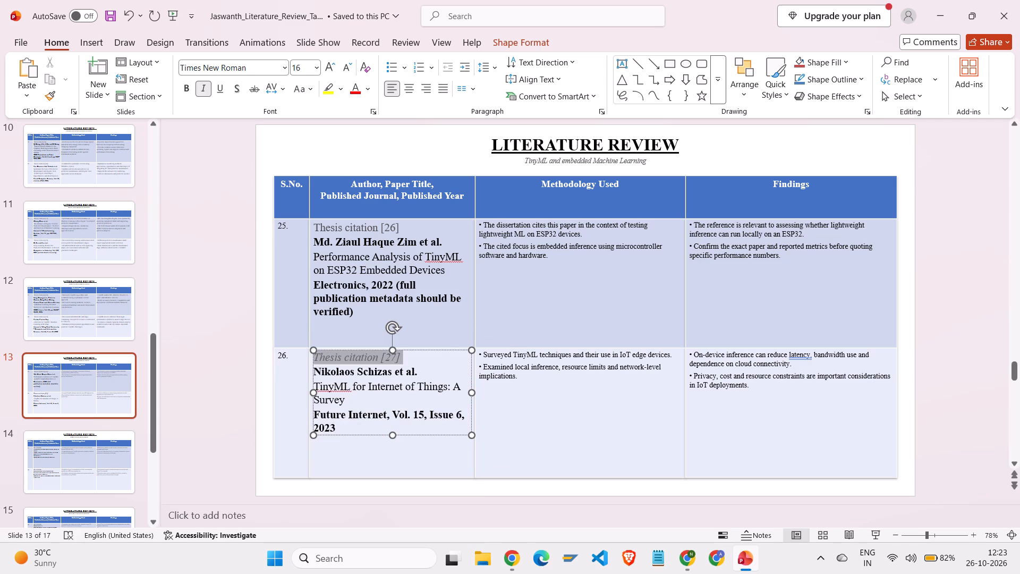
{"action": "left_click_drag", "start_coordinate": [315, 357], "coordinate": [305, 357]}
{"action": "left_click", "coordinate": [327, 337]}
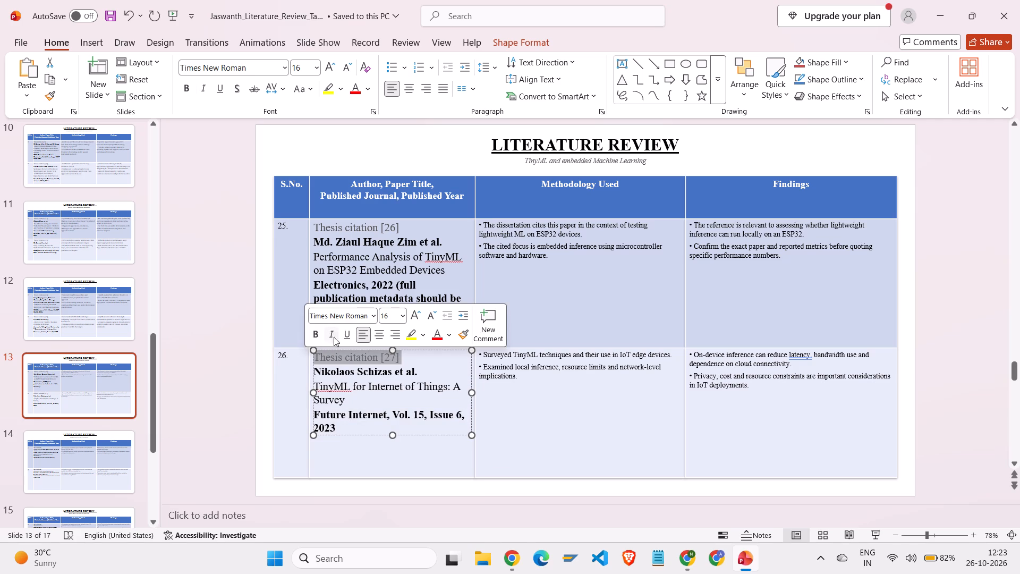
{"action": "left_click", "coordinate": [581, 290]}
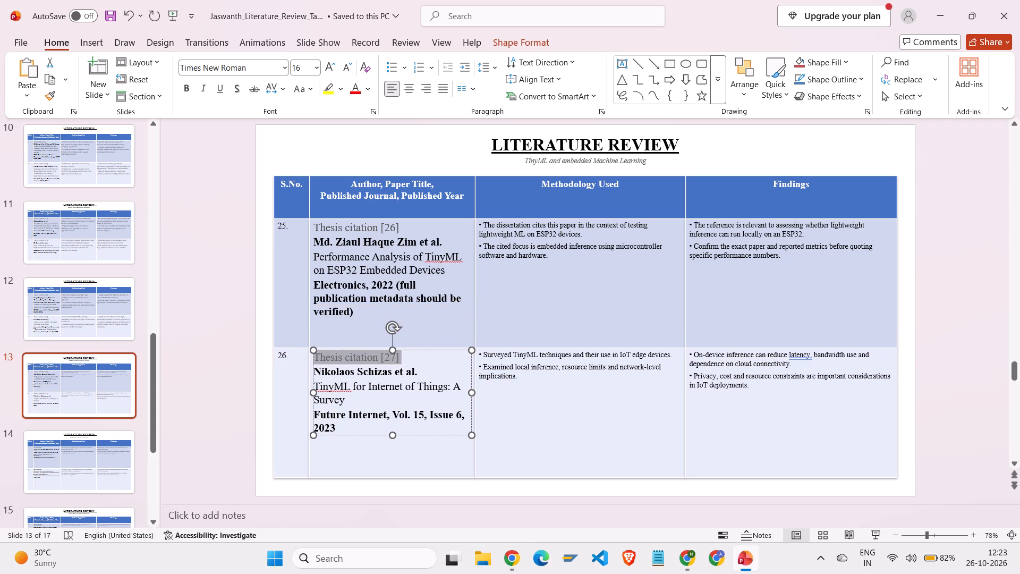
Set the methodology text of entries 25 and 26 on slide 13 to 16 pt.
{"action": "left_click", "coordinate": [550, 259]}
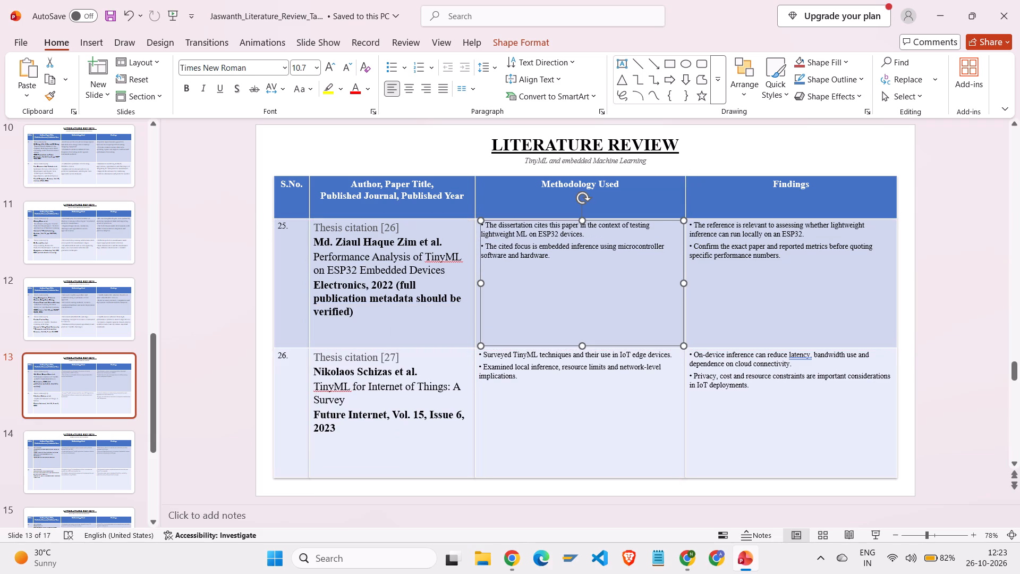
{"action": "left_click_drag", "start_coordinate": [555, 255], "coordinate": [475, 222]}
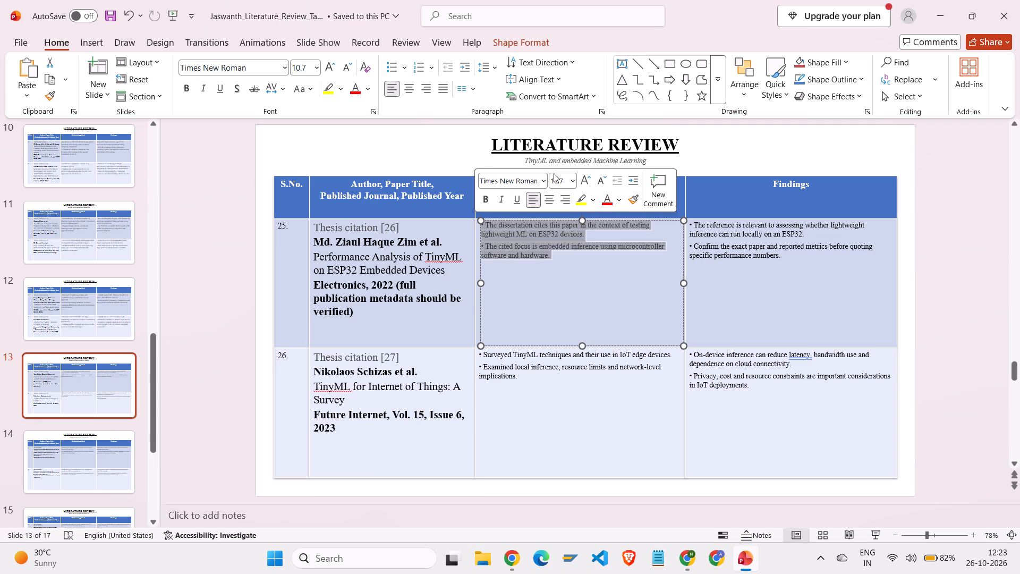
{"action": "left_click", "coordinate": [573, 180]}
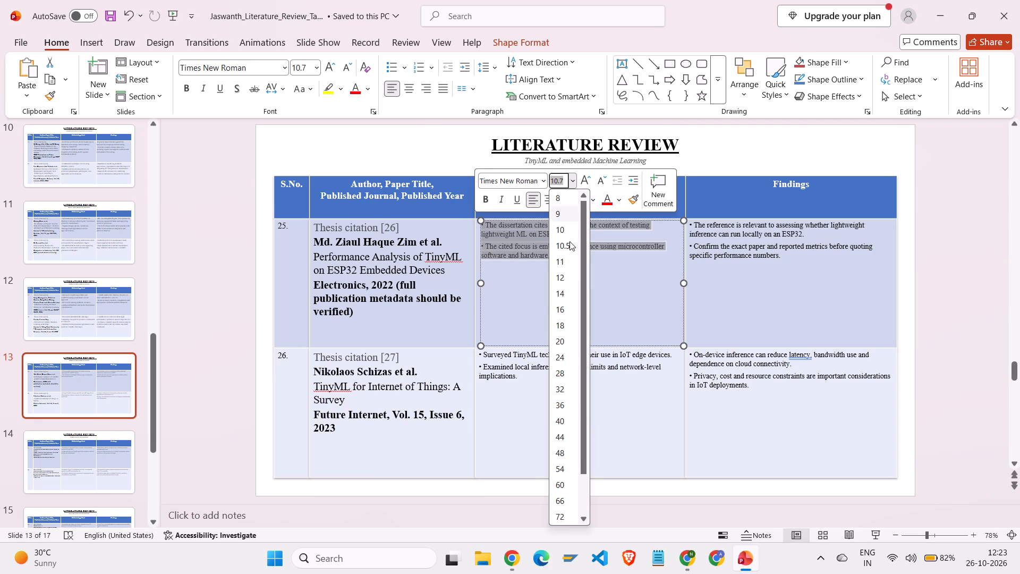
{"action": "left_click", "coordinate": [558, 313]}
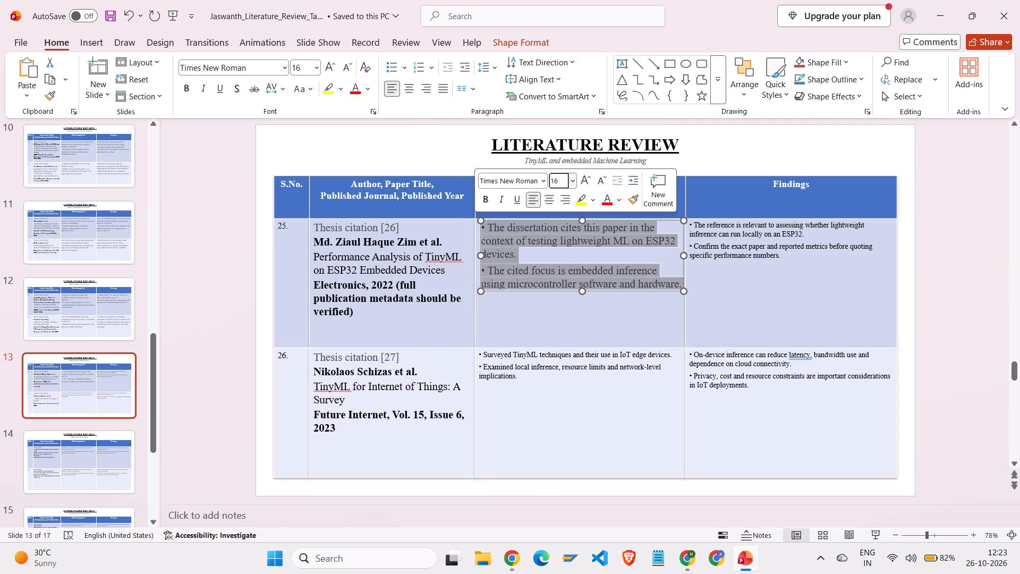
{"action": "left_click_drag", "start_coordinate": [523, 376], "coordinate": [481, 349]}
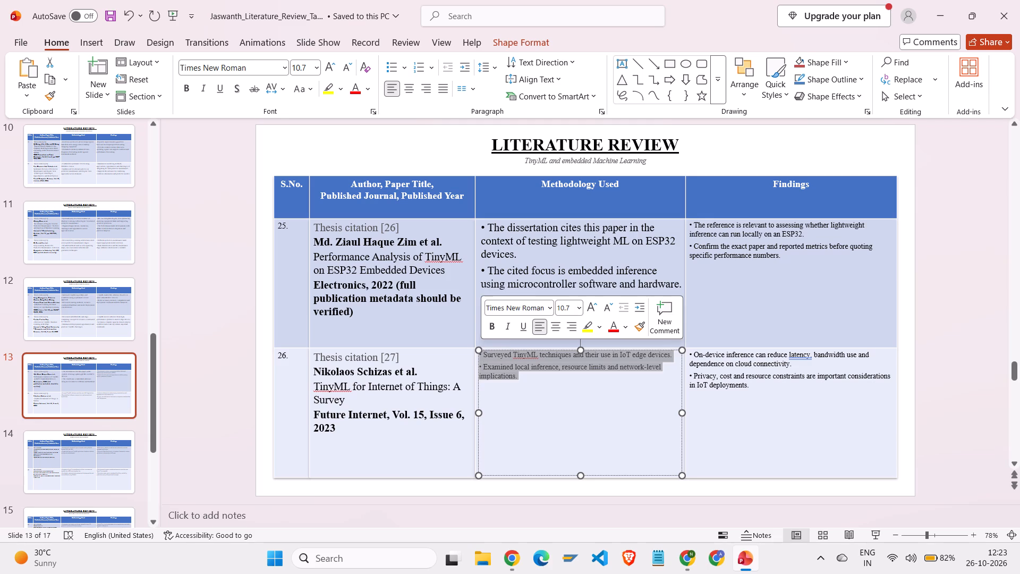
{"action": "left_click", "coordinate": [580, 309]}
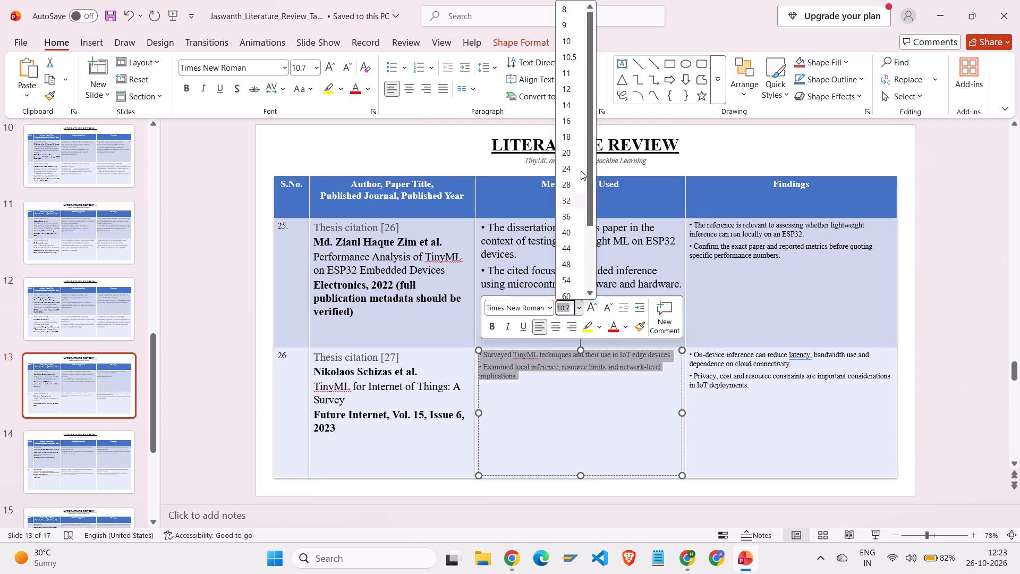
{"action": "left_click", "coordinate": [560, 125]}
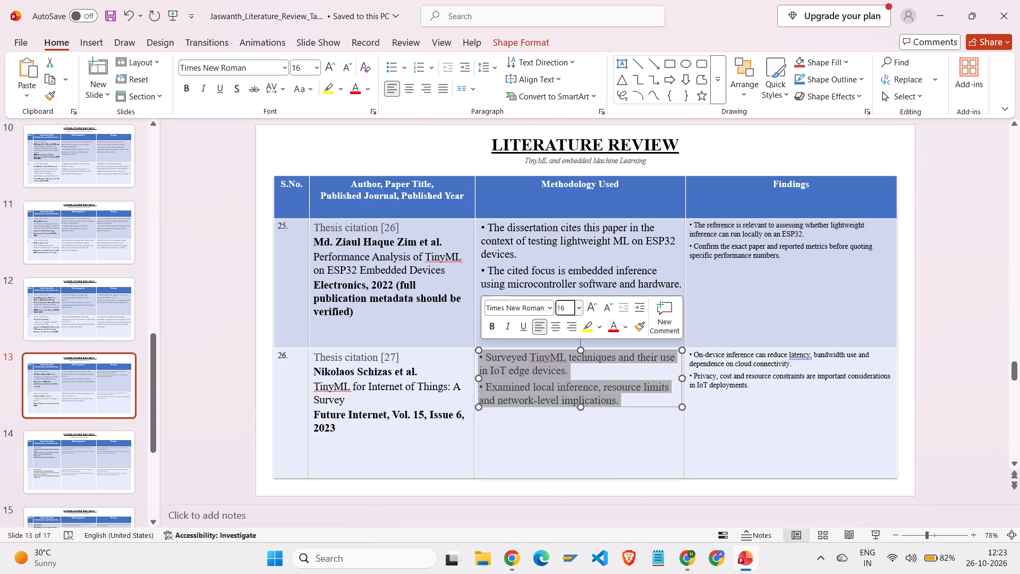
Set the findings text of entries 25 and 26 on slide 13 to 16 pt, and save the presentation.
{"action": "left_click_drag", "start_coordinate": [788, 257], "coordinate": [686, 216]}
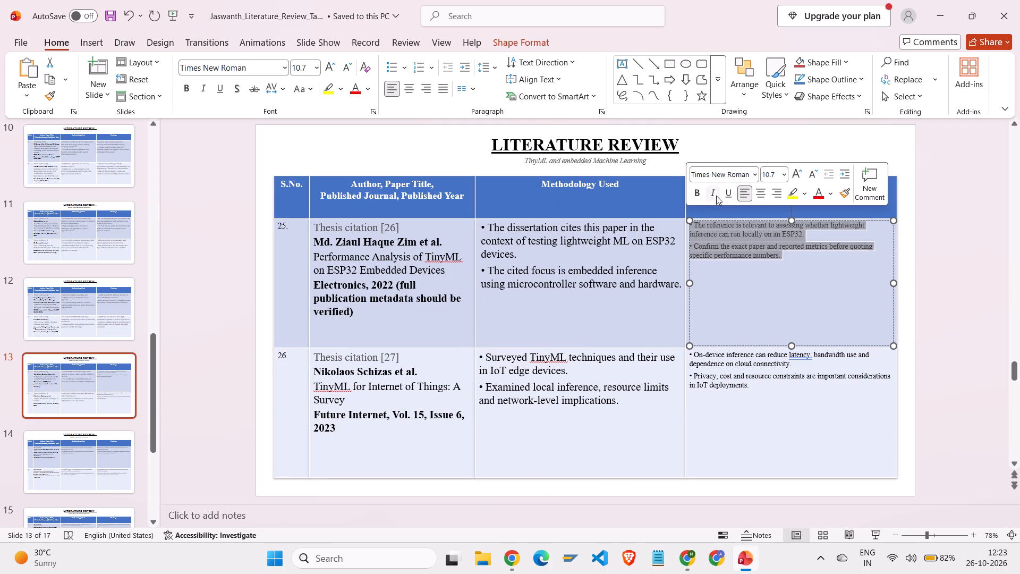
{"action": "left_click", "coordinate": [783, 174]}
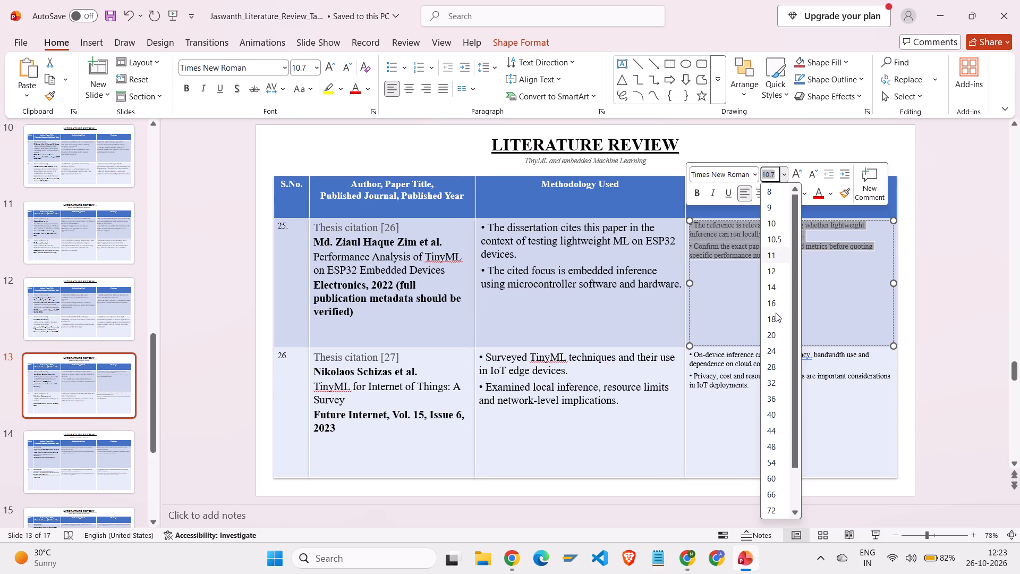
{"action": "left_click", "coordinate": [772, 307]}
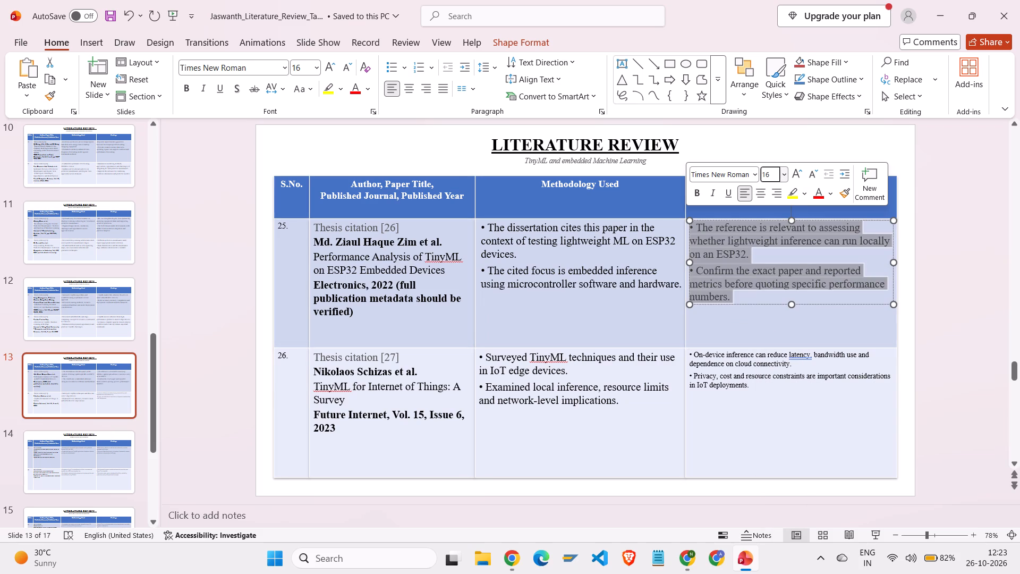
{"action": "left_click_drag", "start_coordinate": [753, 387], "coordinate": [699, 361]}
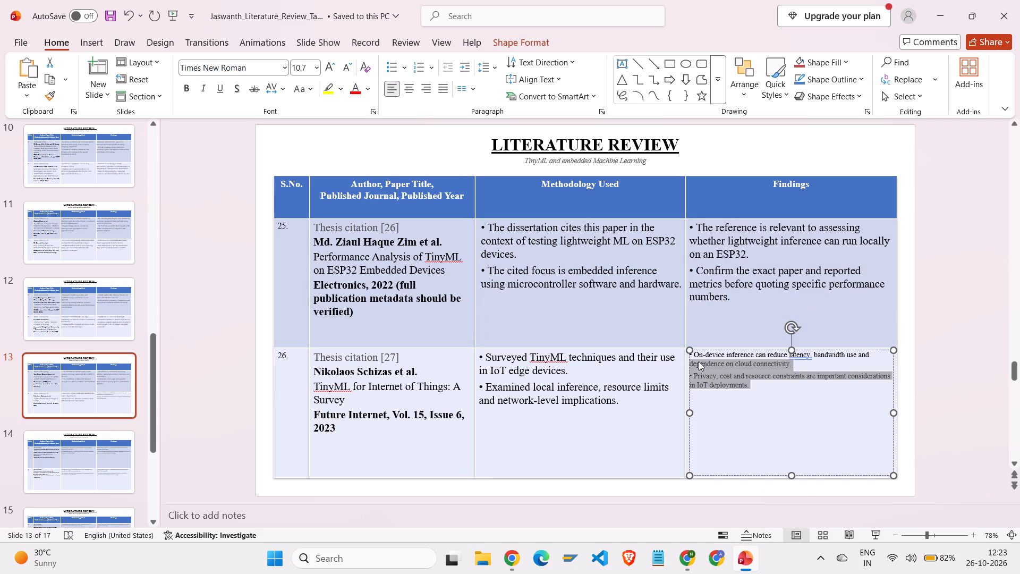
{"action": "left_click_drag", "start_coordinate": [699, 361], "coordinate": [681, 350]}
{"action": "left_click", "coordinate": [777, 309]}
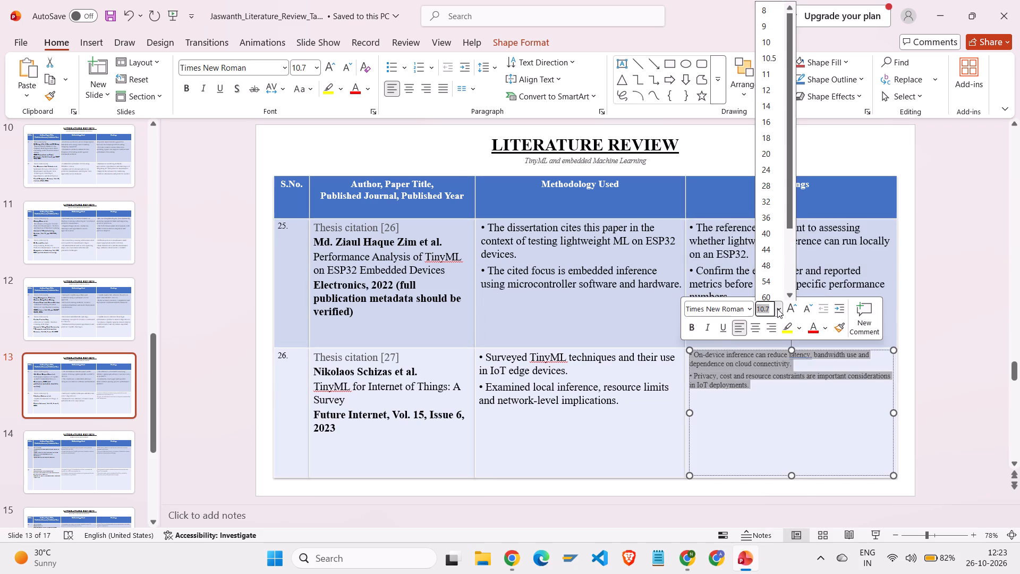
{"action": "left_click", "coordinate": [773, 118]}
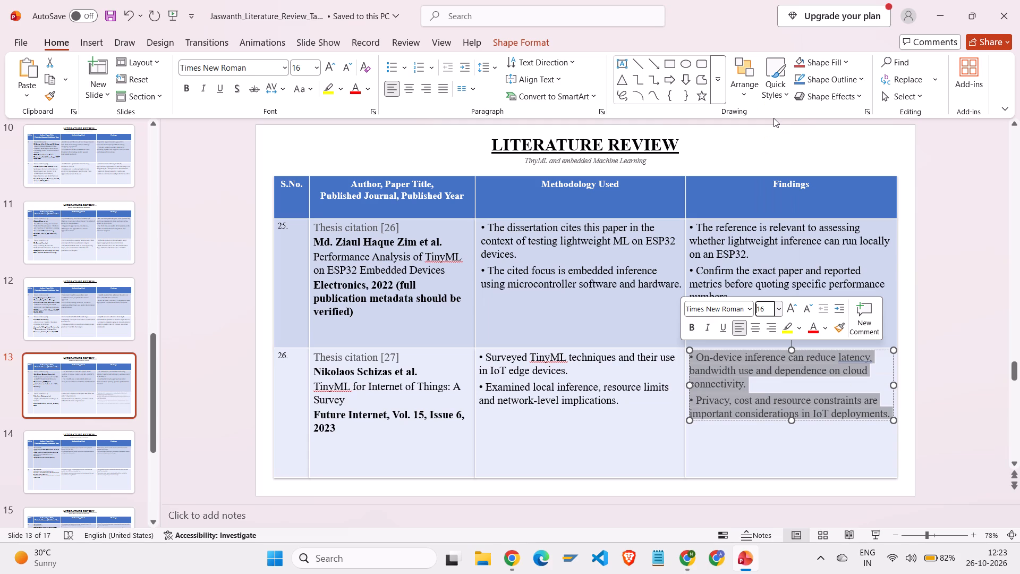
{"action": "left_click", "coordinate": [496, 328]}
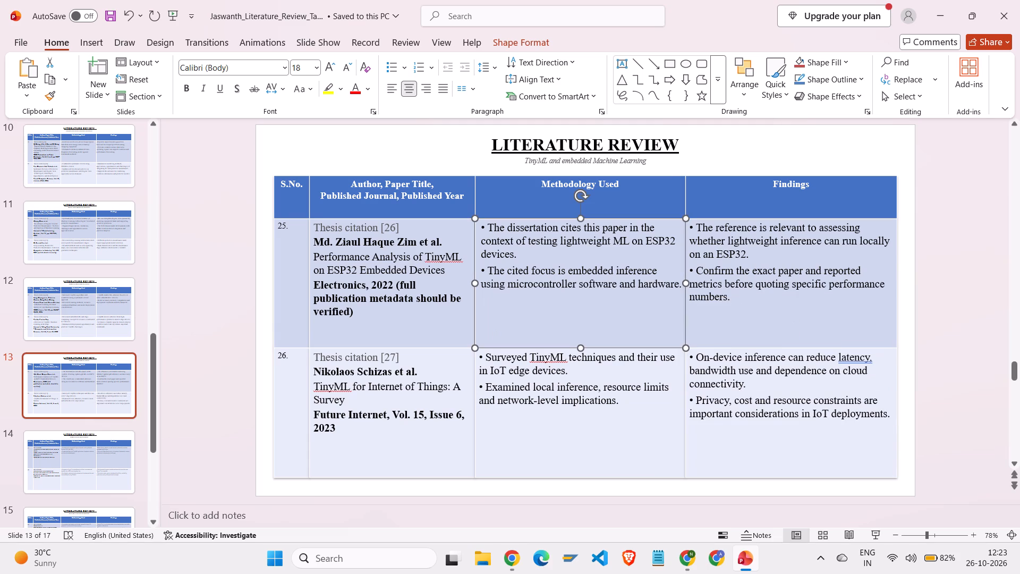
{"action": "left_click", "coordinate": [220, 294]}
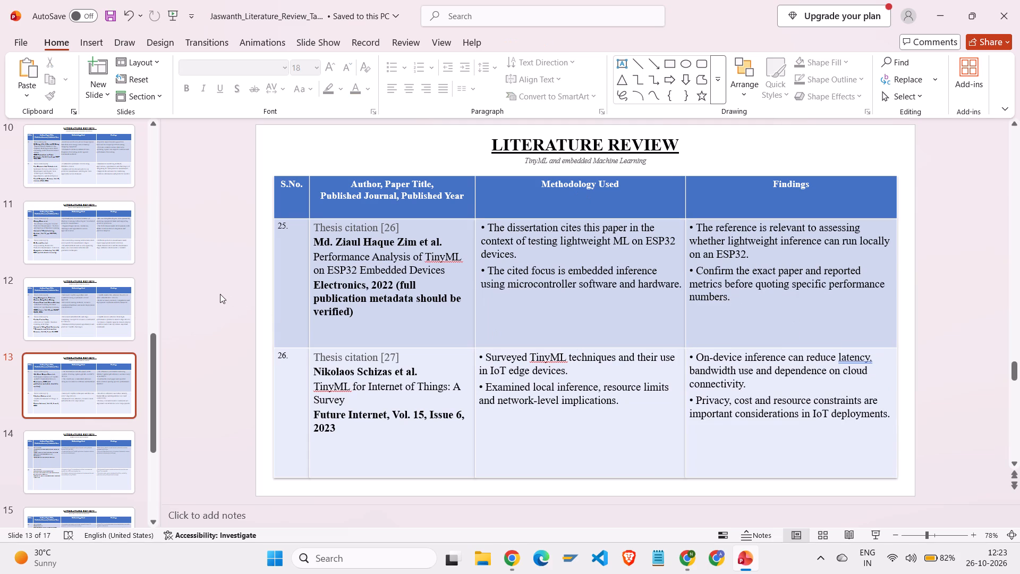
{"action": "key", "text": "ctrl+s"}
Set all the citation, author, paper title and publication text of entry 27 on slide 14 to 16 pt.
{"action": "key", "text": "Down"}
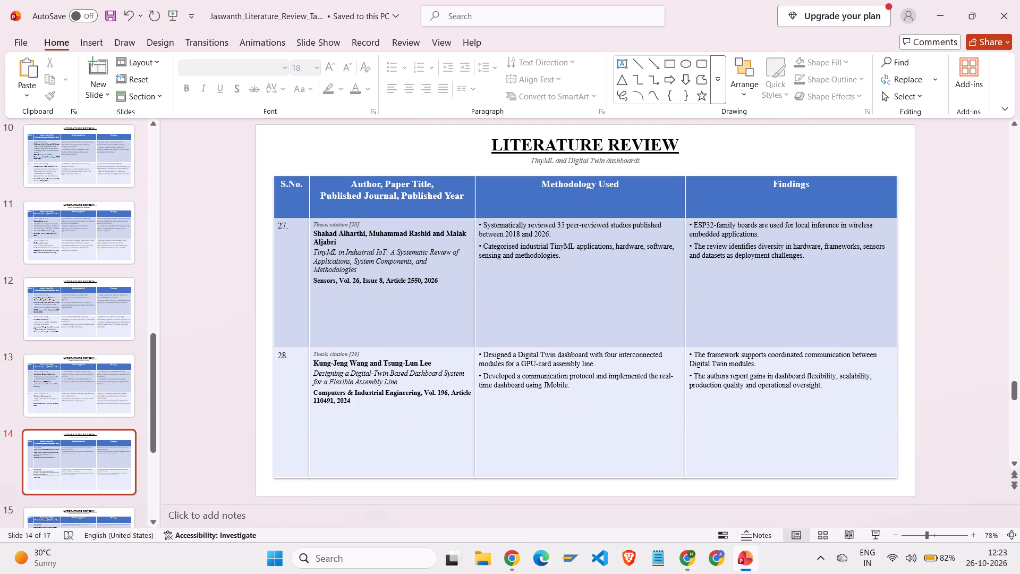
{"action": "left_click_drag", "start_coordinate": [438, 282], "coordinate": [310, 219]}
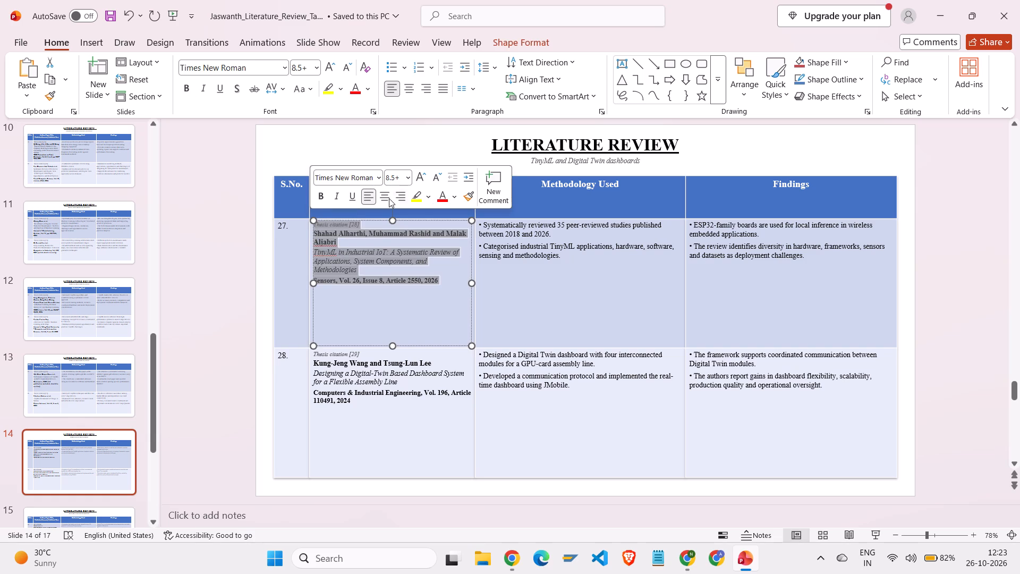
{"action": "left_click", "coordinate": [406, 178]}
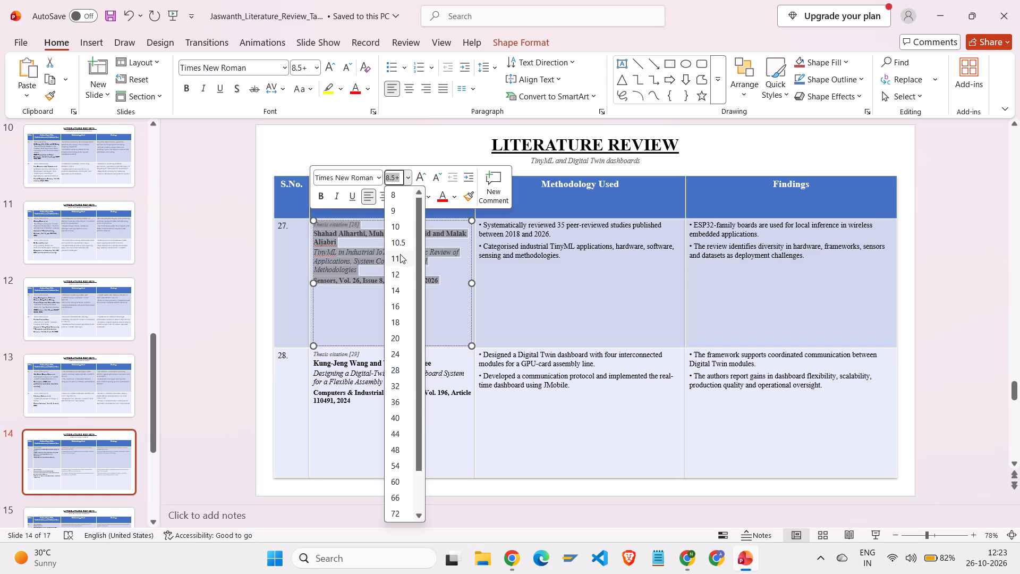
{"action": "left_click", "coordinate": [402, 311]}
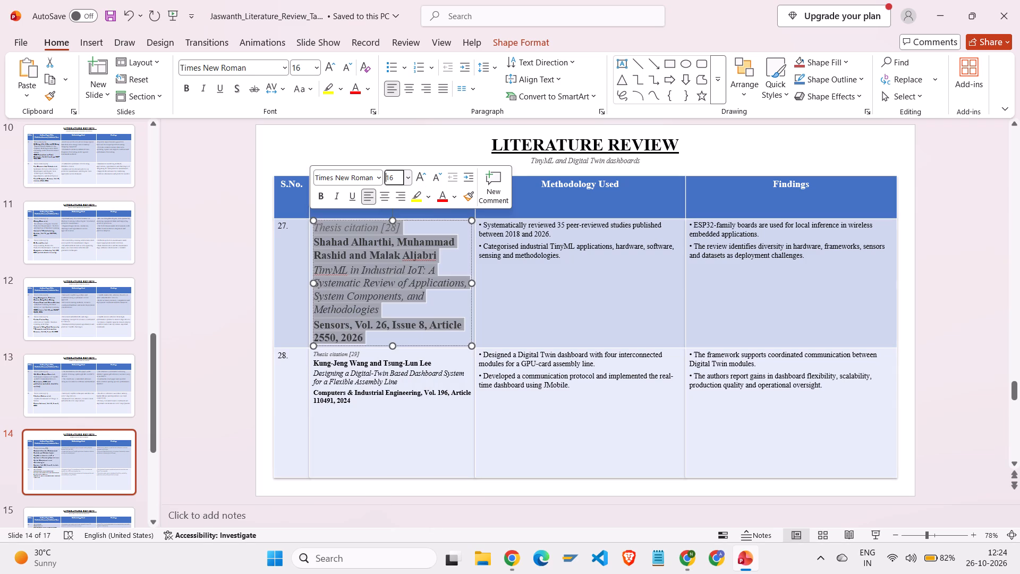
Remove the italics from the thesis citation line and paper title of entry 27 on slide 14.
{"action": "left_click", "coordinate": [420, 233]}
{"action": "left_click_drag", "start_coordinate": [410, 226], "coordinate": [372, 229]}
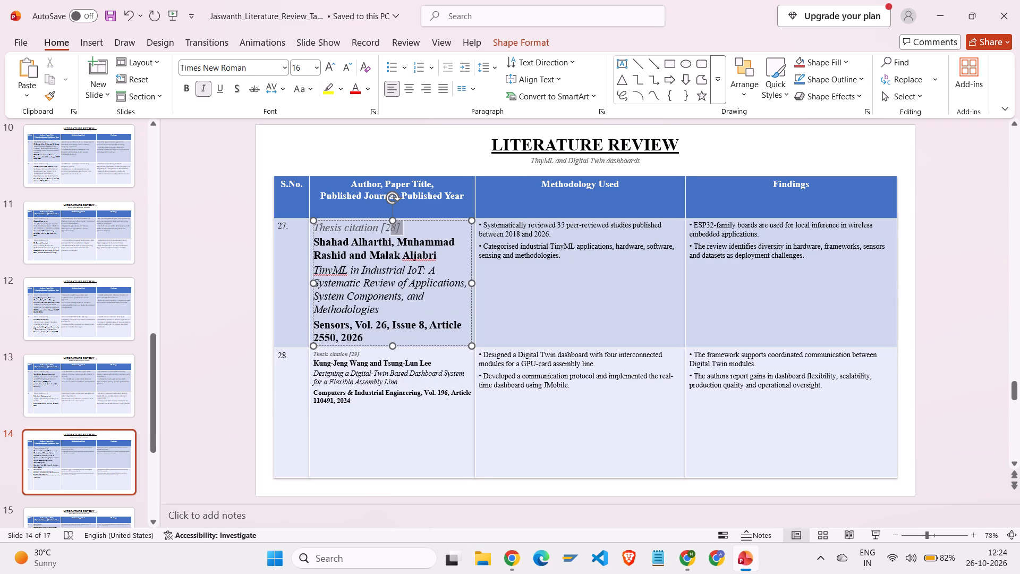
{"action": "left_click_drag", "start_coordinate": [372, 229], "coordinate": [296, 227]}
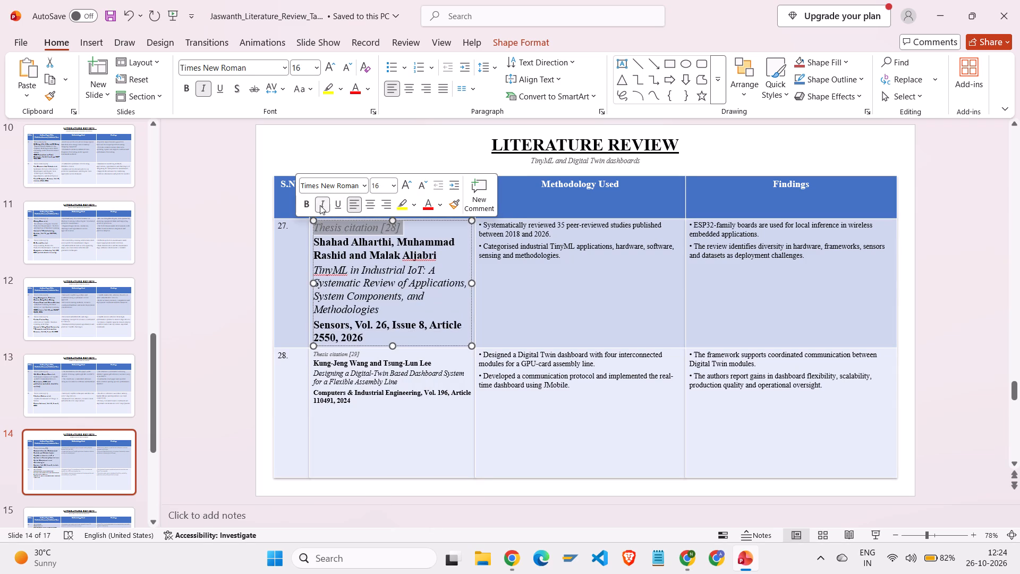
{"action": "left_click", "coordinate": [320, 205]}
{"action": "left_click_drag", "start_coordinate": [381, 314], "coordinate": [303, 265]}
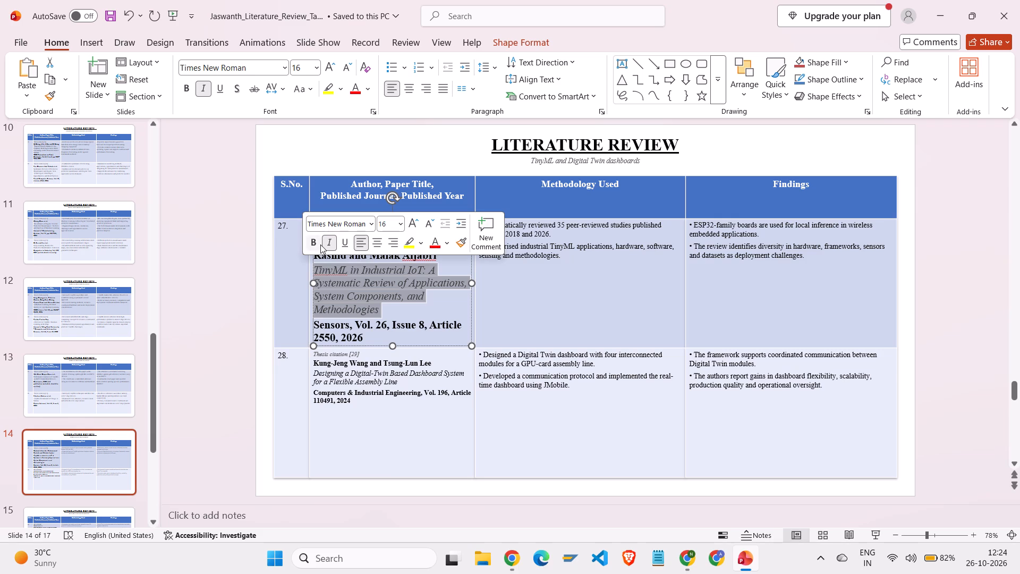
{"action": "left_click", "coordinate": [325, 242]}
Set all the citation, author, paper title and publication text of entry 28 on slide 14 to 16 pt.
{"action": "left_click_drag", "start_coordinate": [359, 401], "coordinate": [316, 352]}
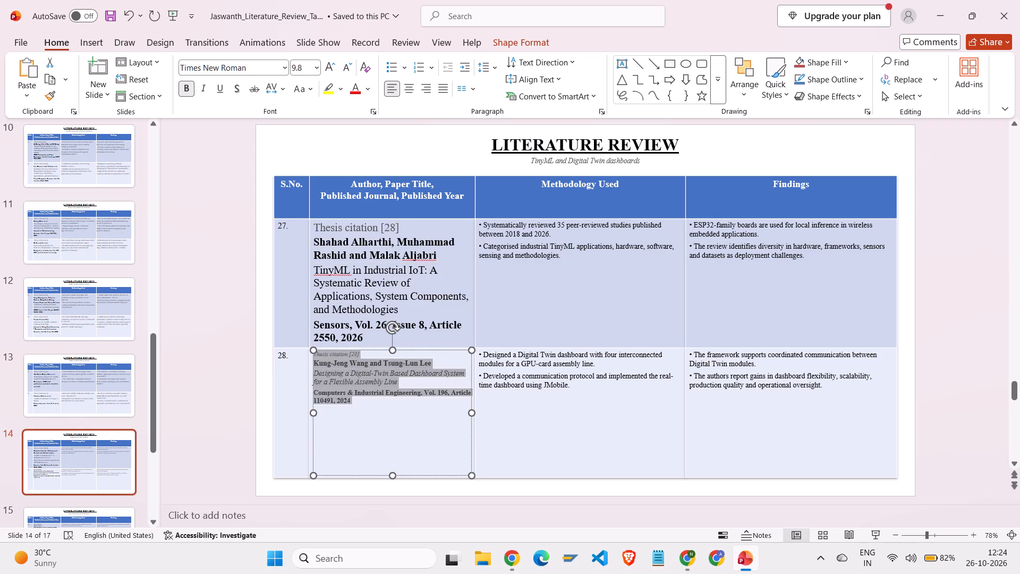
{"action": "left_click_drag", "start_coordinate": [316, 352], "coordinate": [312, 350]}
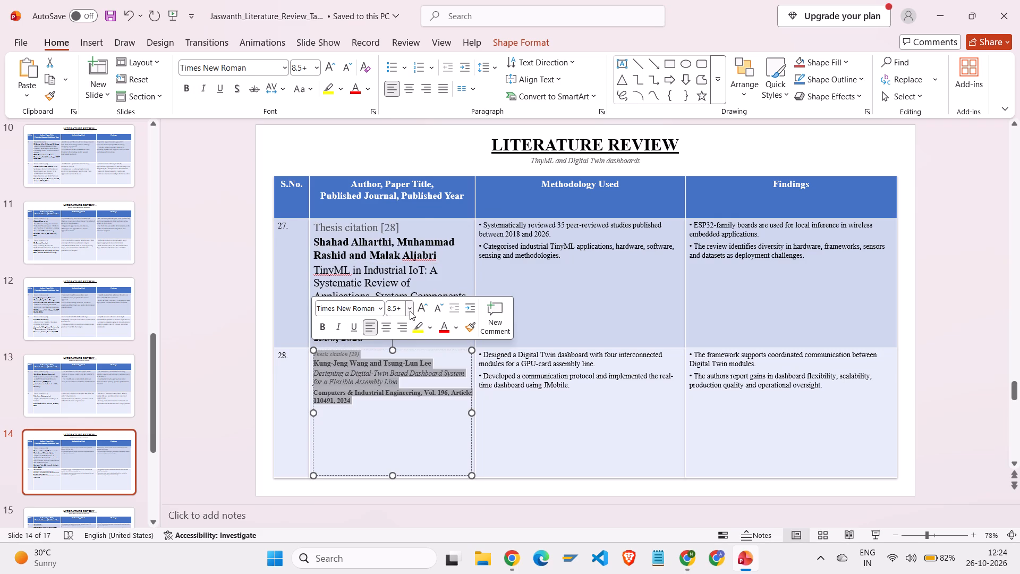
{"action": "left_click", "coordinate": [410, 311]}
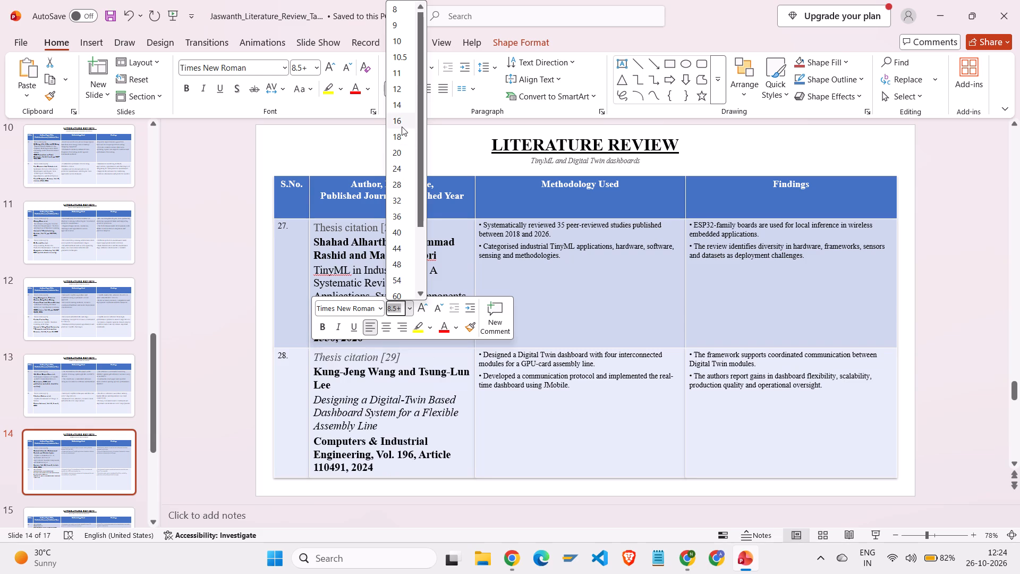
{"action": "left_click", "coordinate": [402, 126]}
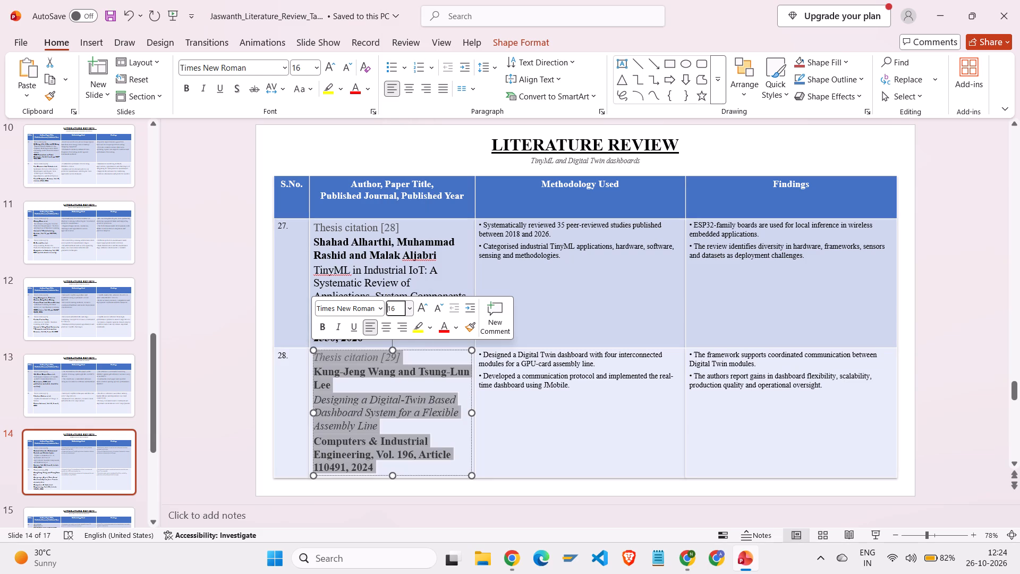
Remove the italics from the thesis citation line and paper title of entry 28 on slide 14.
{"action": "left_click", "coordinate": [407, 424]}
{"action": "left_click_drag", "start_coordinate": [405, 359], "coordinate": [272, 365]}
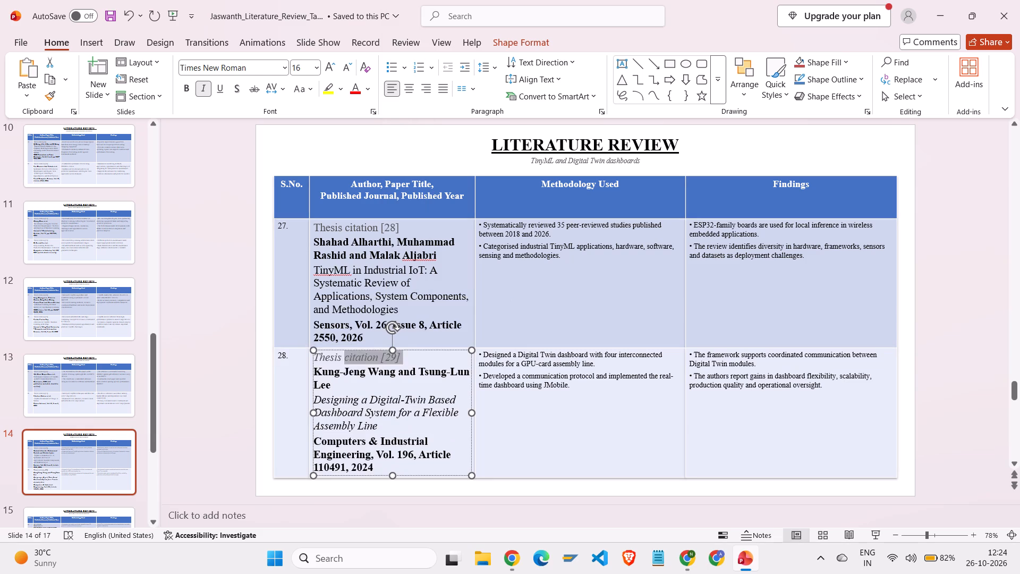
{"action": "left_click", "coordinate": [403, 390]}
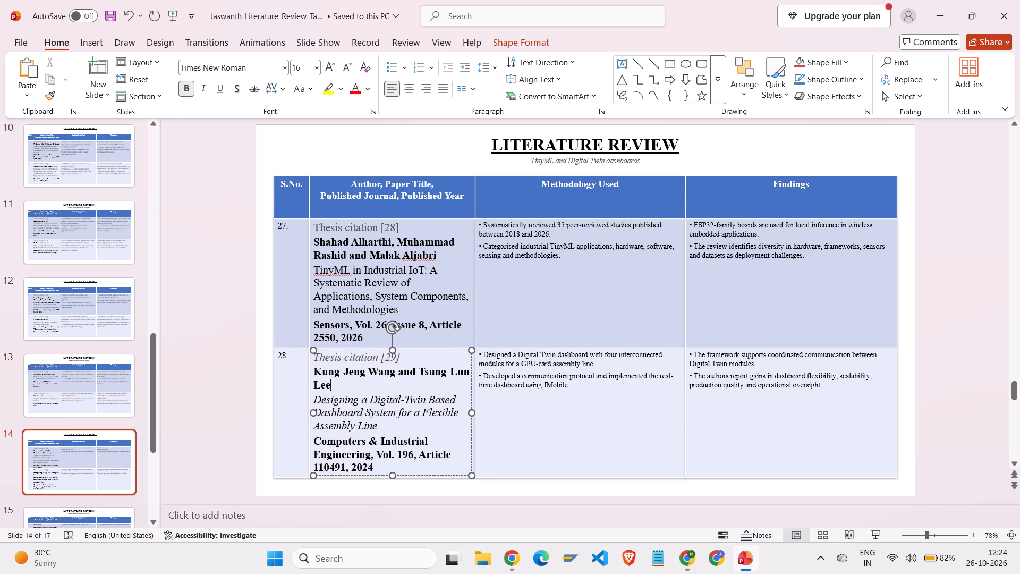
{"action": "left_click_drag", "start_coordinate": [409, 354], "coordinate": [345, 360]}
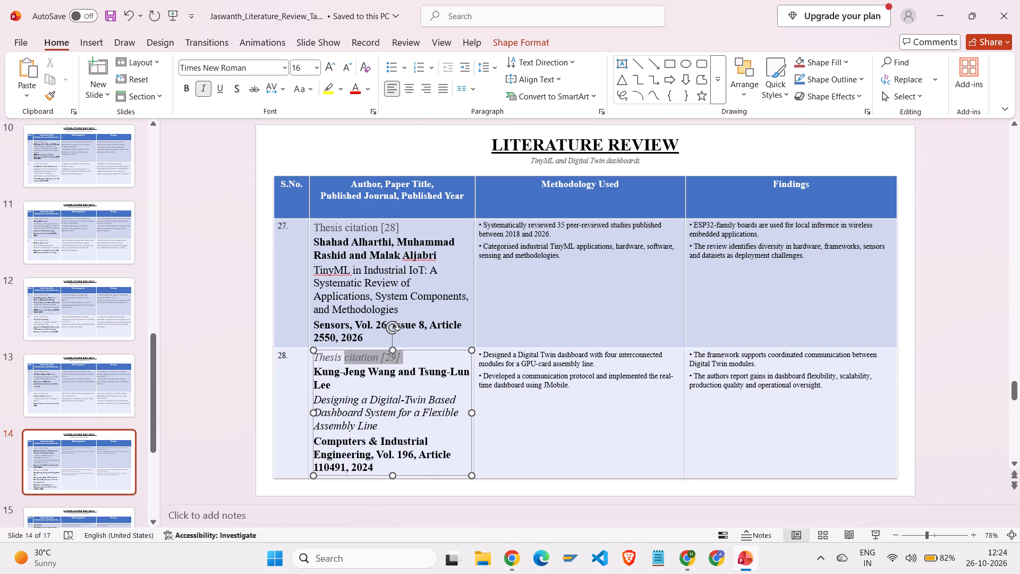
{"action": "left_click_drag", "start_coordinate": [345, 360], "coordinate": [310, 360]}
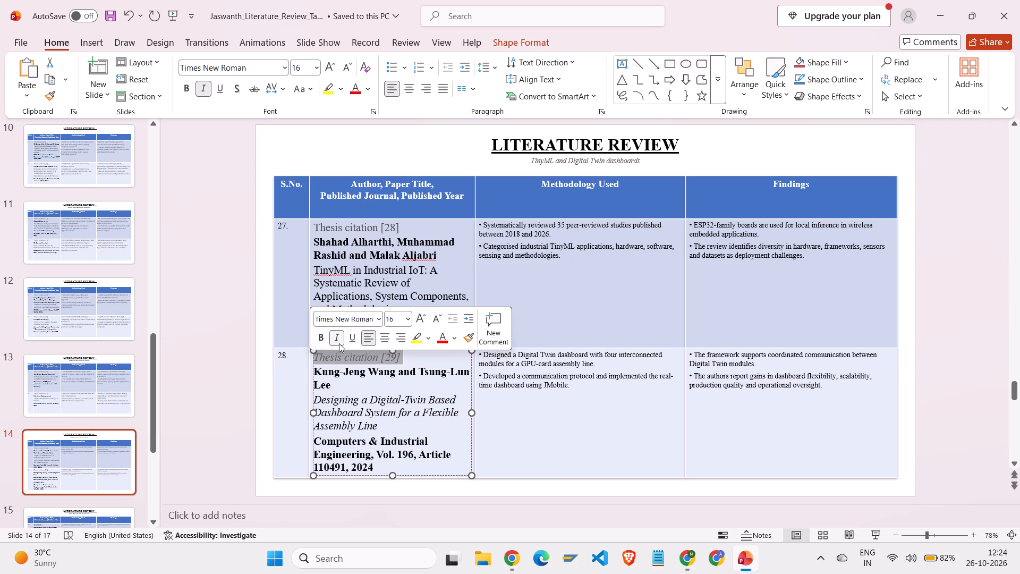
{"action": "left_click", "coordinate": [339, 343]}
{"action": "left_click_drag", "start_coordinate": [436, 448], "coordinate": [347, 420]}
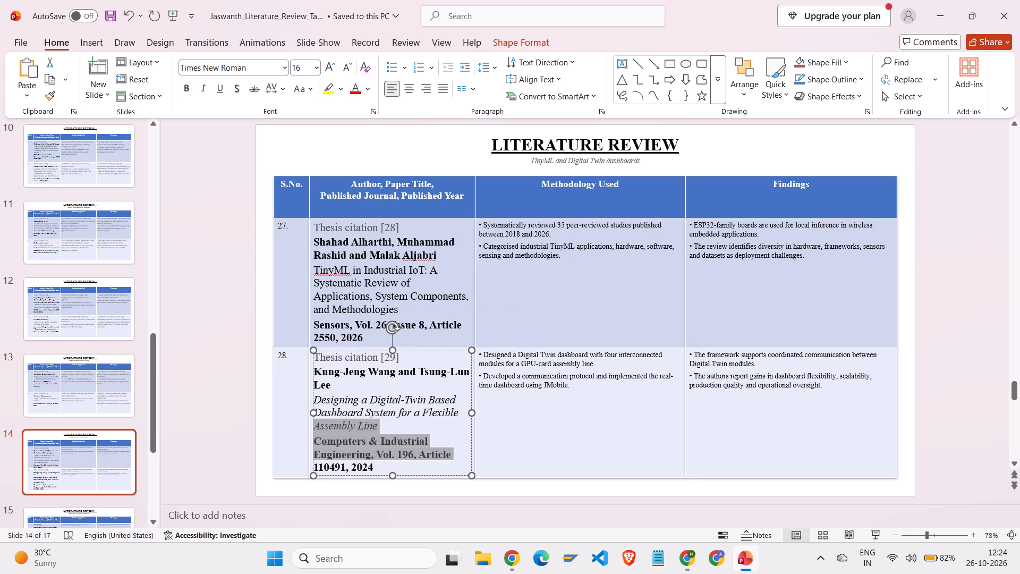
{"action": "left_click_drag", "start_coordinate": [347, 420], "coordinate": [318, 398]}
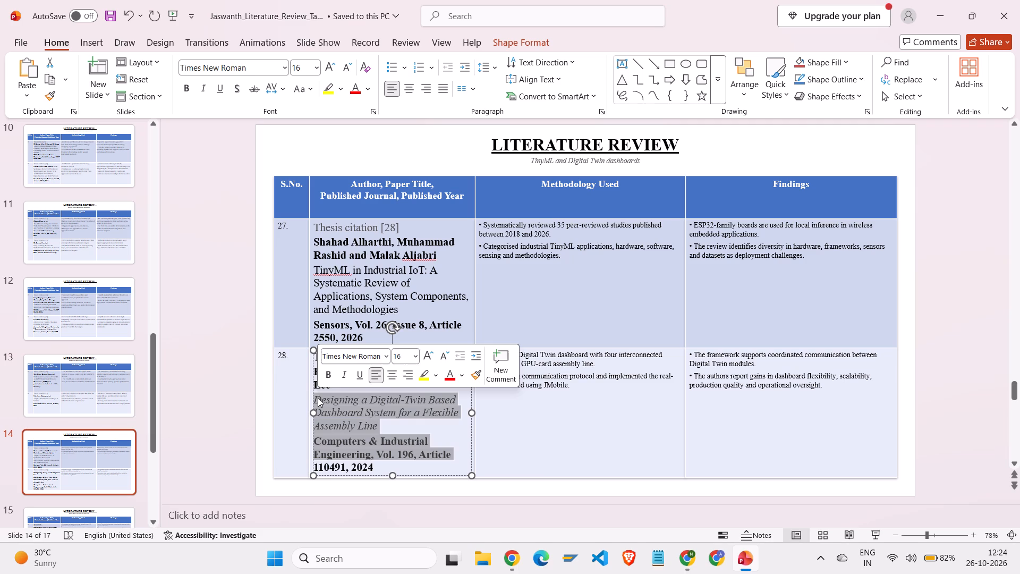
{"action": "left_click", "coordinate": [416, 429]}
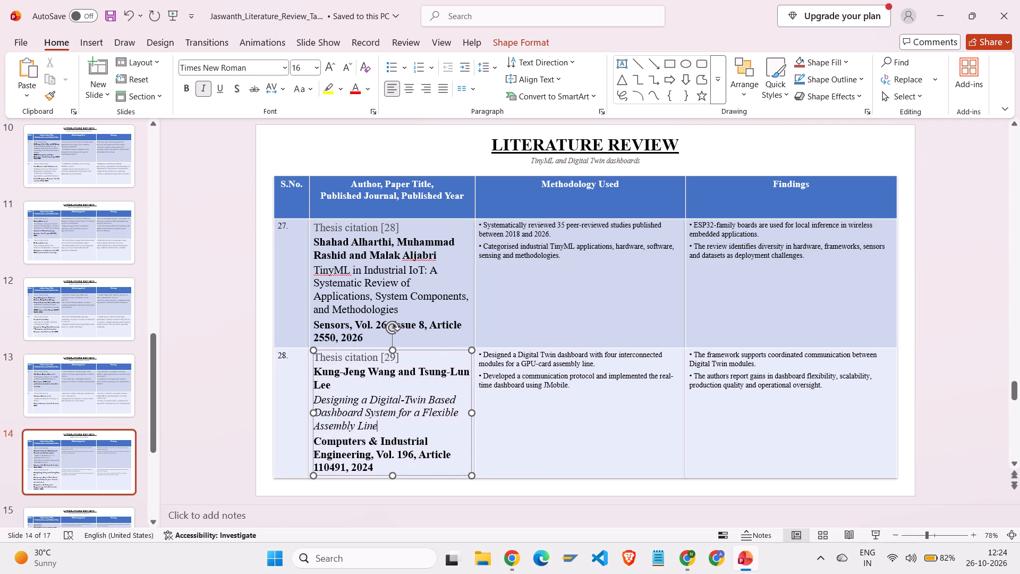
{"action": "left_click_drag", "start_coordinate": [387, 430], "coordinate": [316, 397]}
{"action": "left_click", "coordinate": [345, 370]}
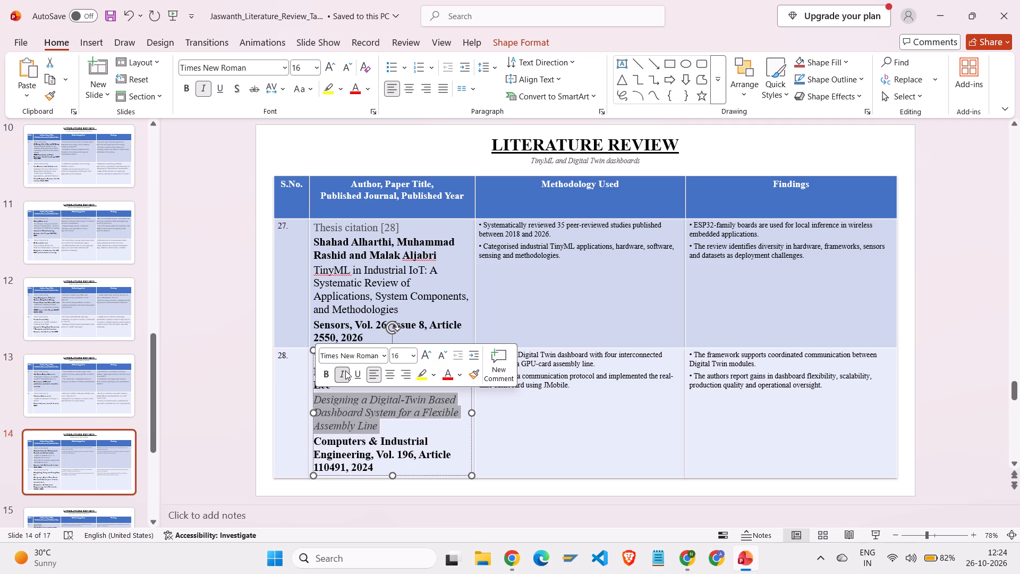
Set the methodology and findings text of entry 28 on slide 14 to 16 pt.
{"action": "left_click", "coordinate": [524, 462]}
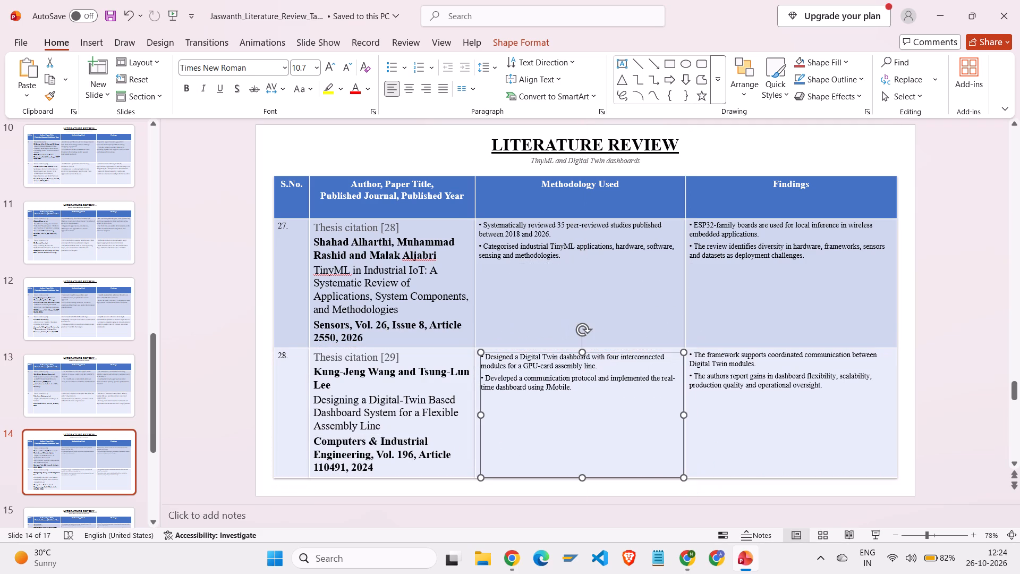
{"action": "left_click_drag", "start_coordinate": [572, 389], "coordinate": [483, 354]}
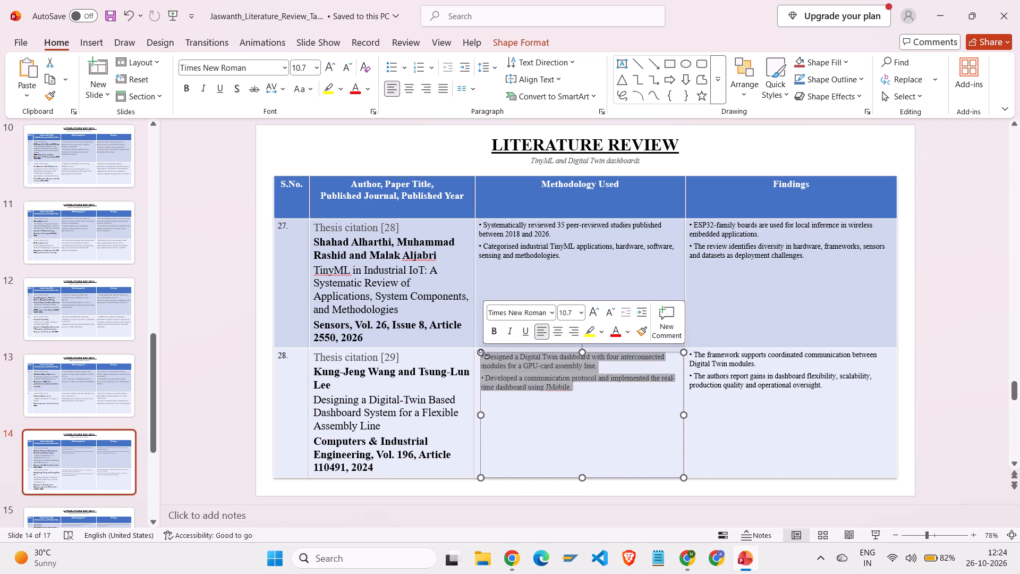
{"action": "left_click", "coordinate": [583, 309]}
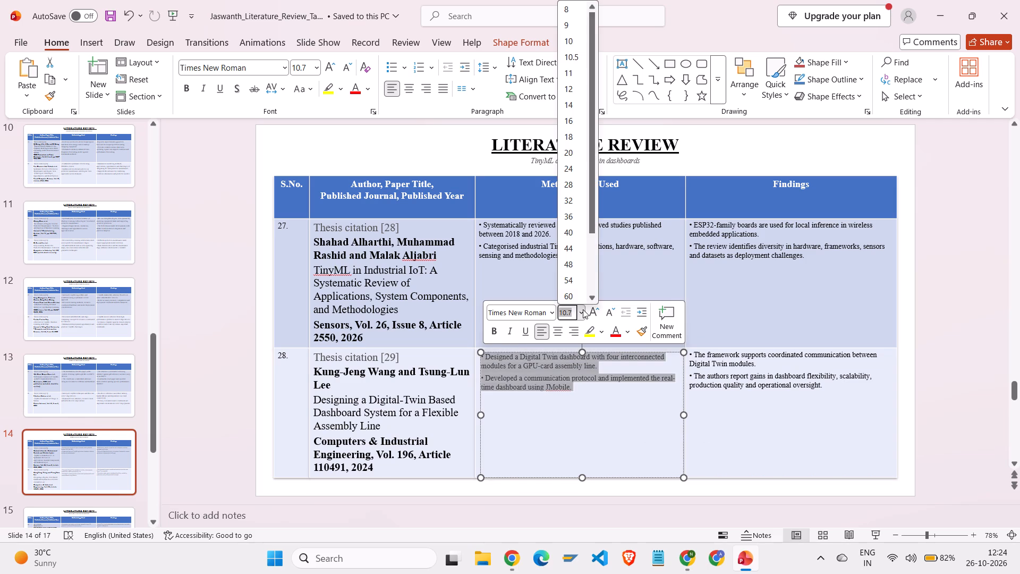
{"action": "left_click", "coordinate": [563, 117]}
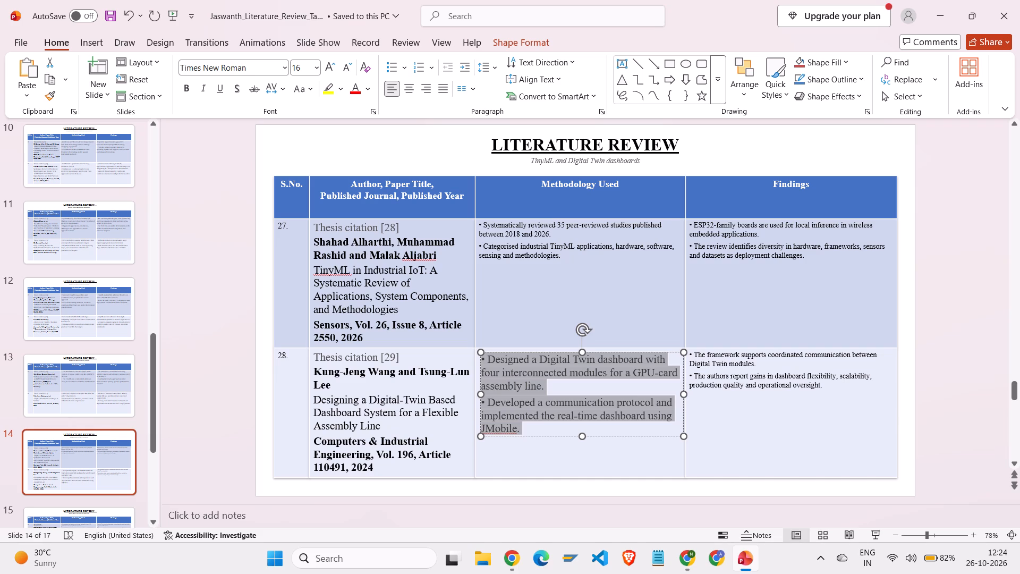
{"action": "left_click_drag", "start_coordinate": [827, 386], "coordinate": [688, 341]}
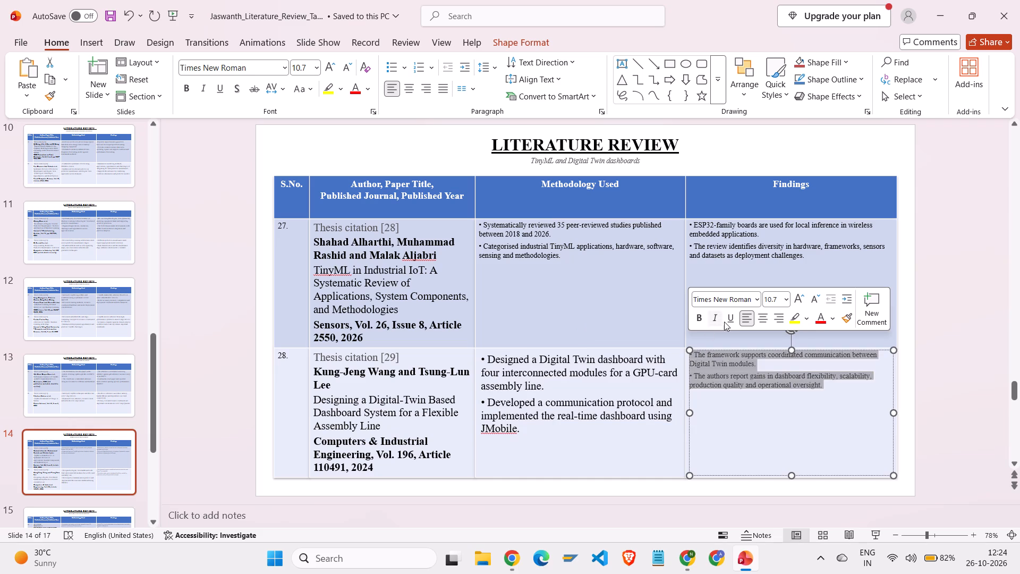
{"action": "left_click", "coordinate": [786, 299]}
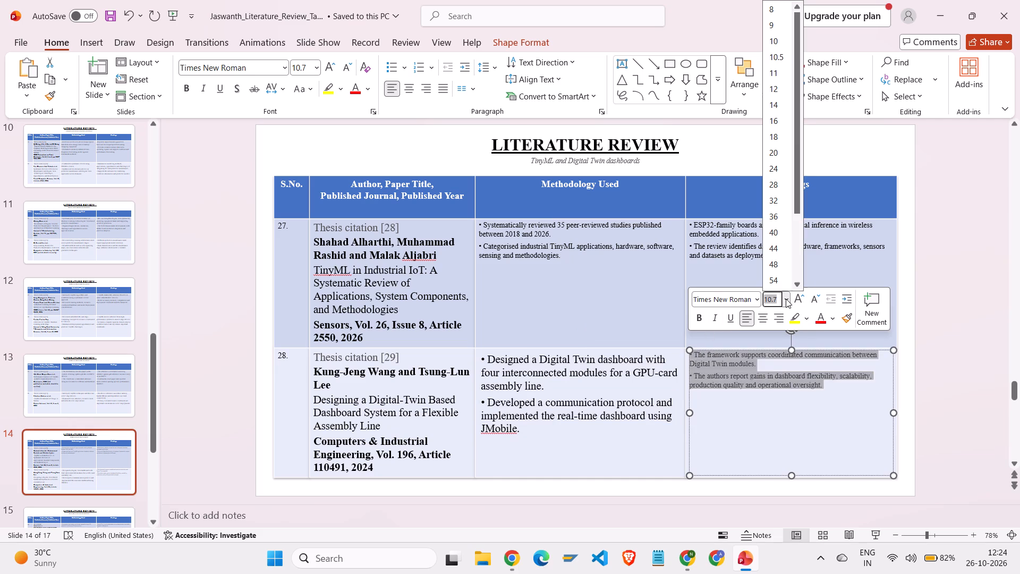
{"action": "left_click", "coordinate": [769, 126]}
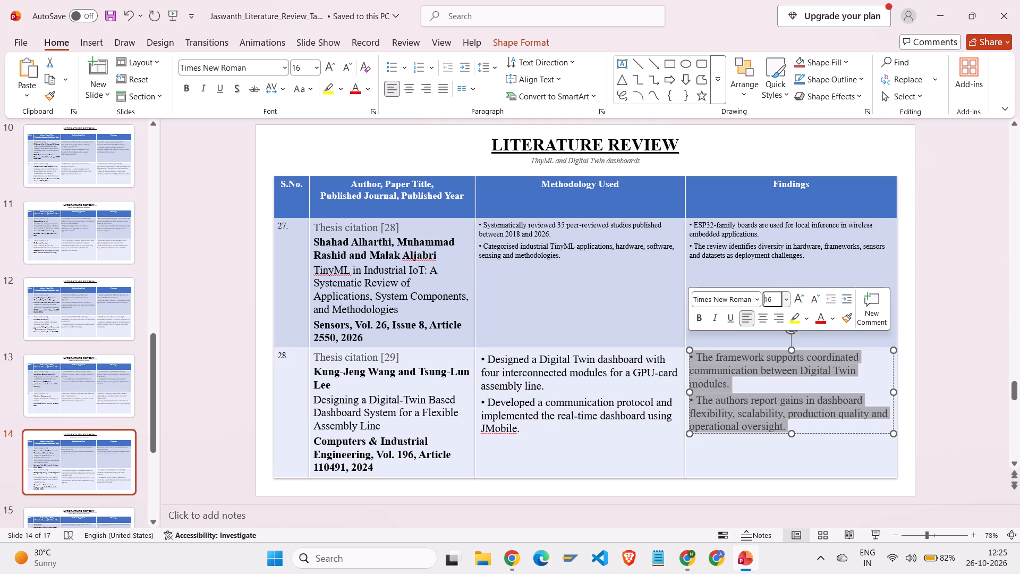
Set the findings and methodology text of entry 27 on slide 14 to 16 pt, and save the presentation.
{"action": "left_click_drag", "start_coordinate": [811, 256], "coordinate": [687, 219]}
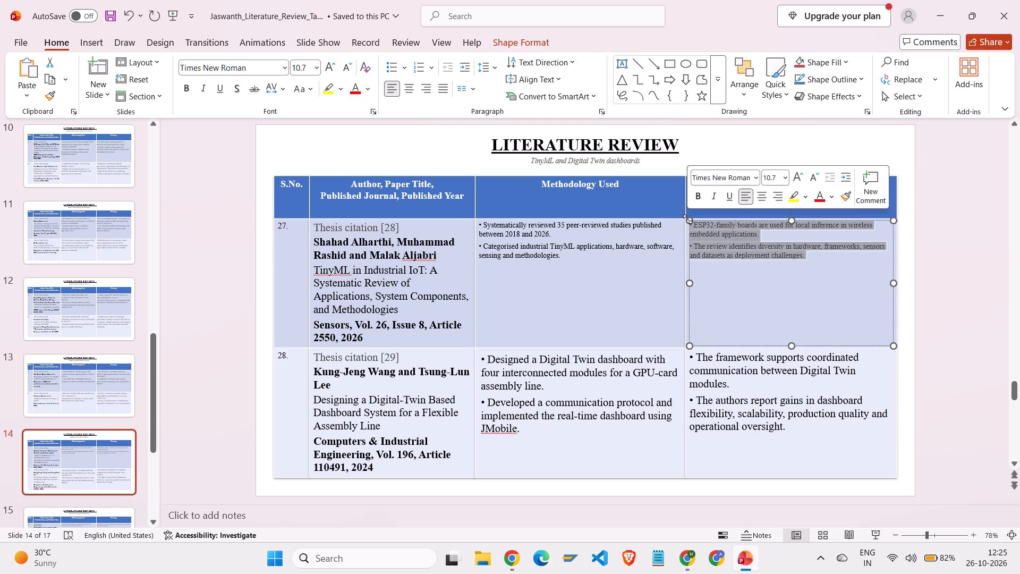
{"action": "left_click", "coordinate": [785, 177]}
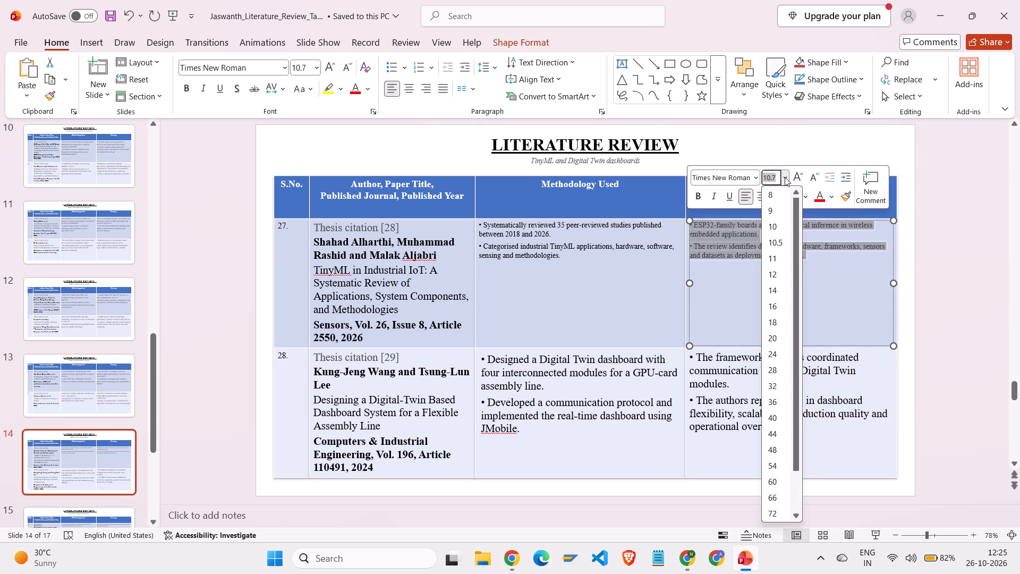
{"action": "left_click", "coordinate": [782, 306]}
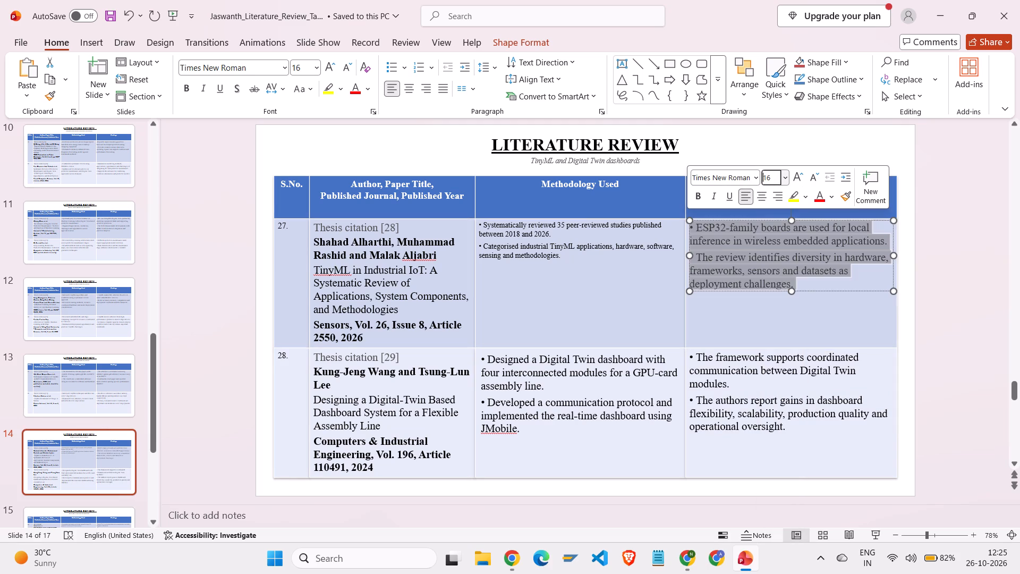
{"action": "left_click_drag", "start_coordinate": [564, 257], "coordinate": [481, 220]}
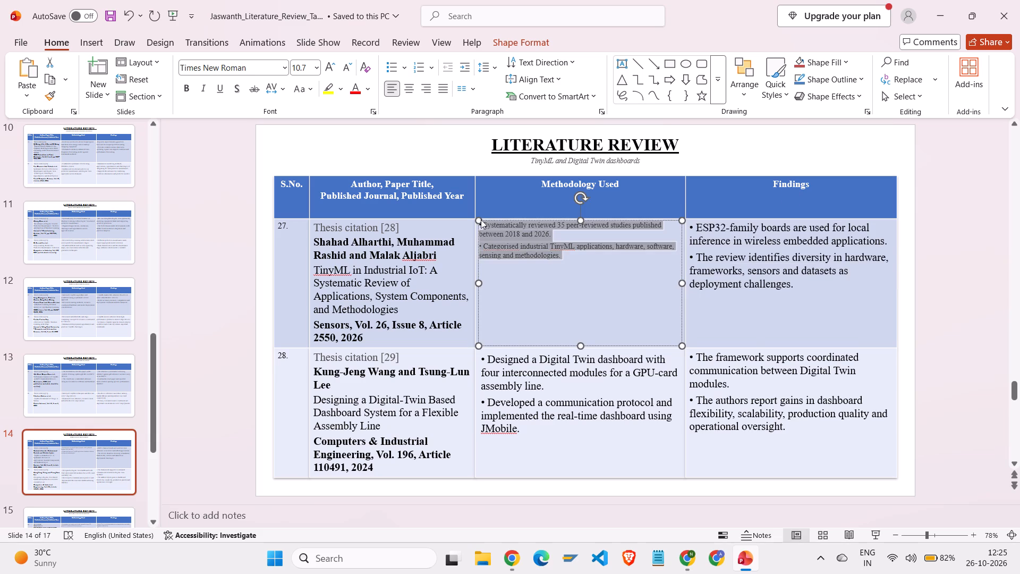
{"action": "left_click_drag", "start_coordinate": [481, 220], "coordinate": [478, 220]}
{"action": "left_click", "coordinate": [576, 172]}
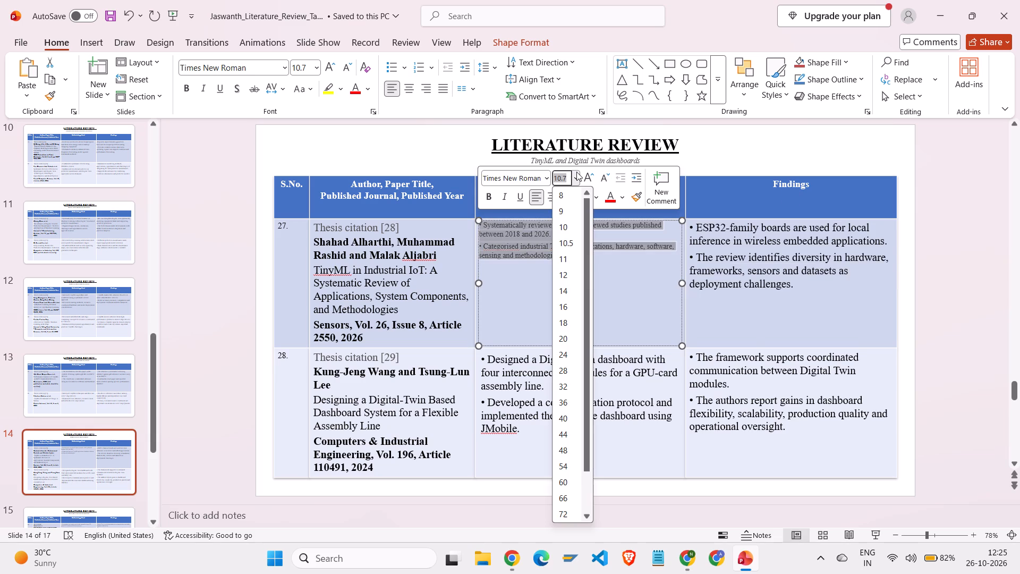
{"action": "left_click", "coordinate": [568, 306]}
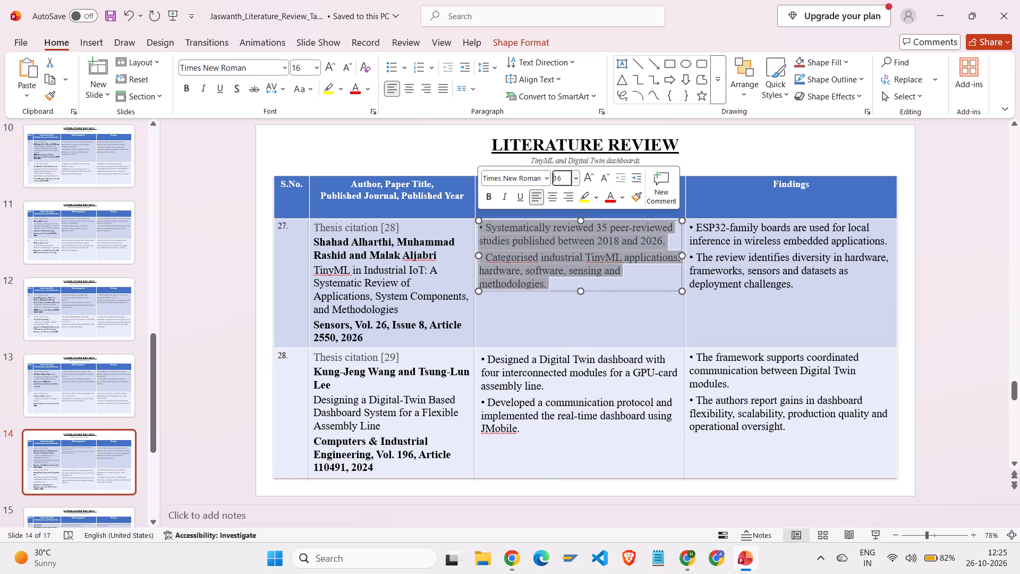
{"action": "left_click", "coordinate": [225, 285]}
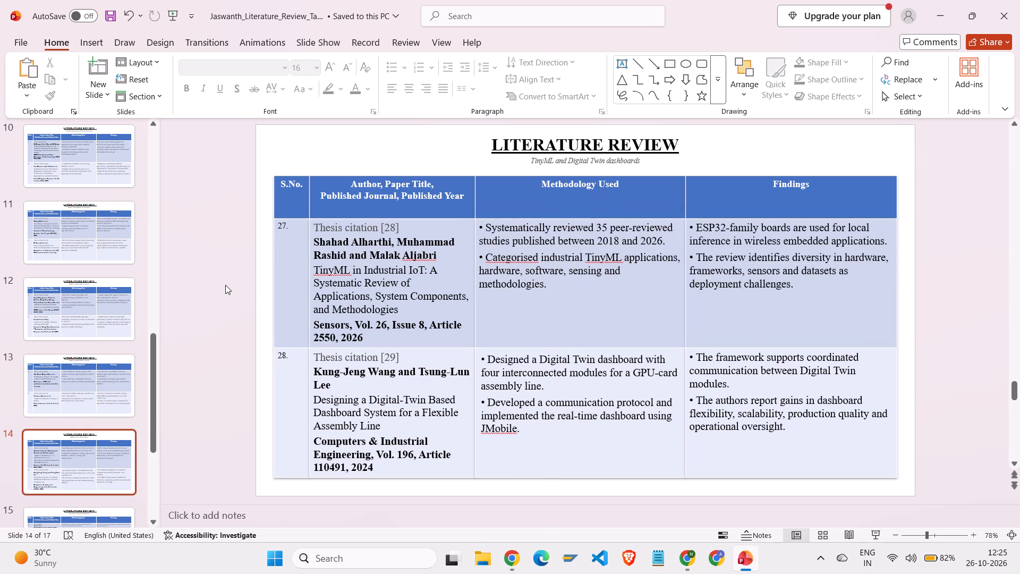
{"action": "key", "text": "ctrl+s"}
Set all the citation, author, paper title and publication text of entry 29 on slide 15 to 16 pt.
{"action": "key", "text": "Down"}
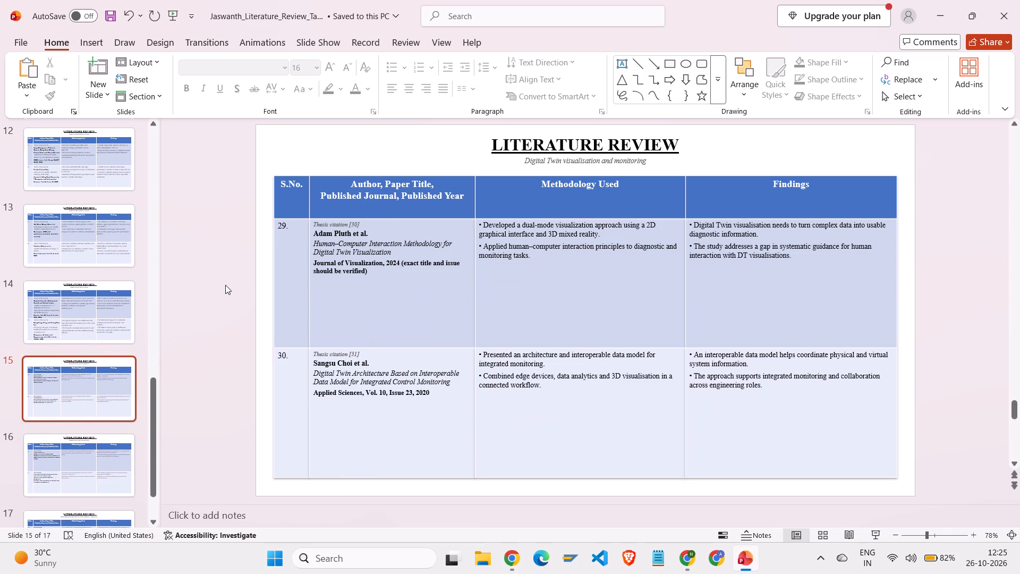
{"action": "left_click", "coordinate": [379, 275]}
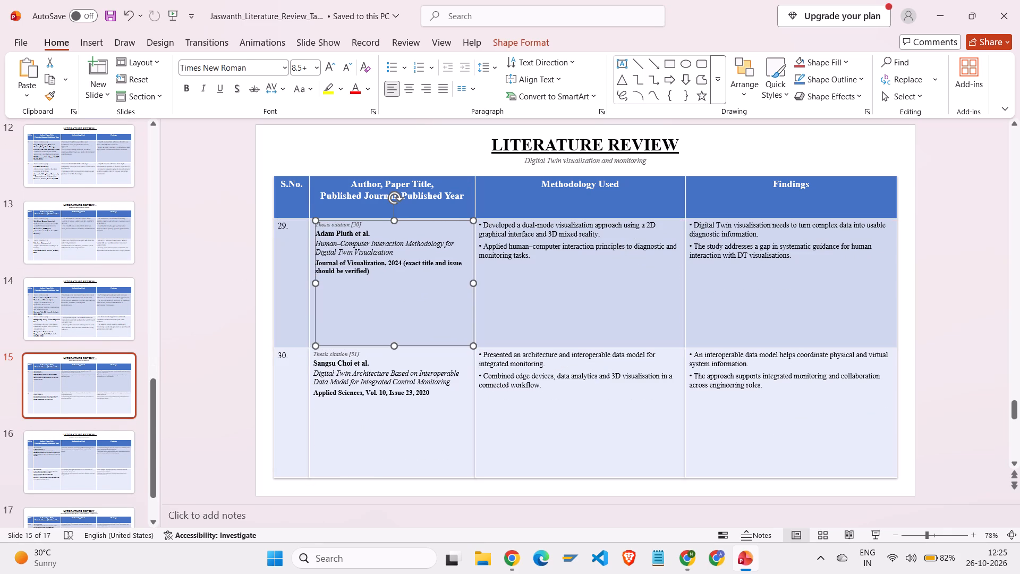
{"action": "left_click_drag", "start_coordinate": [373, 271], "coordinate": [320, 237]}
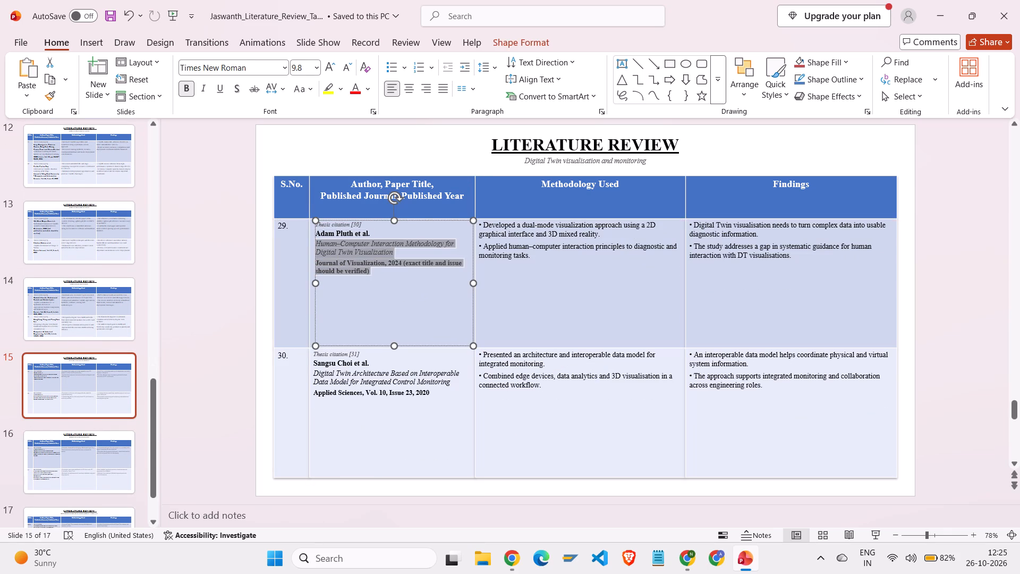
{"action": "left_click_drag", "start_coordinate": [320, 237], "coordinate": [313, 225]}
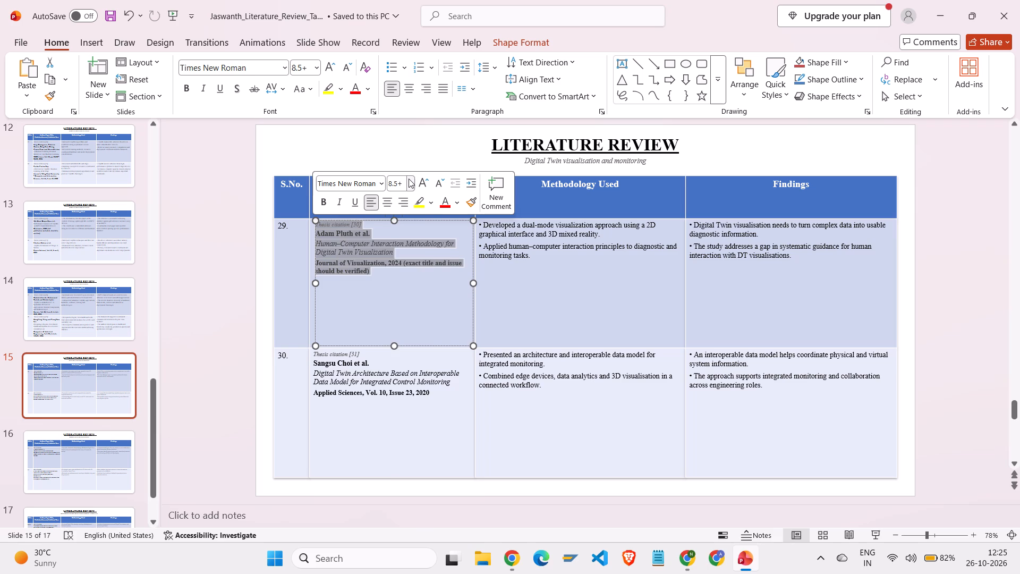
{"action": "left_click", "coordinate": [409, 179]}
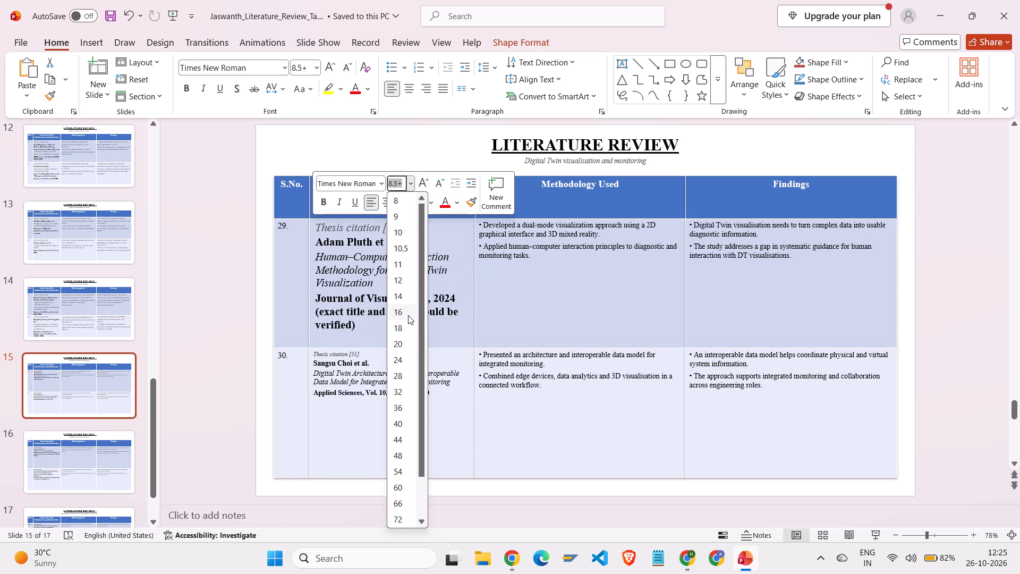
{"action": "left_click", "coordinate": [408, 315]}
Remove the italics from the thesis citation line and paper title of entry 29 on slide 15.
{"action": "left_click", "coordinate": [413, 226]}
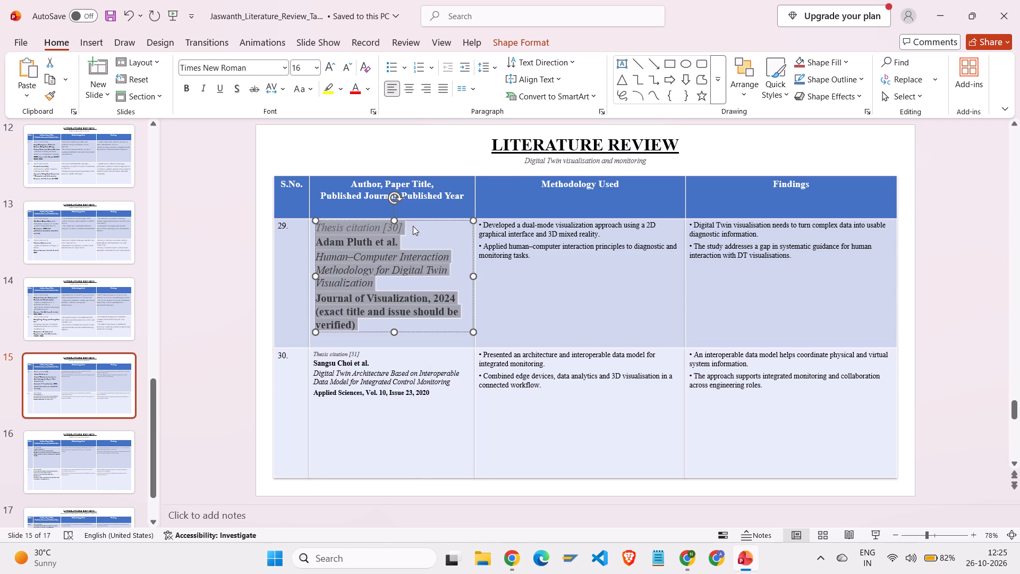
{"action": "left_click_drag", "start_coordinate": [413, 226], "coordinate": [252, 217]}
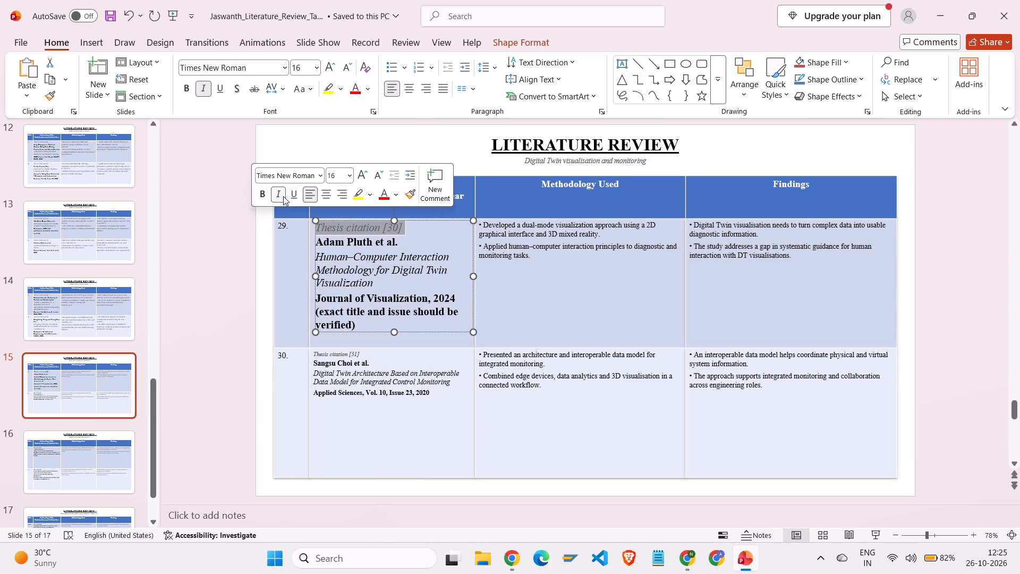
{"action": "left_click", "coordinate": [279, 196]}
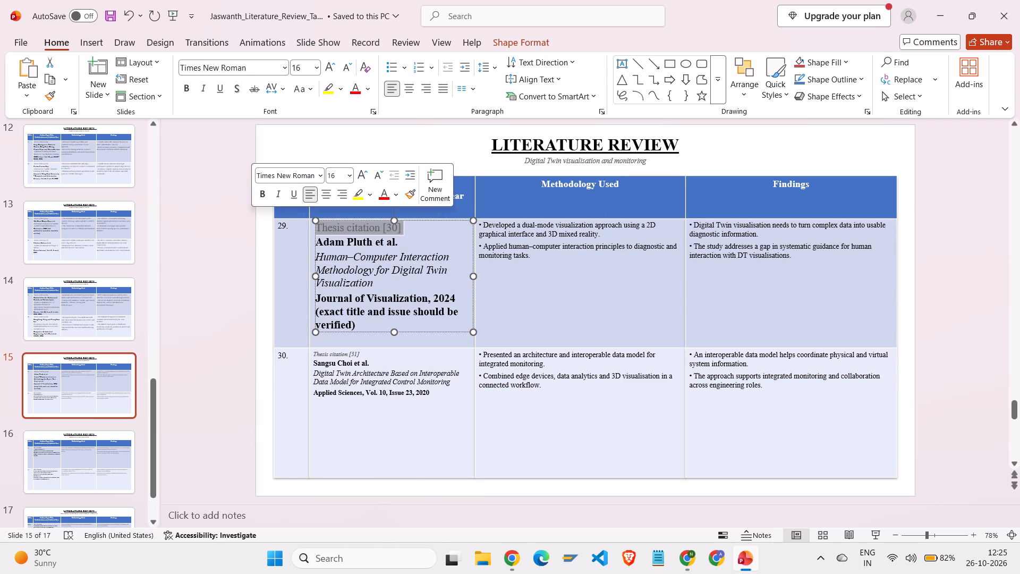
{"action": "left_click_drag", "start_coordinate": [380, 286], "coordinate": [307, 253]}
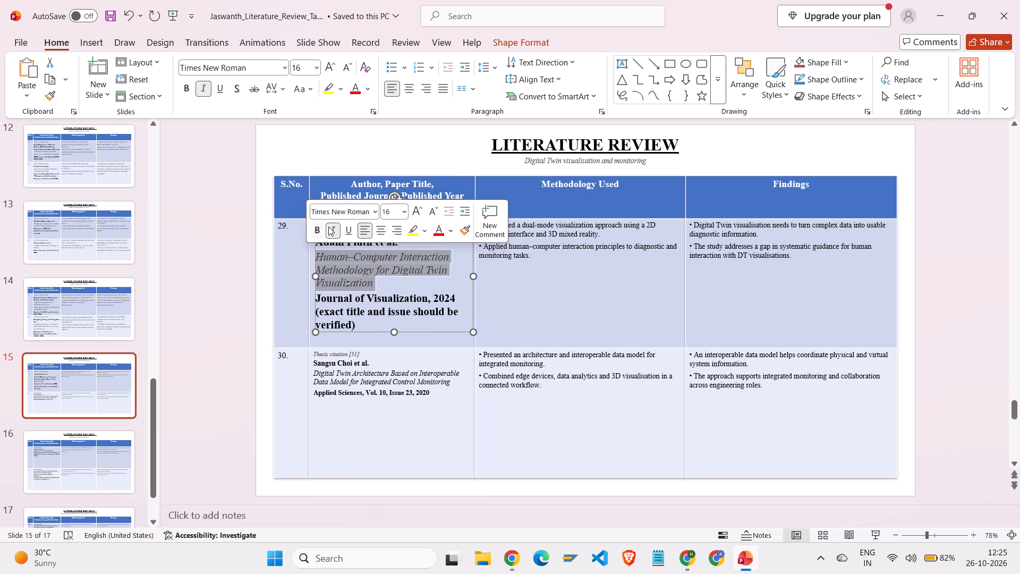
{"action": "left_click", "coordinate": [330, 226]}
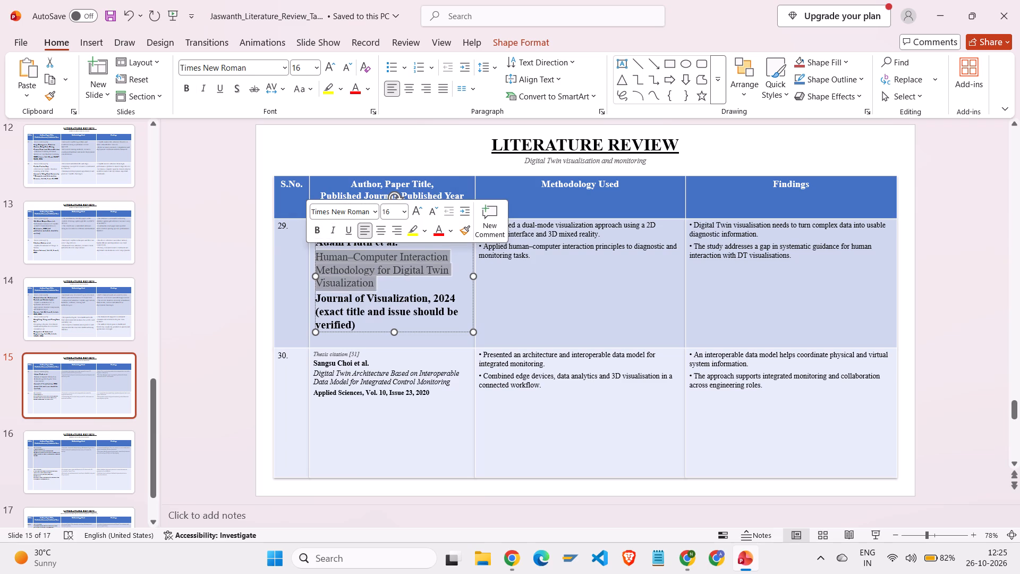
Set all the citation, author, paper title and publication text of entry 30 on slide 15 to 16 pt.
{"action": "left_click_drag", "start_coordinate": [438, 394], "coordinate": [314, 354]}
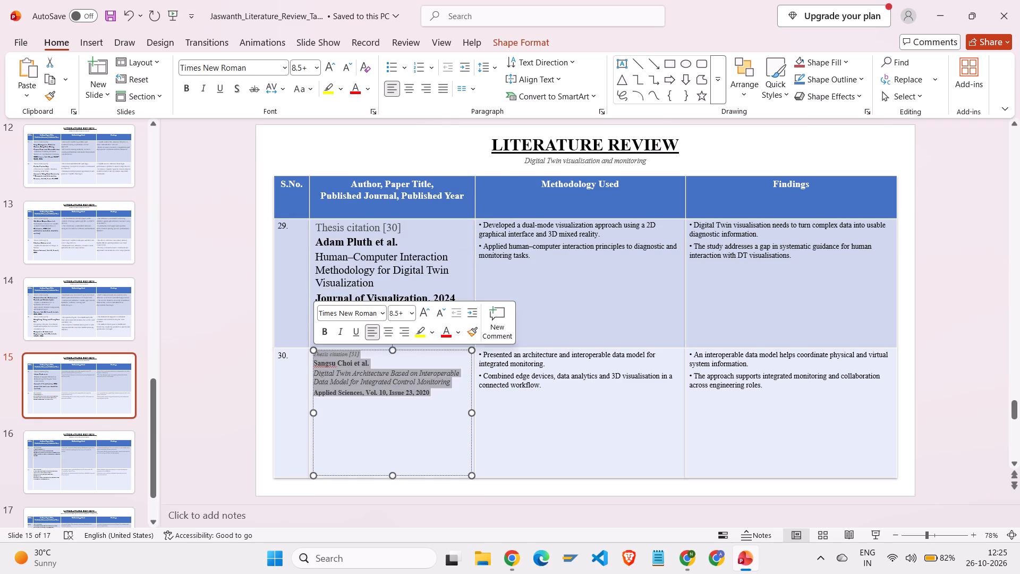
{"action": "left_click", "coordinate": [410, 313]}
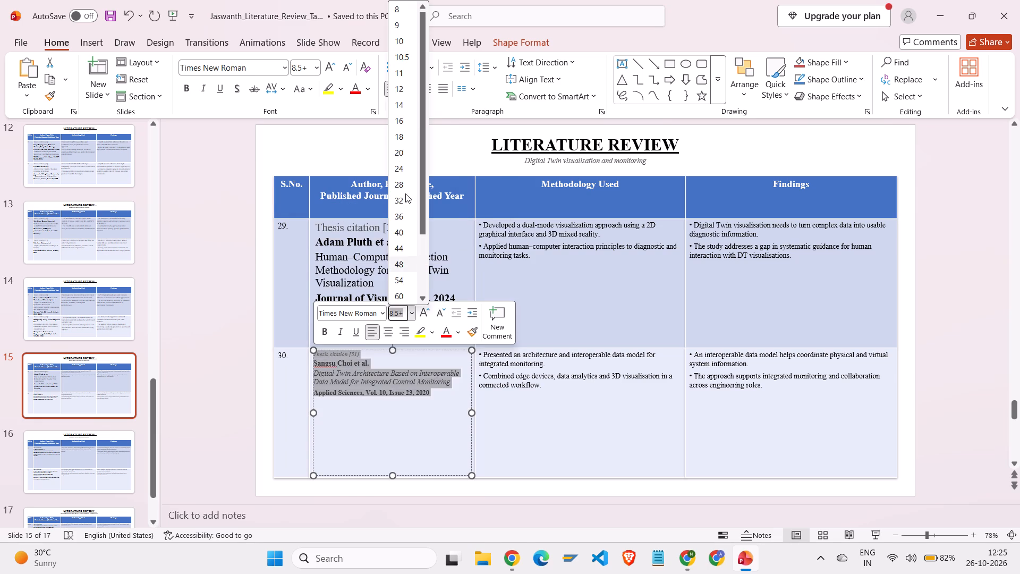
{"action": "left_click", "coordinate": [395, 116]}
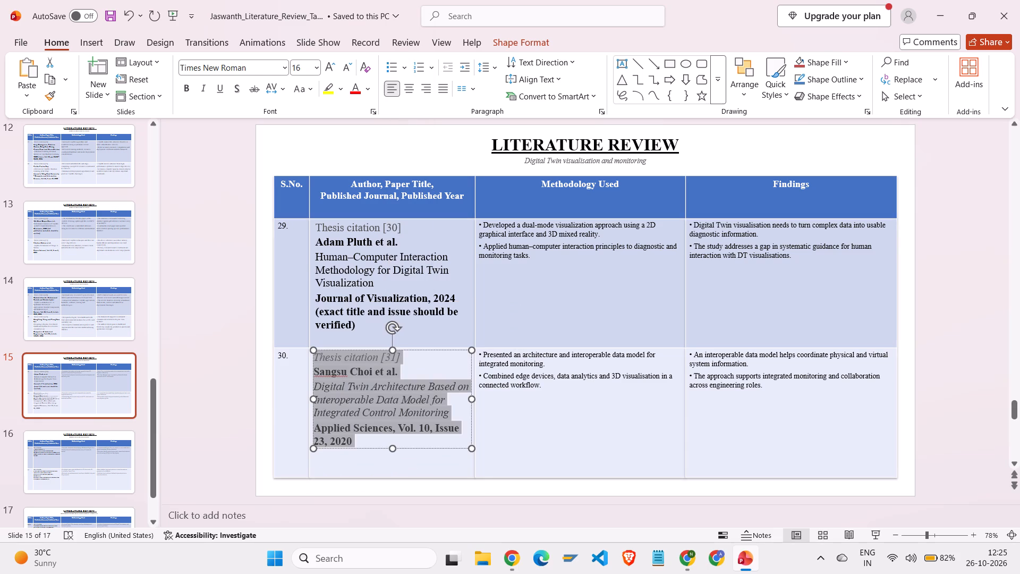
Remove the italics from the thesis citation line and paper title of entry 30 on slide 15.
{"action": "left_click", "coordinate": [427, 359]}
{"action": "left_click_drag", "start_coordinate": [427, 359], "coordinate": [275, 370]}
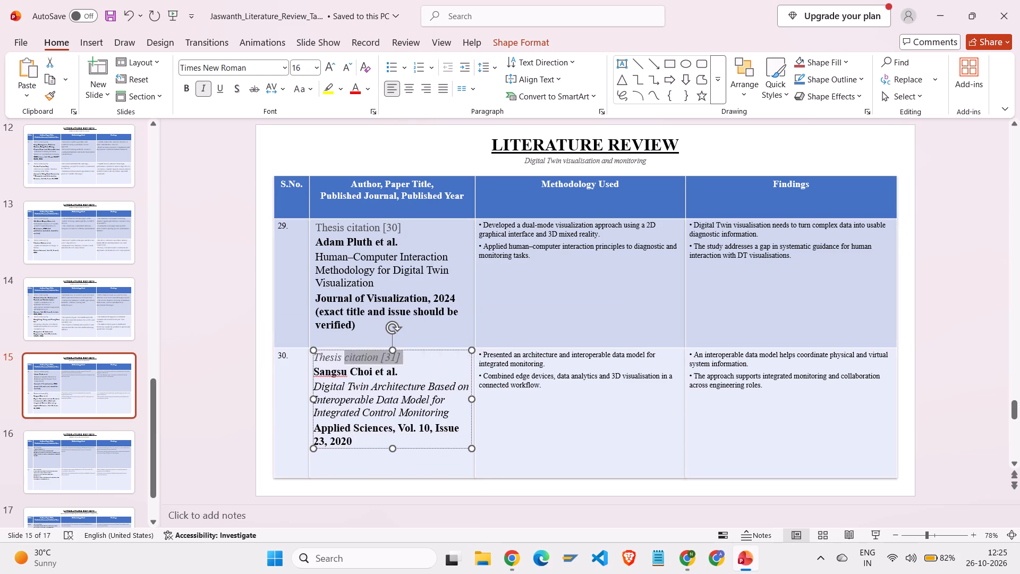
{"action": "left_click", "coordinate": [433, 386]}
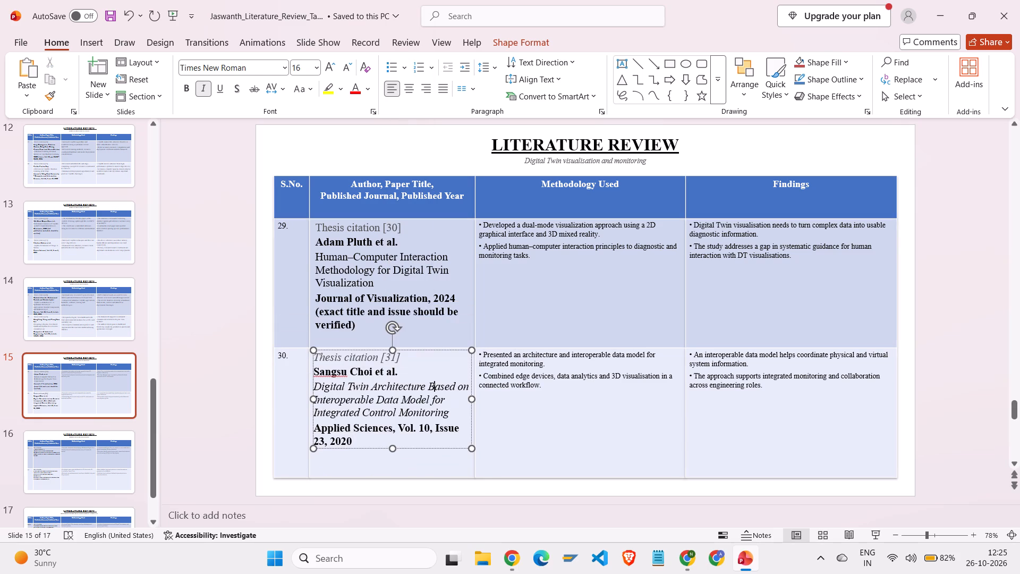
{"action": "left_click_drag", "start_coordinate": [402, 356], "coordinate": [222, 366]}
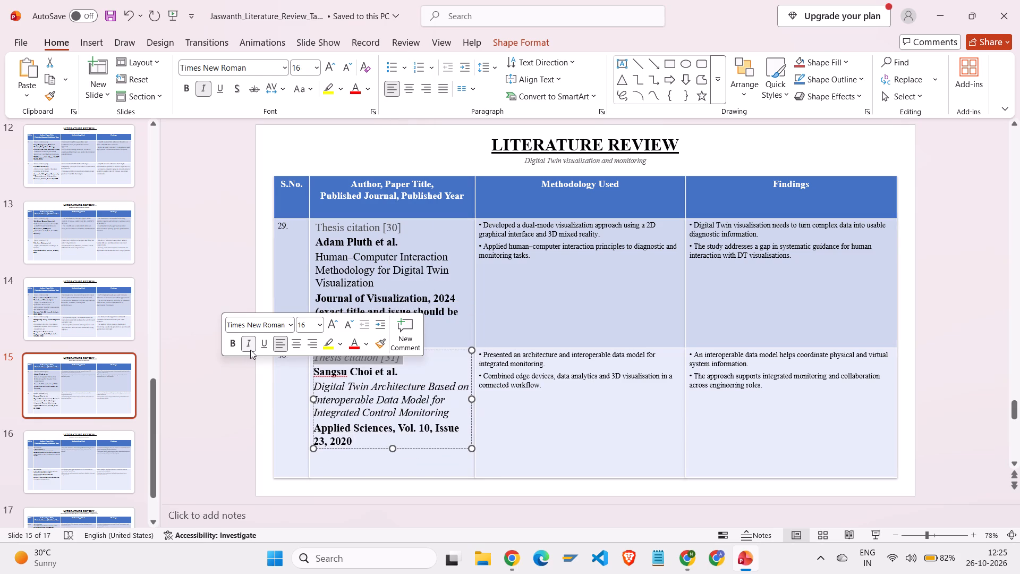
{"action": "left_click", "coordinate": [246, 343]}
{"action": "left_click_drag", "start_coordinate": [454, 417], "coordinate": [313, 387]}
{"action": "left_click", "coordinate": [343, 365]}
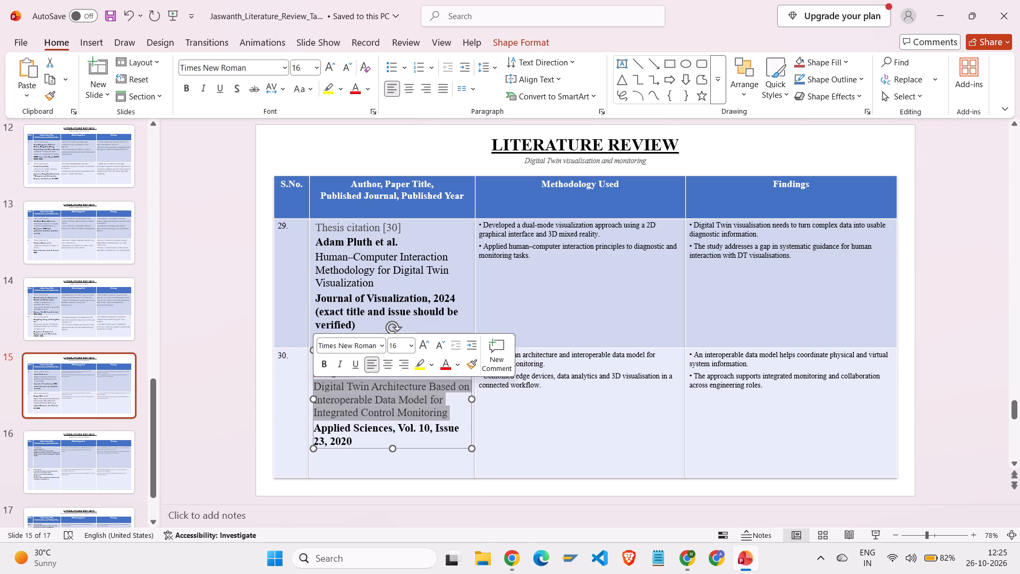
Set the methodology text of entries 29 and 30 on slide 15 to 16 pt.
{"action": "left_click_drag", "start_coordinate": [533, 258], "coordinate": [482, 218]}
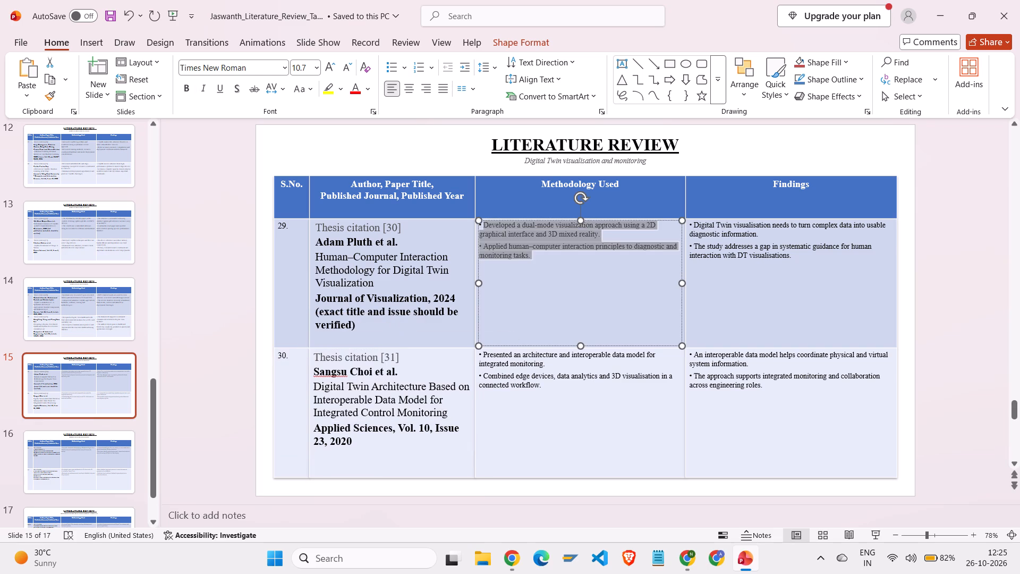
{"action": "left_click_drag", "start_coordinate": [482, 218], "coordinate": [478, 217]}
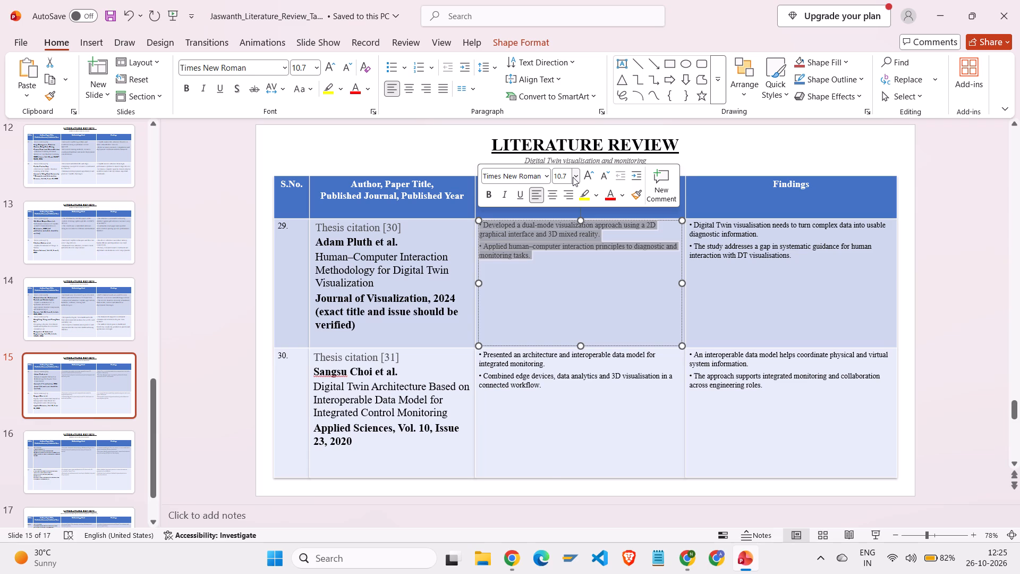
{"action": "left_click", "coordinate": [573, 177]}
{"action": "left_click", "coordinate": [559, 310]}
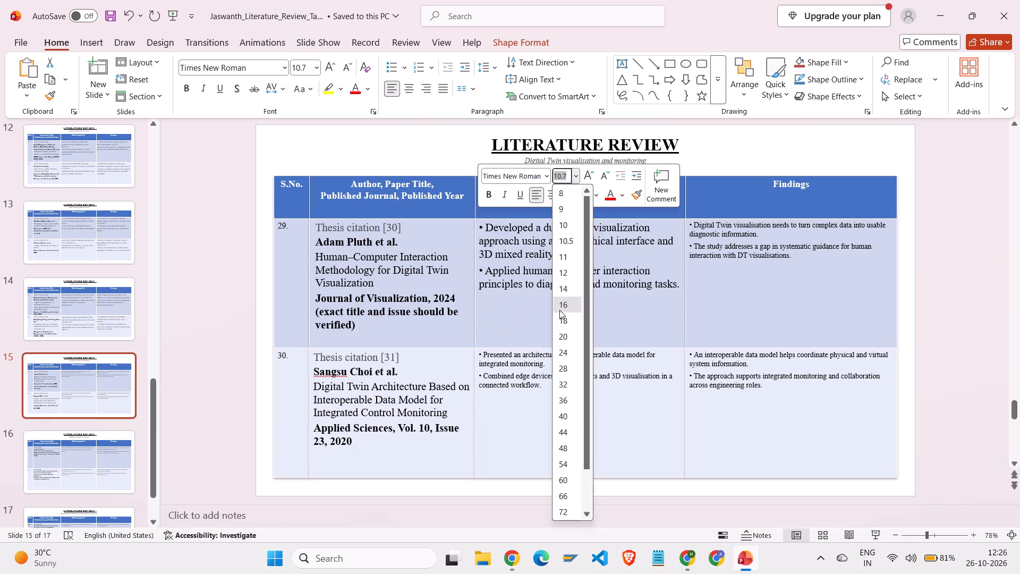
{"action": "left_click_drag", "start_coordinate": [543, 387], "coordinate": [488, 358]}
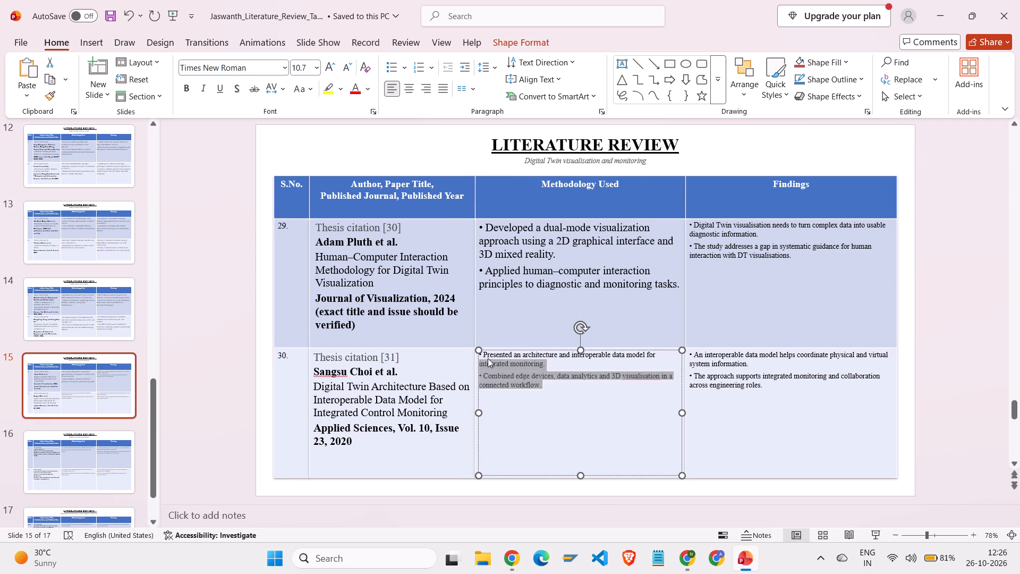
{"action": "left_click_drag", "start_coordinate": [488, 358], "coordinate": [478, 352]}
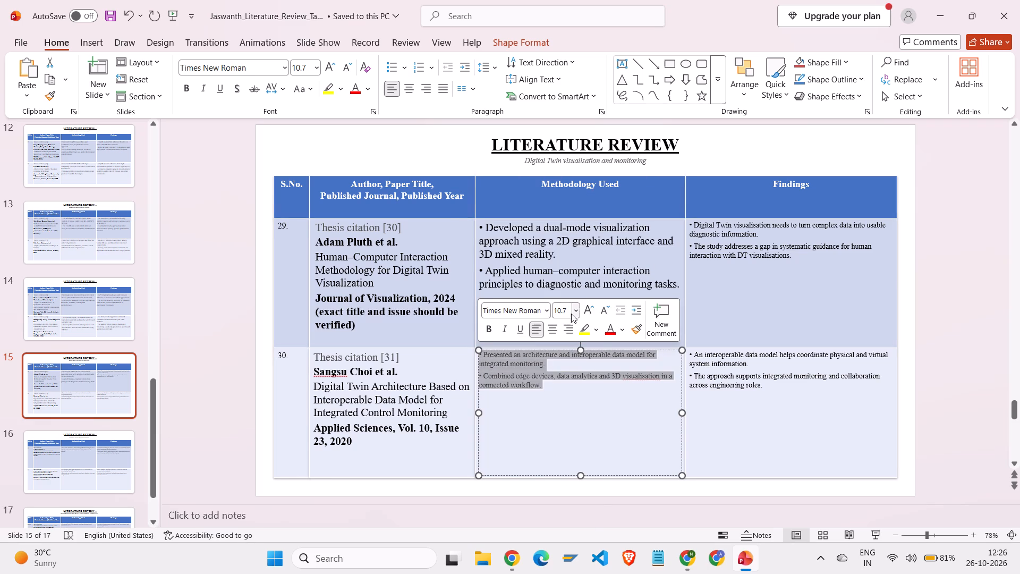
{"action": "left_click", "coordinate": [573, 308]}
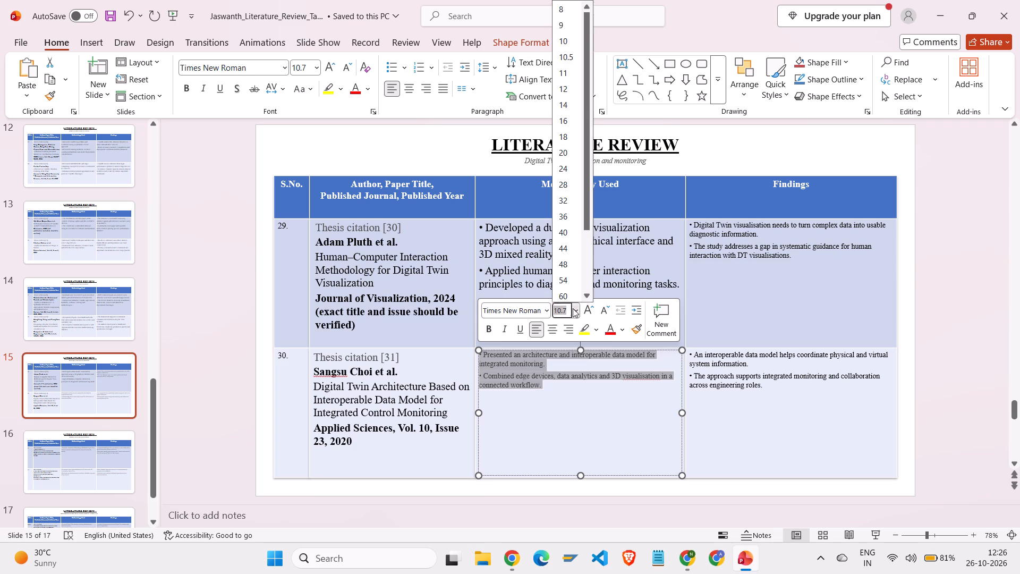
{"action": "left_click", "coordinate": [578, 125]}
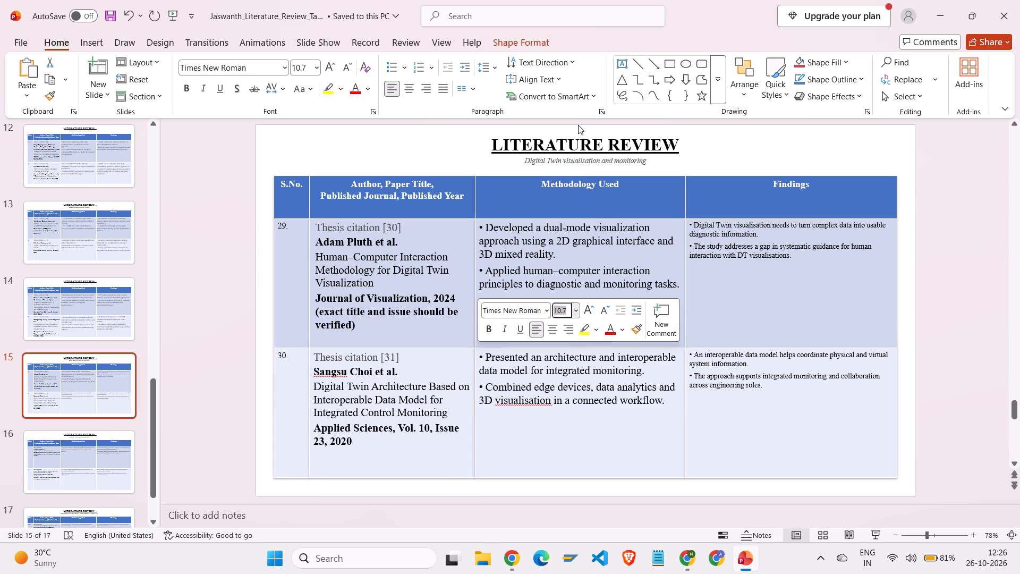
Set the findings text of entries 29 and 30 on slide 15 to 16 pt, and save the presentation.
{"action": "left_click_drag", "start_coordinate": [792, 255], "coordinate": [660, 217]}
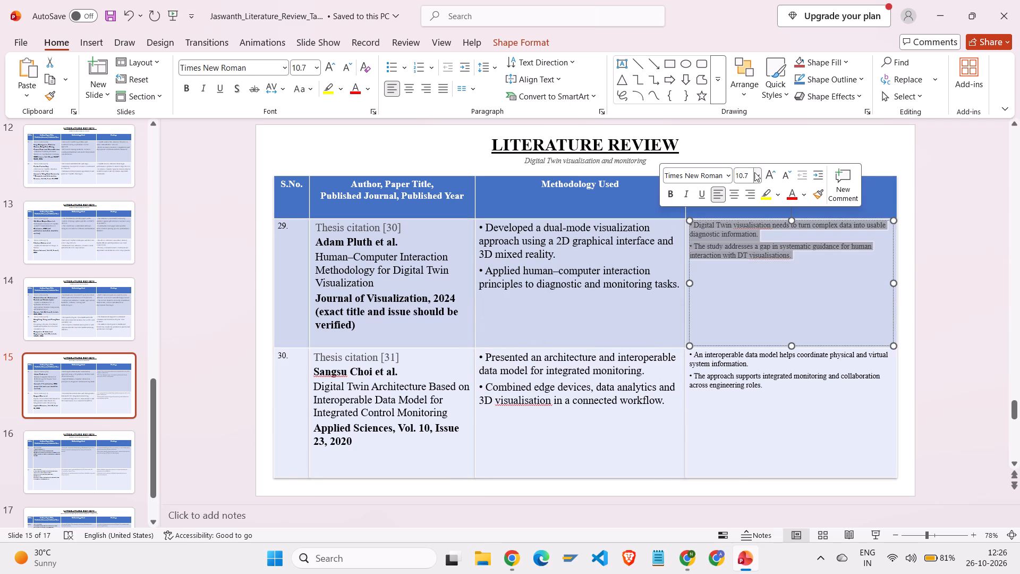
{"action": "left_click", "coordinate": [760, 172]}
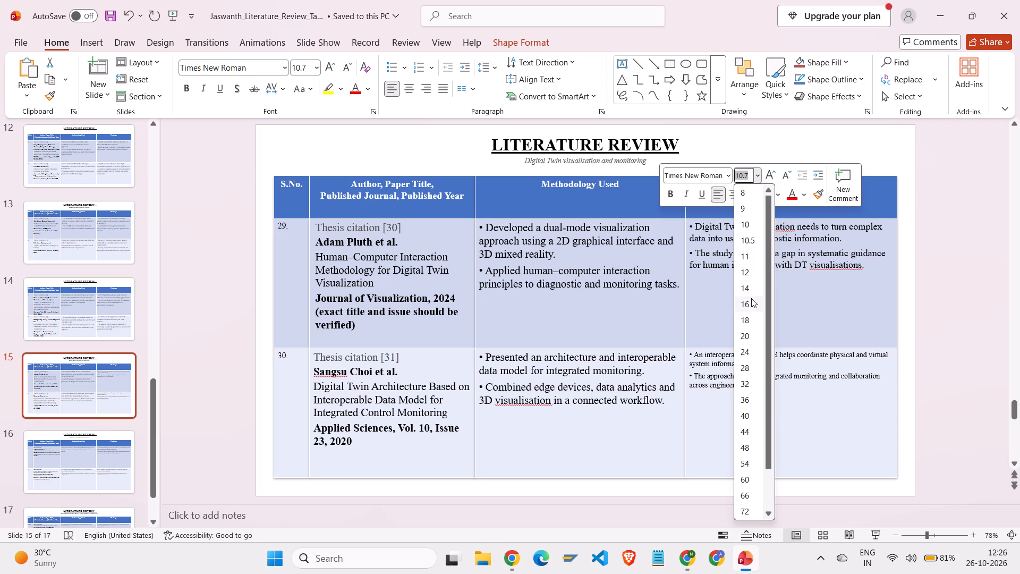
{"action": "left_click", "coordinate": [751, 301]}
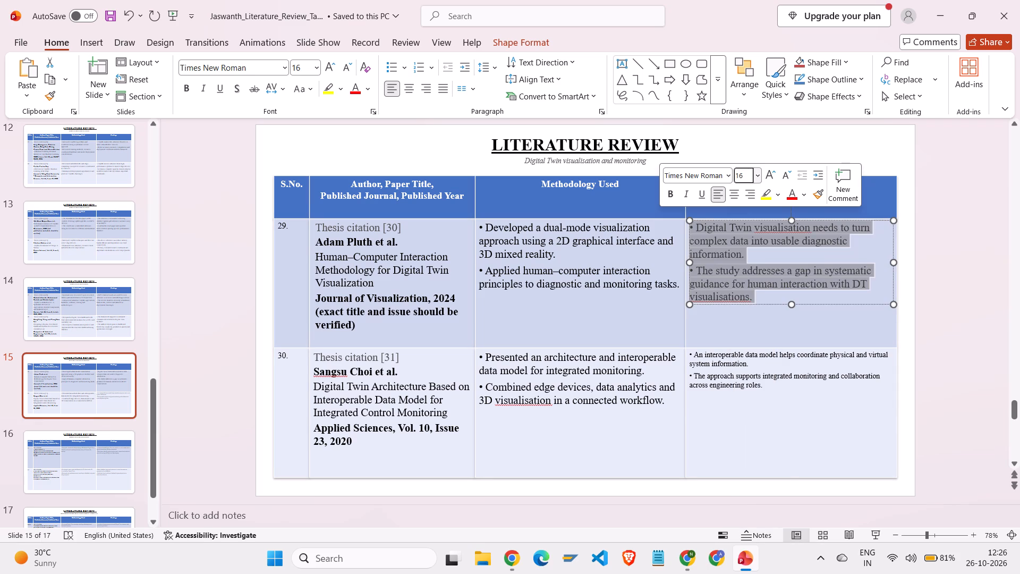
{"action": "left_click_drag", "start_coordinate": [767, 385], "coordinate": [687, 341]}
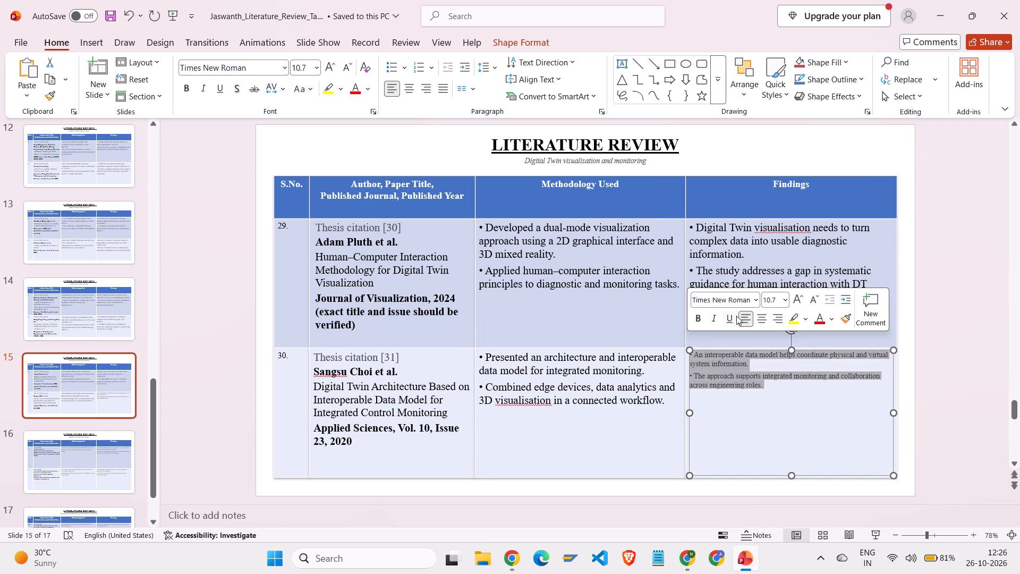
{"action": "left_click", "coordinate": [785, 299]}
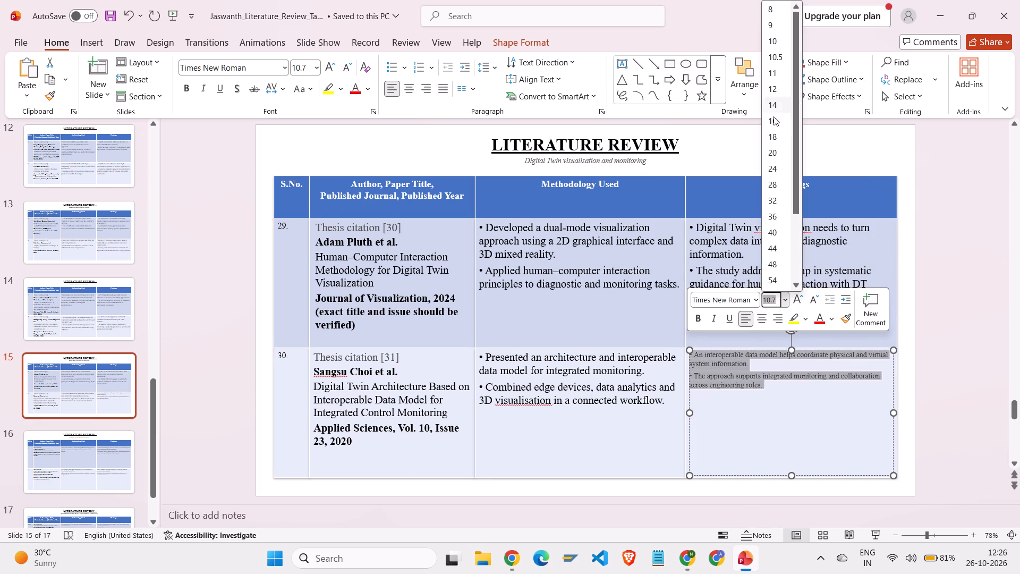
{"action": "left_click", "coordinate": [773, 117]}
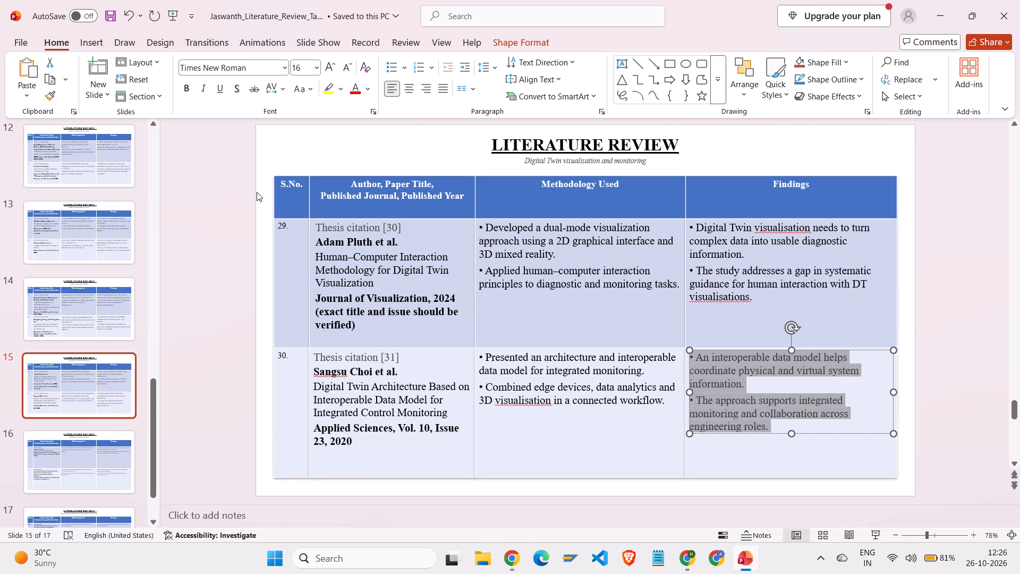
{"action": "left_click", "coordinate": [200, 267]}
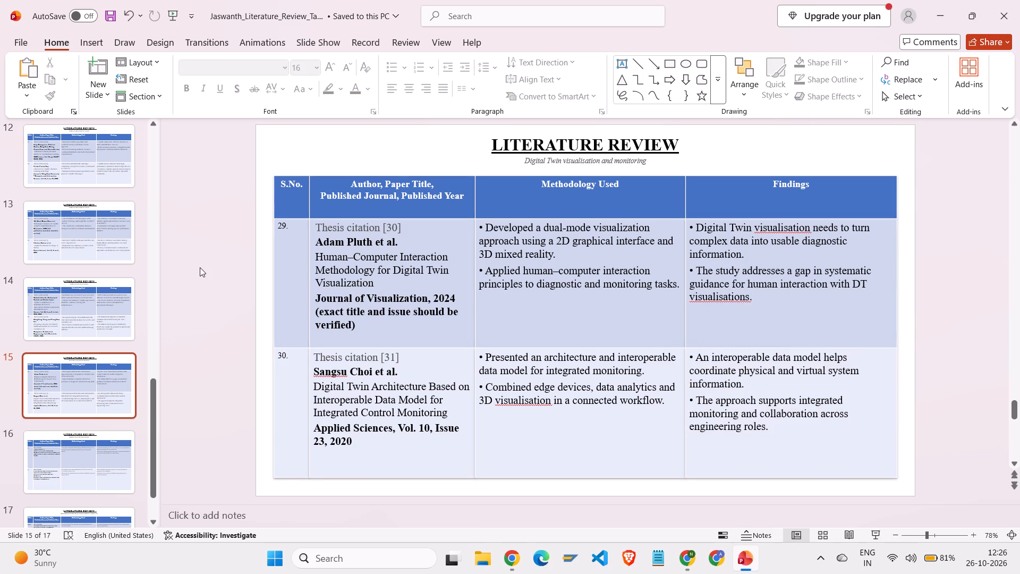
{"action": "key", "text": "ctrl+s"}
Set all the citation, author, paper title and publication text of entry 31 on slide 16 to 16 pt.
{"action": "key", "text": "Down"}
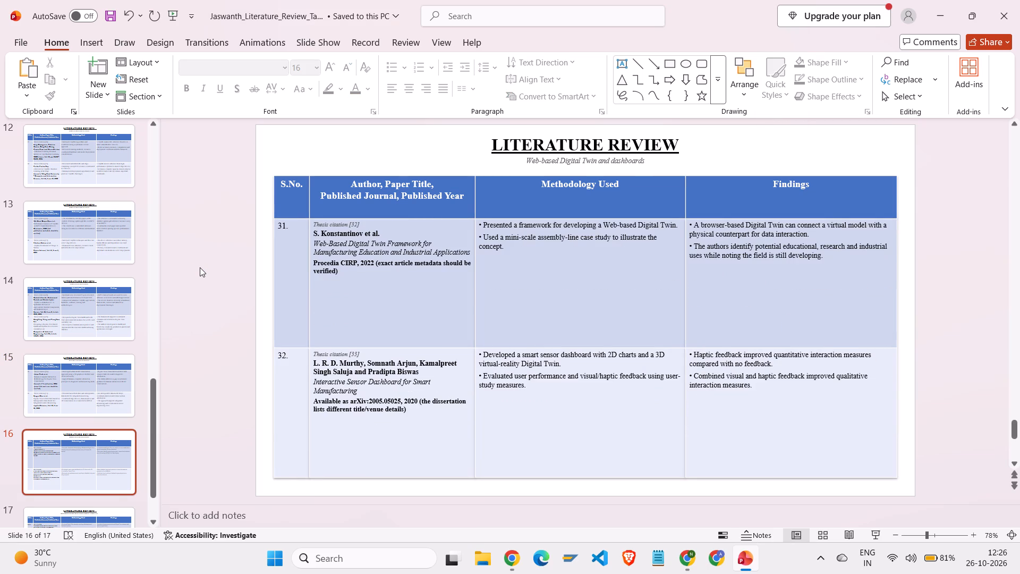
{"action": "left_click_drag", "start_coordinate": [339, 272], "coordinate": [307, 223]}
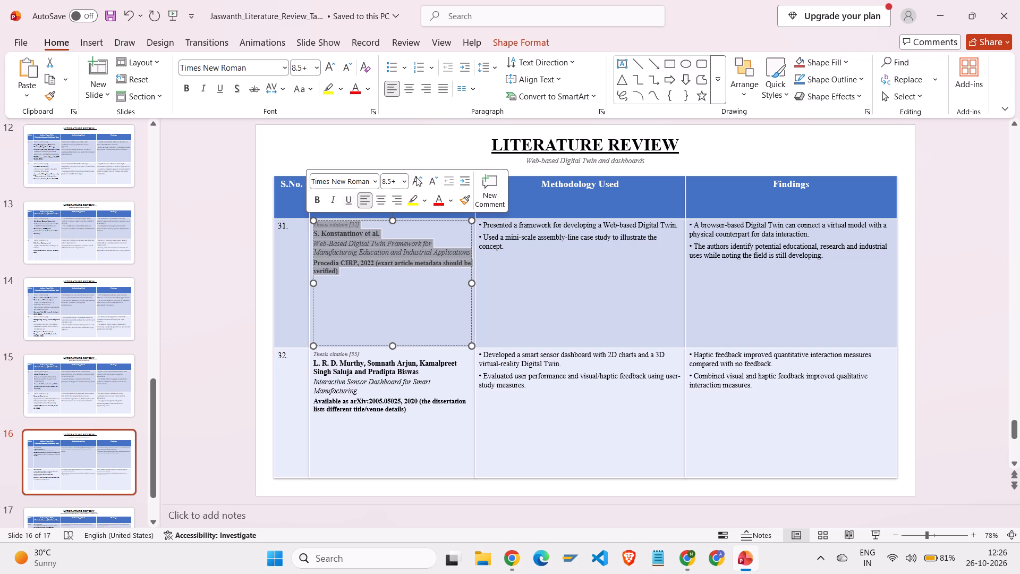
{"action": "left_click", "coordinate": [404, 176]}
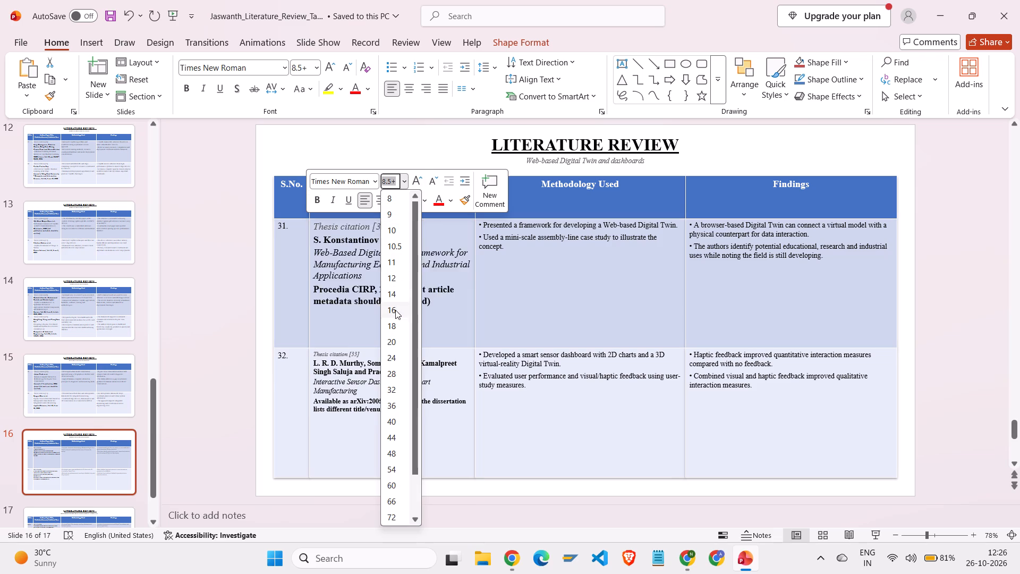
{"action": "left_click", "coordinate": [395, 311]}
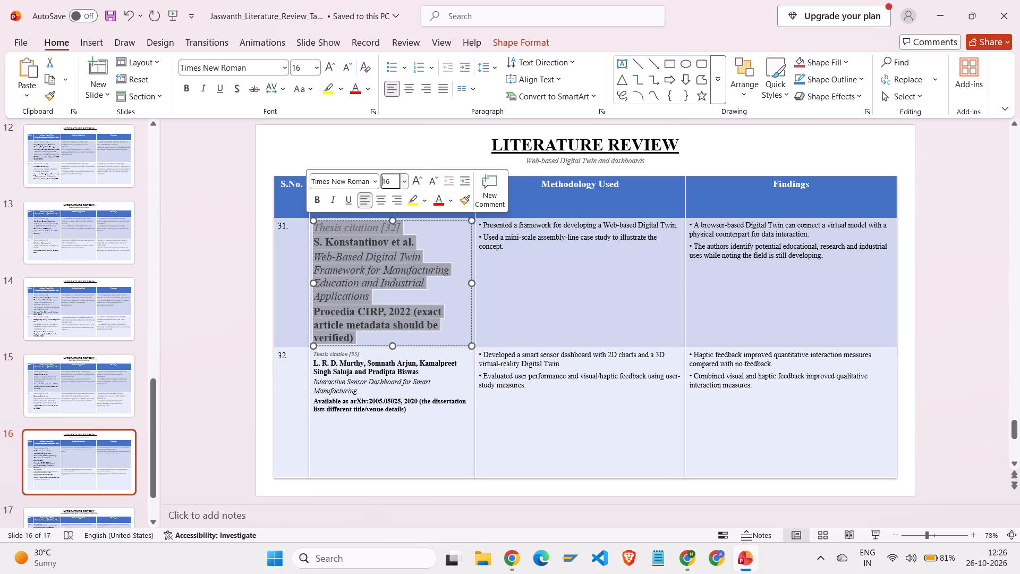
Set the methodology and findings text of entry 31 on slide 16 to 16 pt.
{"action": "left_click", "coordinate": [506, 251]}
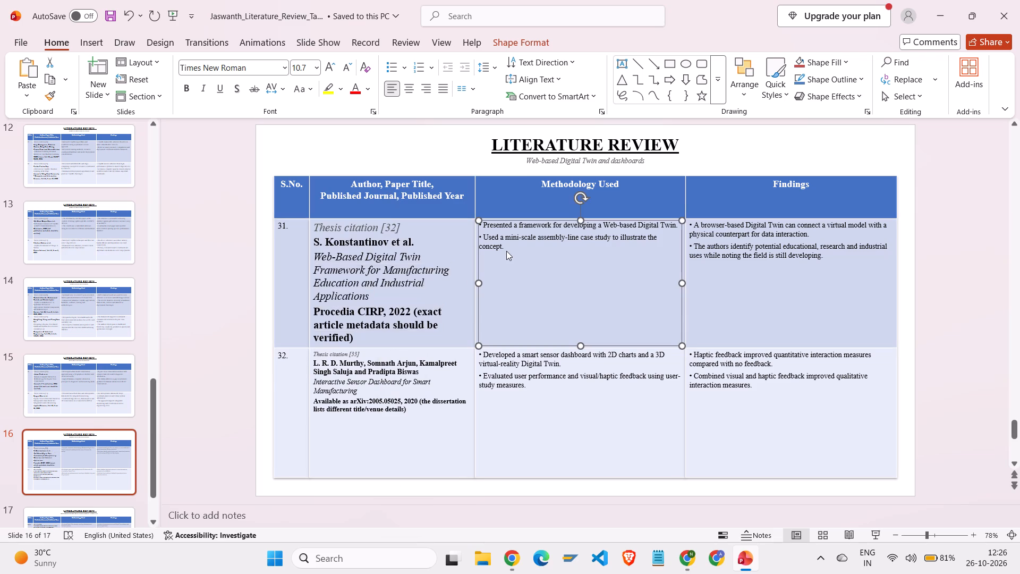
{"action": "left_click_drag", "start_coordinate": [508, 247], "coordinate": [478, 224]}
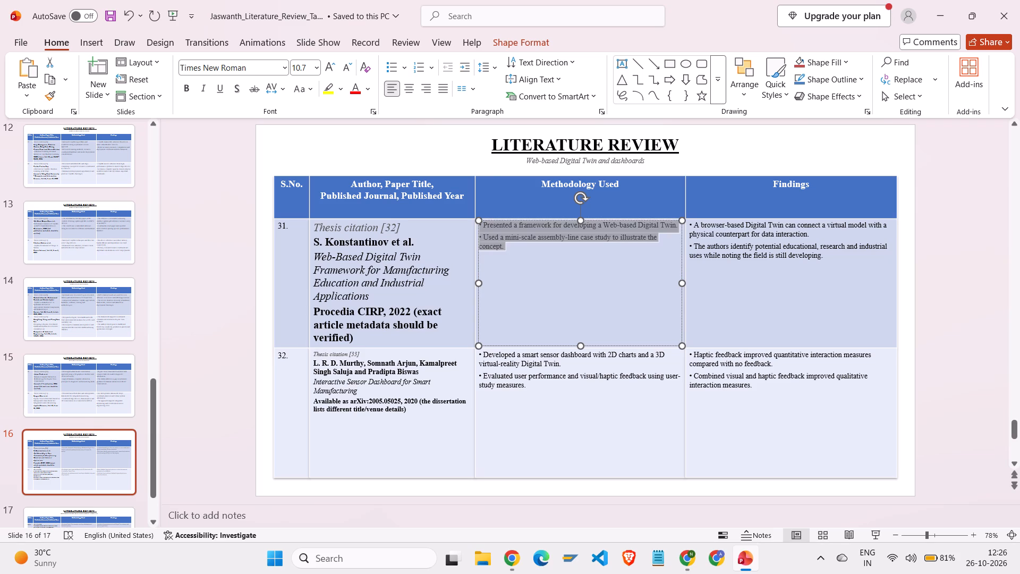
{"action": "left_click_drag", "start_coordinate": [478, 224], "coordinate": [477, 224]}
{"action": "left_click", "coordinate": [575, 180]}
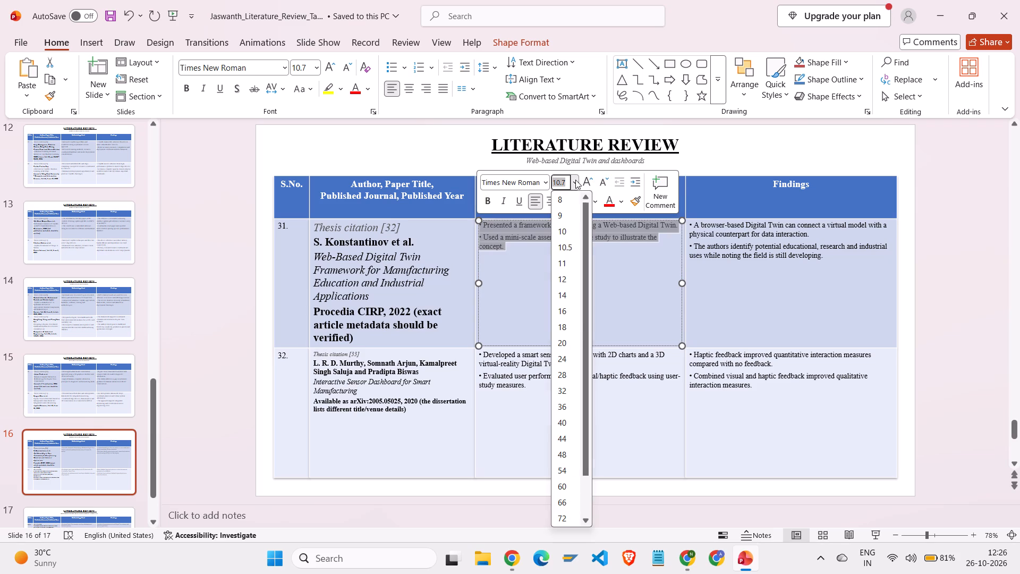
{"action": "left_click", "coordinate": [564, 307]}
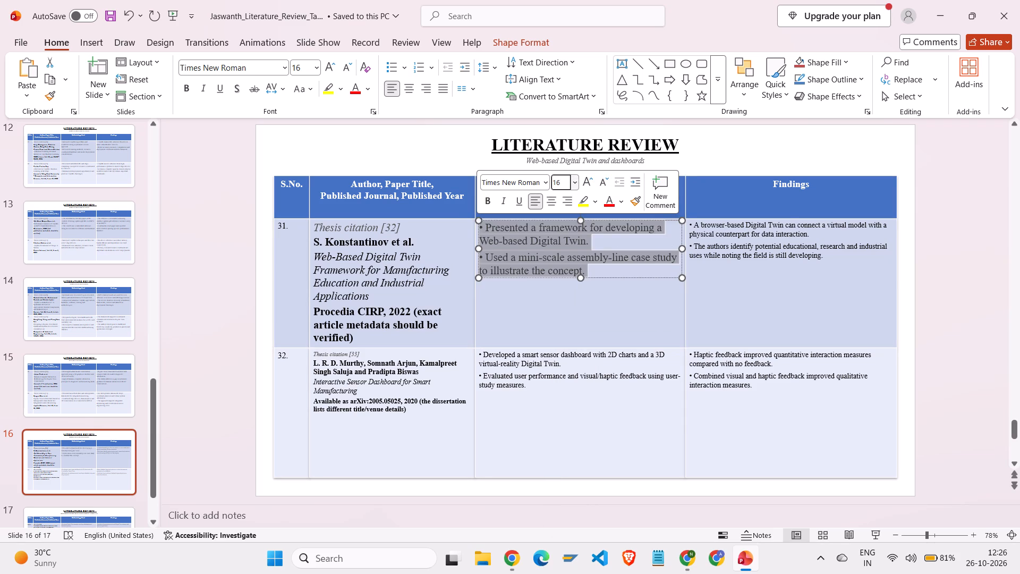
{"action": "left_click_drag", "start_coordinate": [828, 257], "coordinate": [682, 222]}
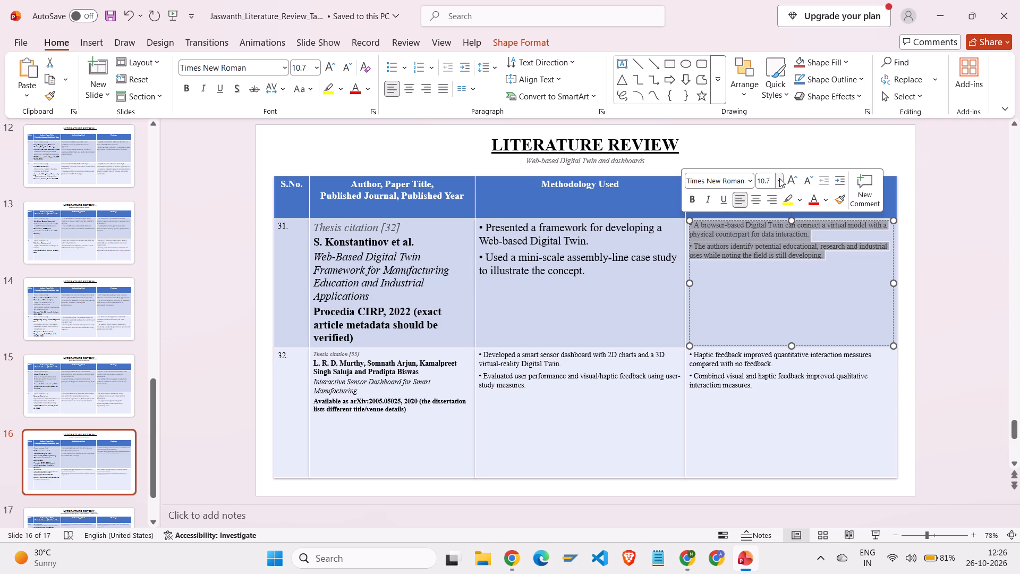
{"action": "left_click", "coordinate": [779, 182]}
{"action": "left_click", "coordinate": [774, 307]}
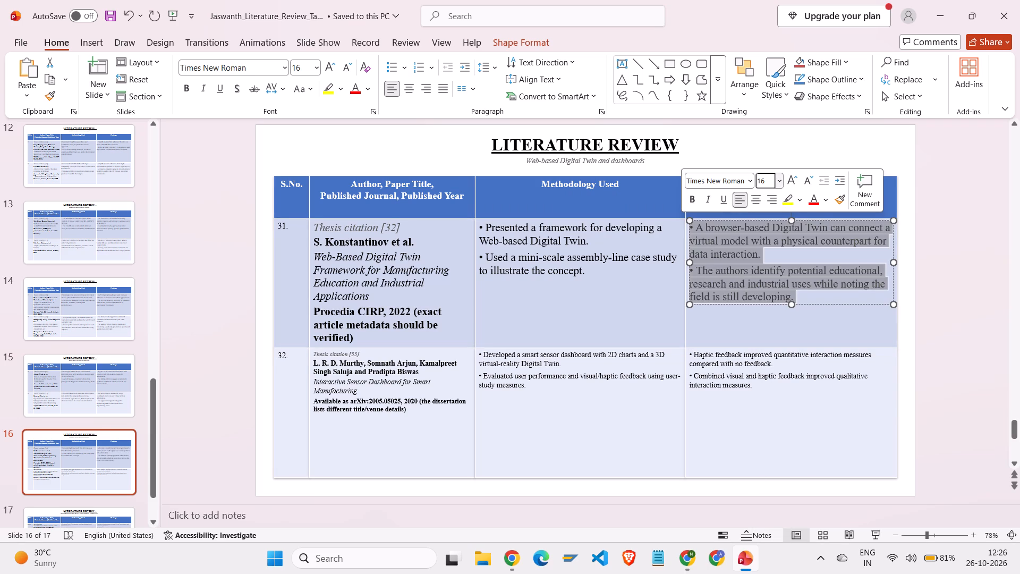
Remove the italics from the thesis citation line and paper title of entry 31 on slide 16.
{"action": "left_click_drag", "start_coordinate": [406, 229], "coordinate": [270, 242]}
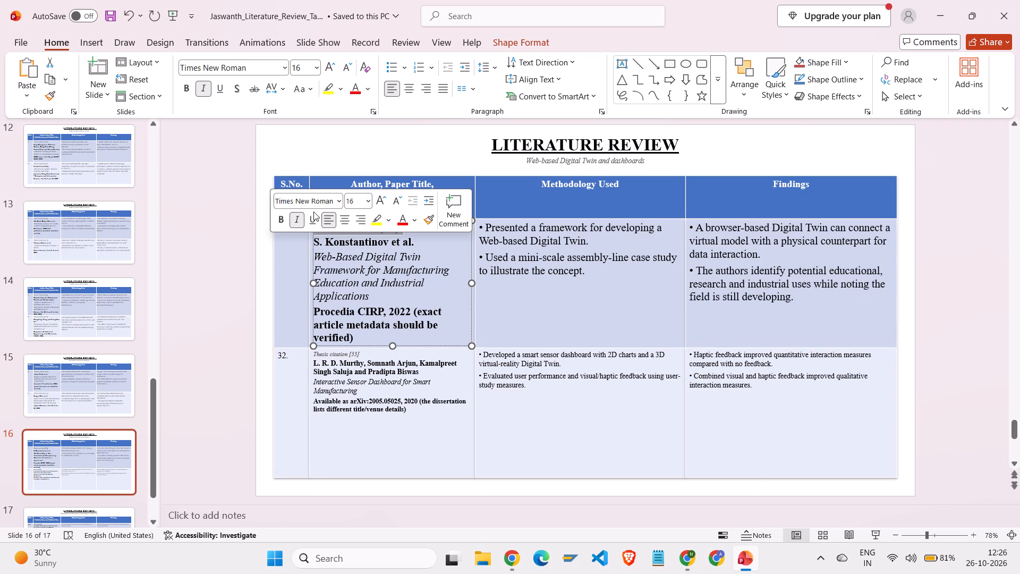
{"action": "left_click", "coordinate": [293, 220]}
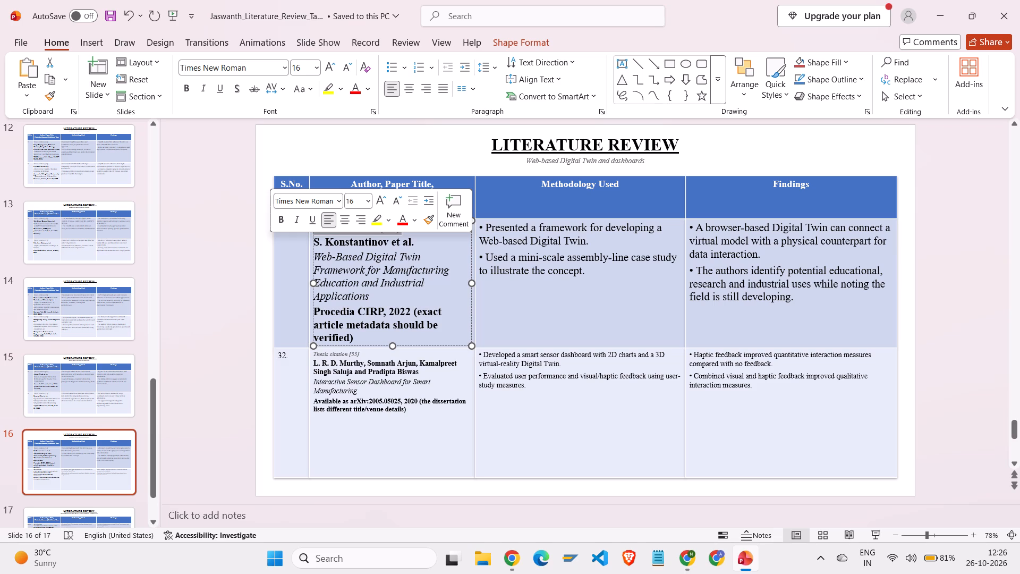
{"action": "left_click_drag", "start_coordinate": [375, 306], "coordinate": [356, 290]}
{"action": "left_click", "coordinate": [356, 290]}
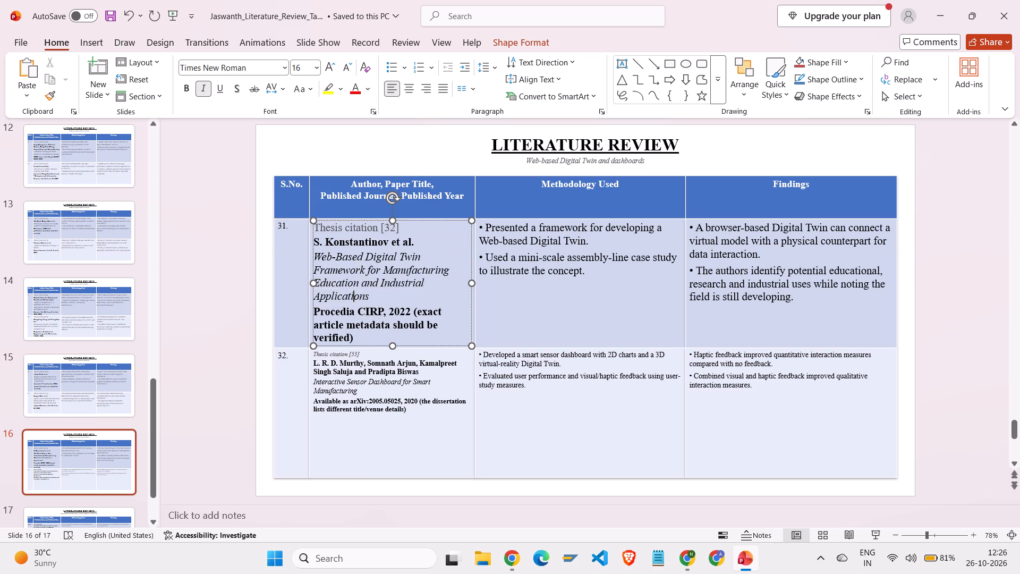
{"action": "left_click_drag", "start_coordinate": [373, 298], "coordinate": [326, 262]}
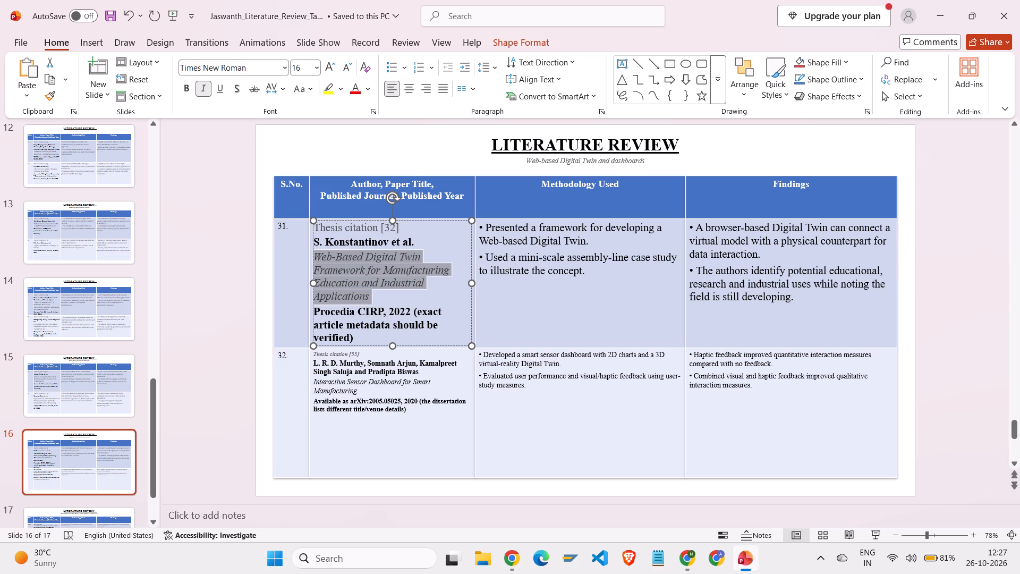
{"action": "left_click_drag", "start_coordinate": [326, 262], "coordinate": [317, 262]}
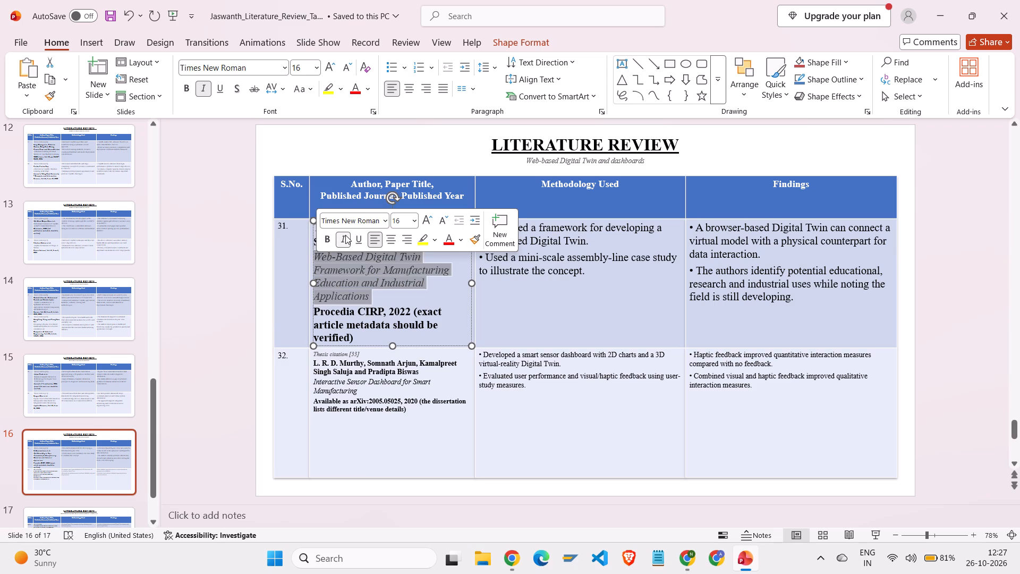
{"action": "left_click", "coordinate": [344, 235]}
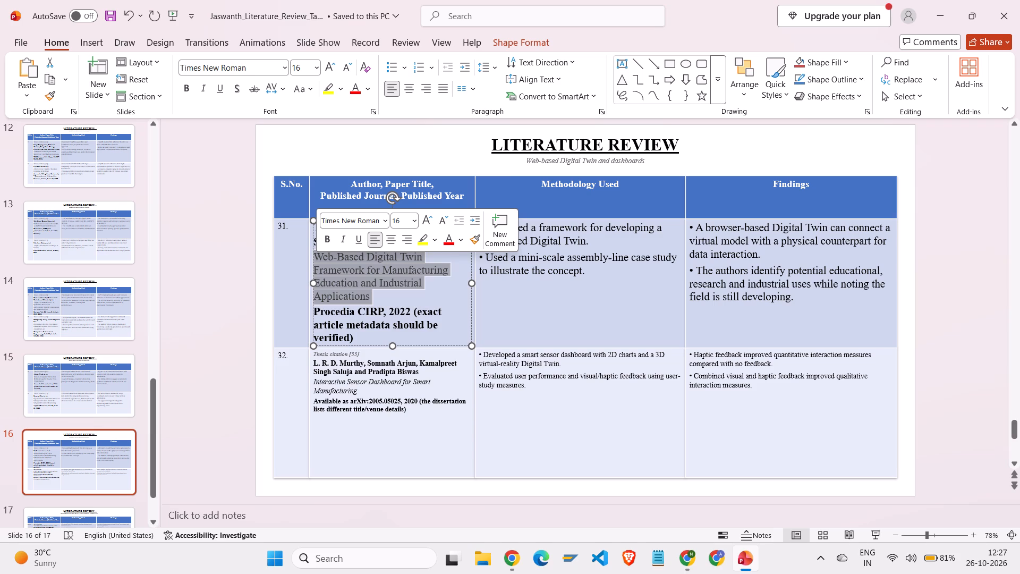
Set all the citation, author, paper title and publication text of entry 32 on slide 16 to 16 pt.
{"action": "left_click_drag", "start_coordinate": [412, 408], "coordinate": [320, 350]}
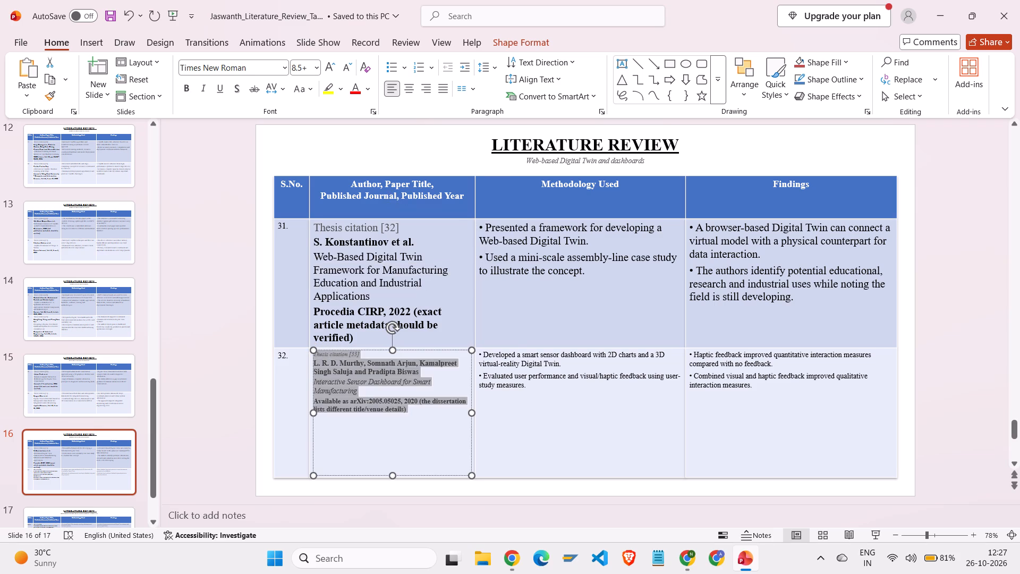
{"action": "left_click_drag", "start_coordinate": [320, 350], "coordinate": [313, 350]}
{"action": "left_click", "coordinate": [409, 310]}
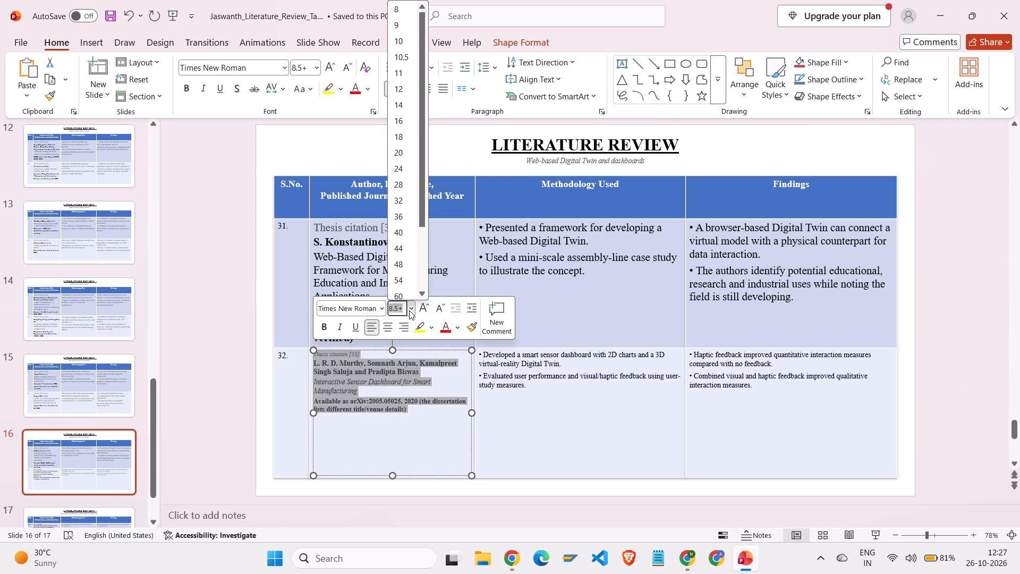
{"action": "left_click", "coordinate": [398, 123]}
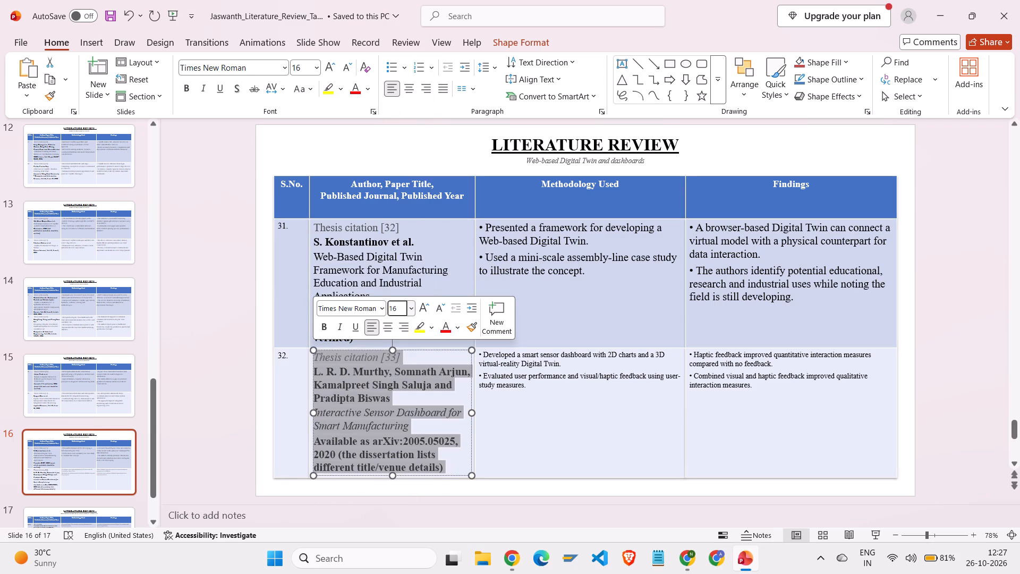
{"action": "left_click", "coordinate": [524, 433]}
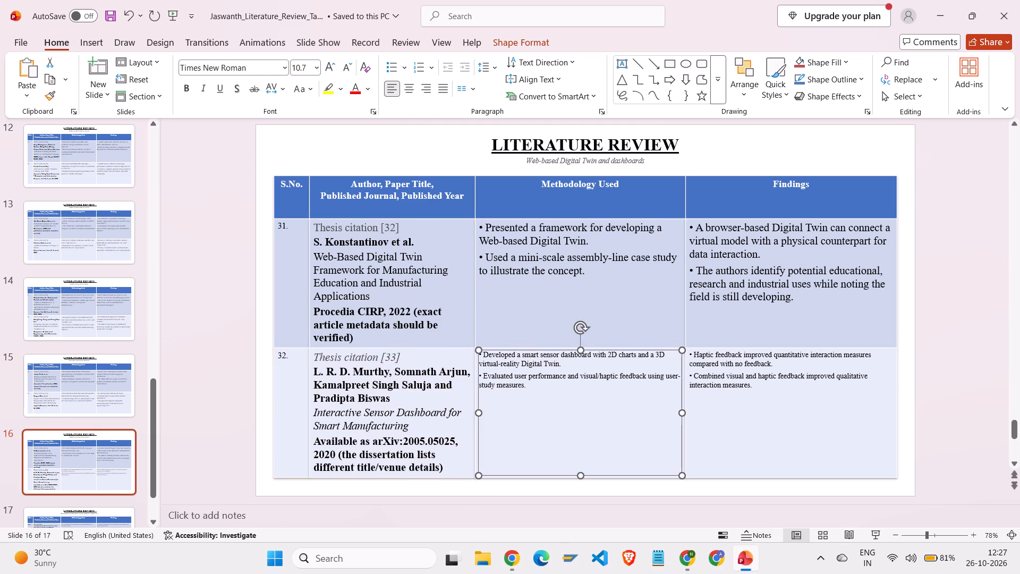
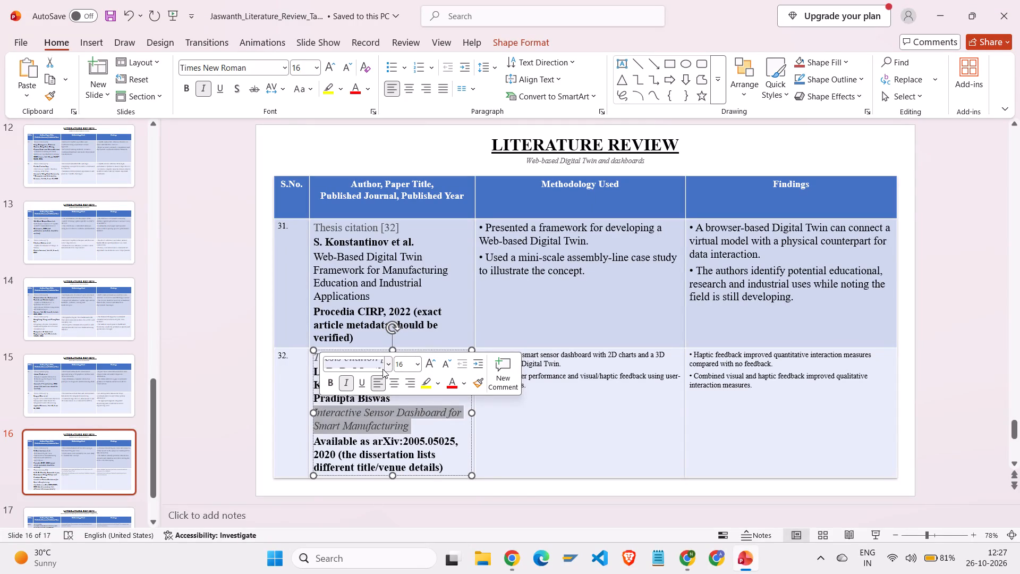
Remove the italics from the paper title and thesis citation line of entry 32 on slide 16.
{"action": "left_click", "coordinate": [343, 383]}
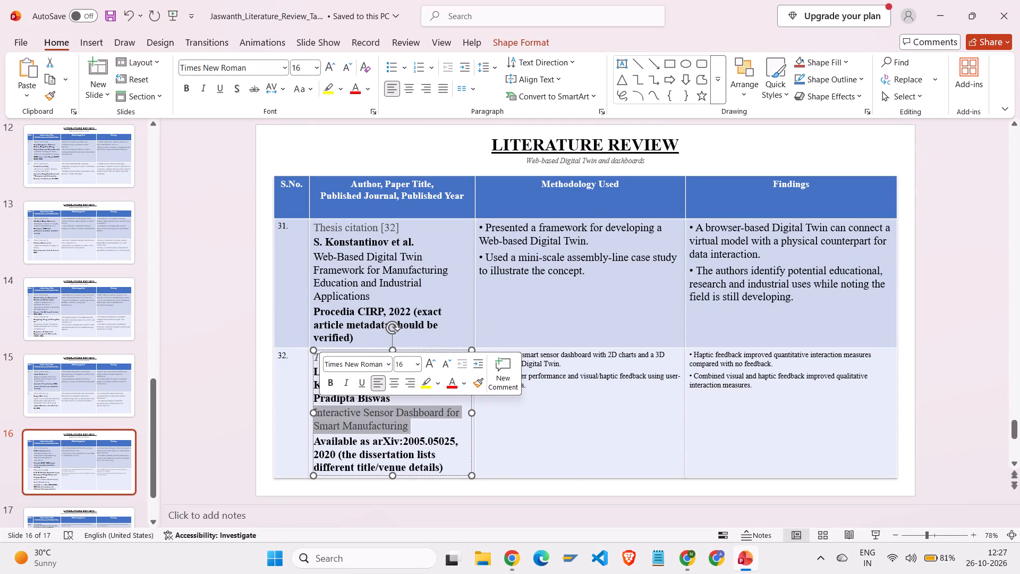
{"action": "left_click", "coordinate": [543, 401]}
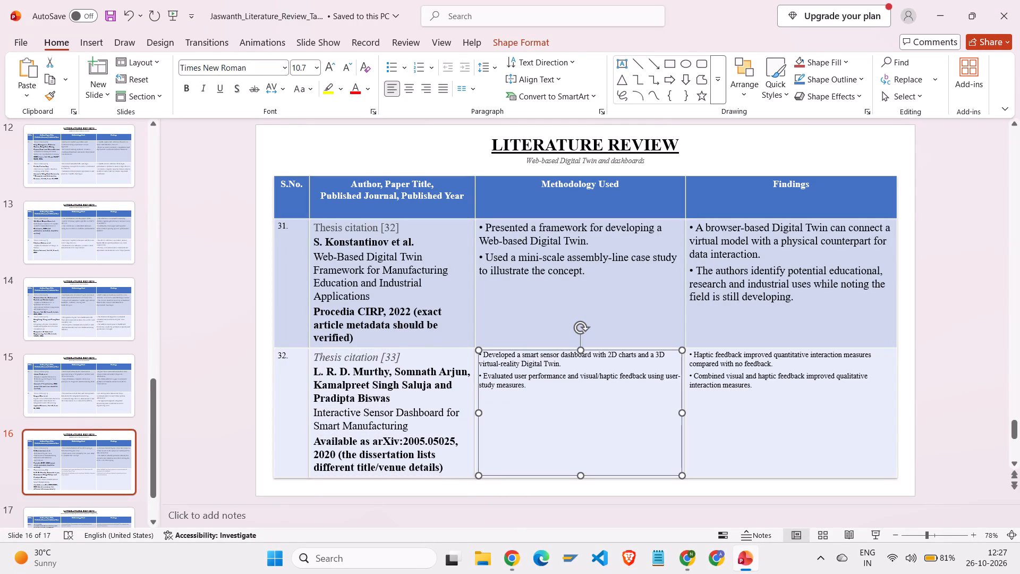
{"action": "left_click_drag", "start_coordinate": [404, 357], "coordinate": [294, 357]}
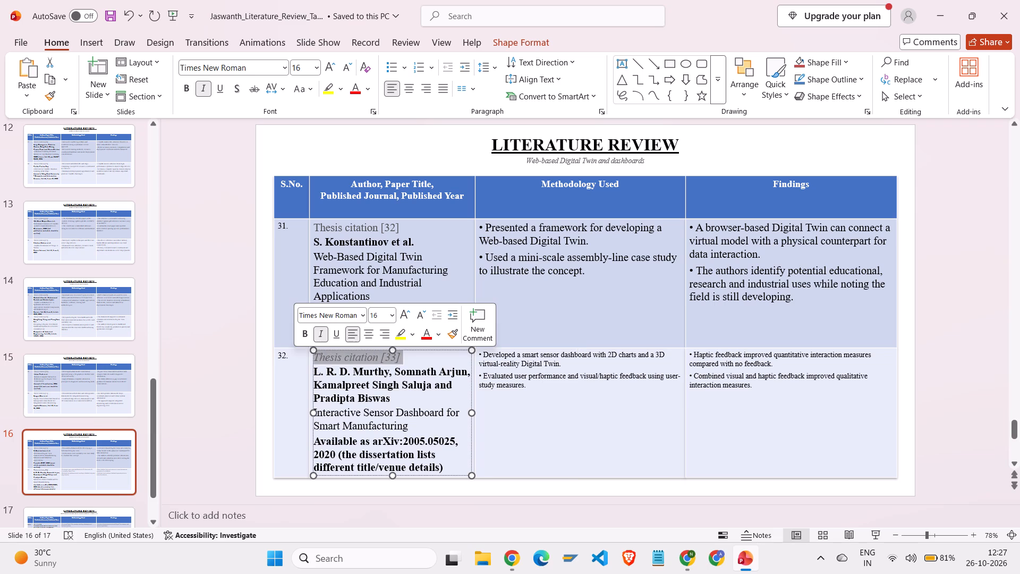
{"action": "left_click", "coordinate": [319, 332]}
{"action": "left_click", "coordinate": [562, 415]}
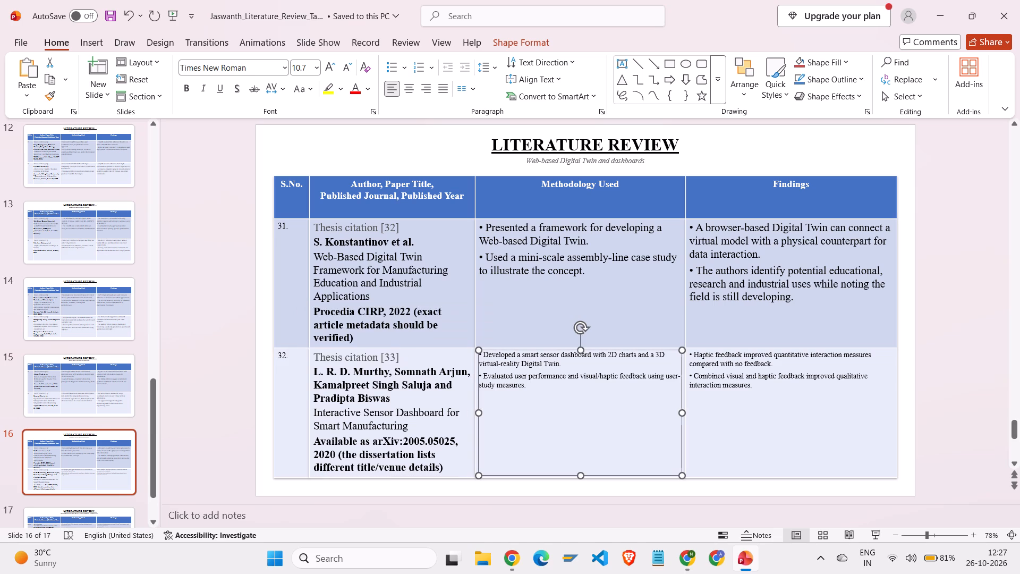
Set the methodology and findings text of entry 32 on slide 16 to 16 pt and save the presentation.
{"action": "left_click_drag", "start_coordinate": [524, 385], "coordinate": [470, 361]}
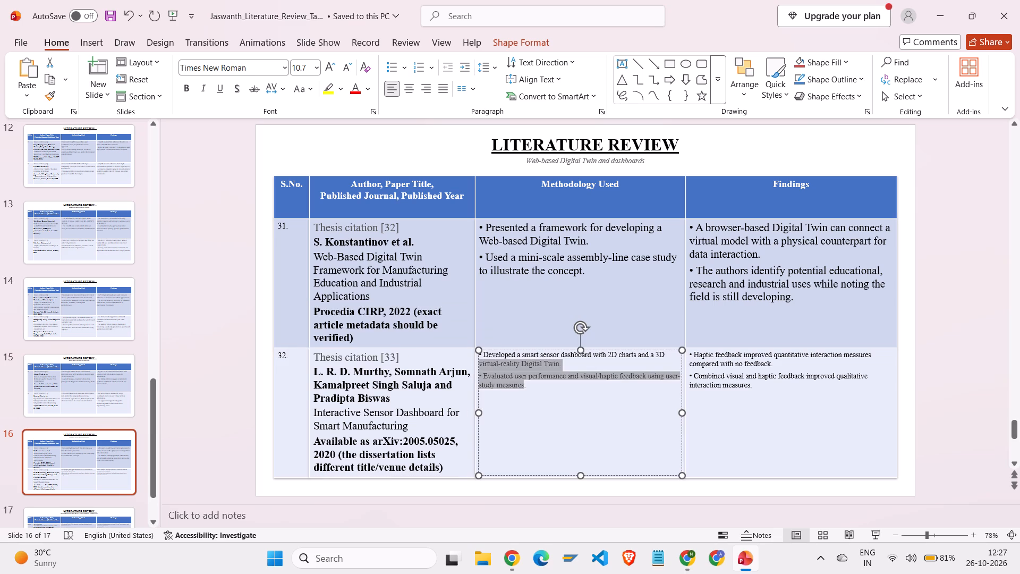
{"action": "left_click_drag", "start_coordinate": [470, 361], "coordinate": [473, 353]}
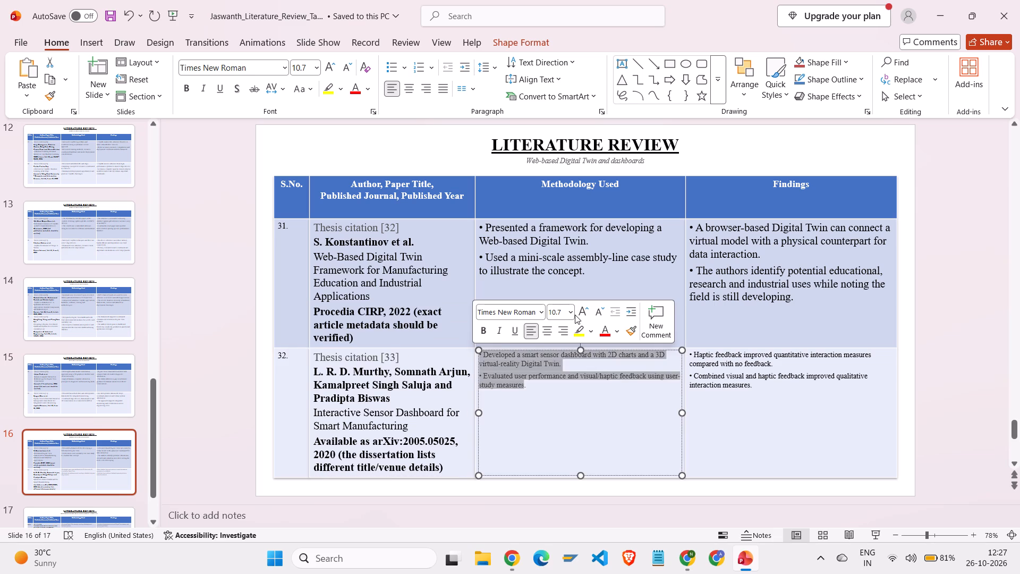
{"action": "left_click", "coordinate": [567, 310]}
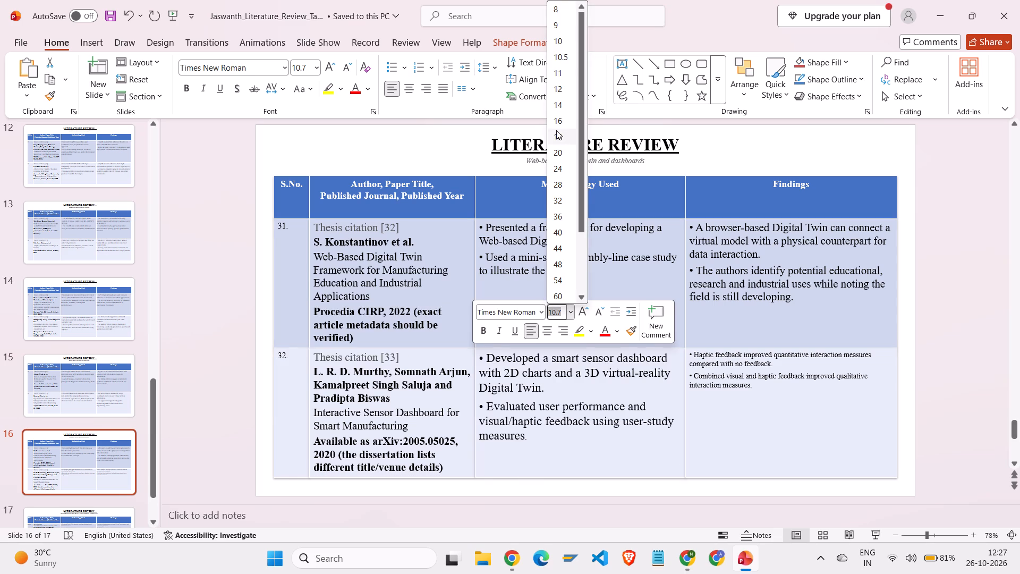
{"action": "left_click", "coordinate": [558, 122]}
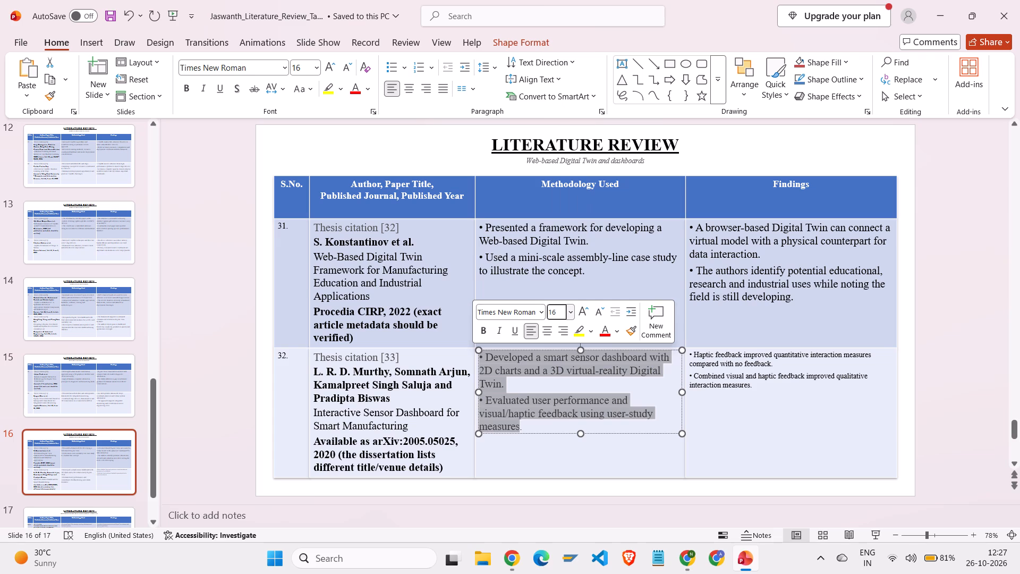
{"action": "left_click_drag", "start_coordinate": [763, 389], "coordinate": [708, 350]}
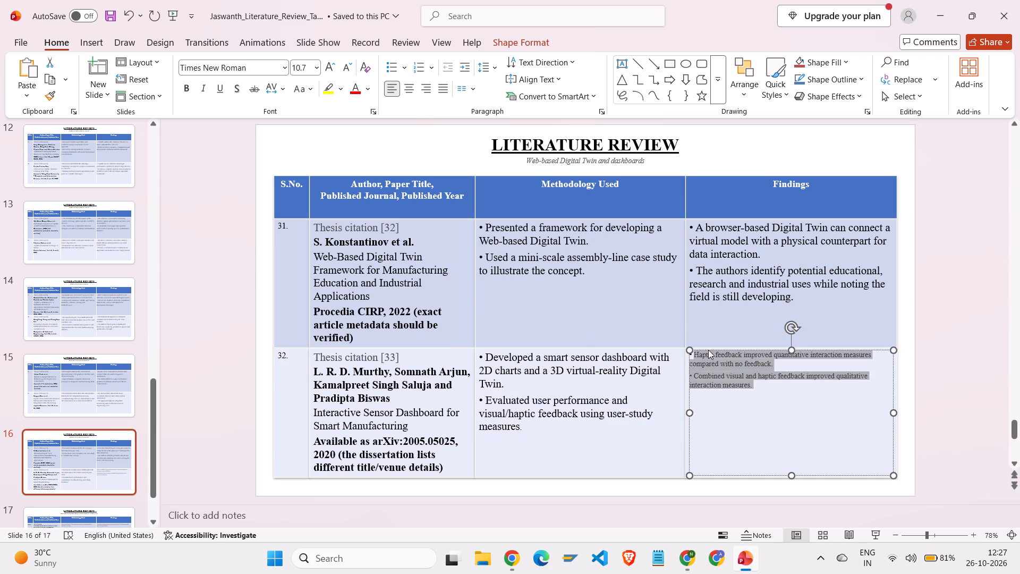
{"action": "left_click_drag", "start_coordinate": [708, 350], "coordinate": [691, 349]}
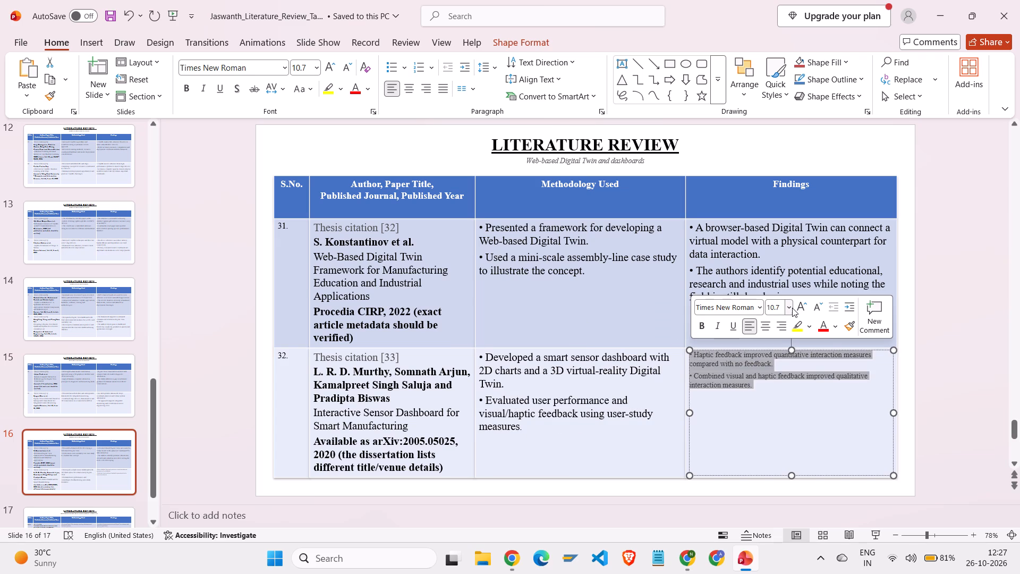
{"action": "left_click", "coordinate": [792, 308]}
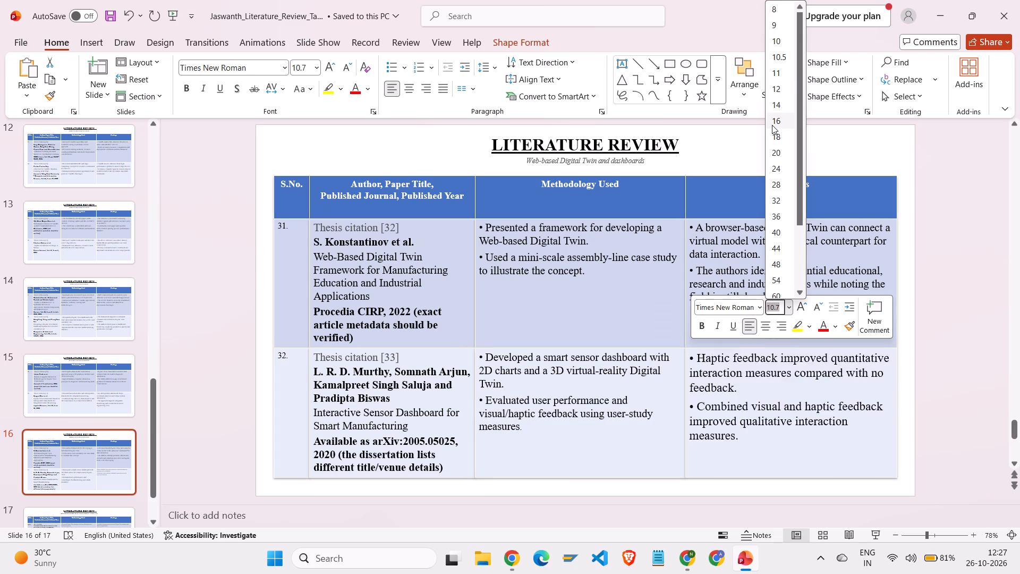
{"action": "left_click", "coordinate": [772, 125]}
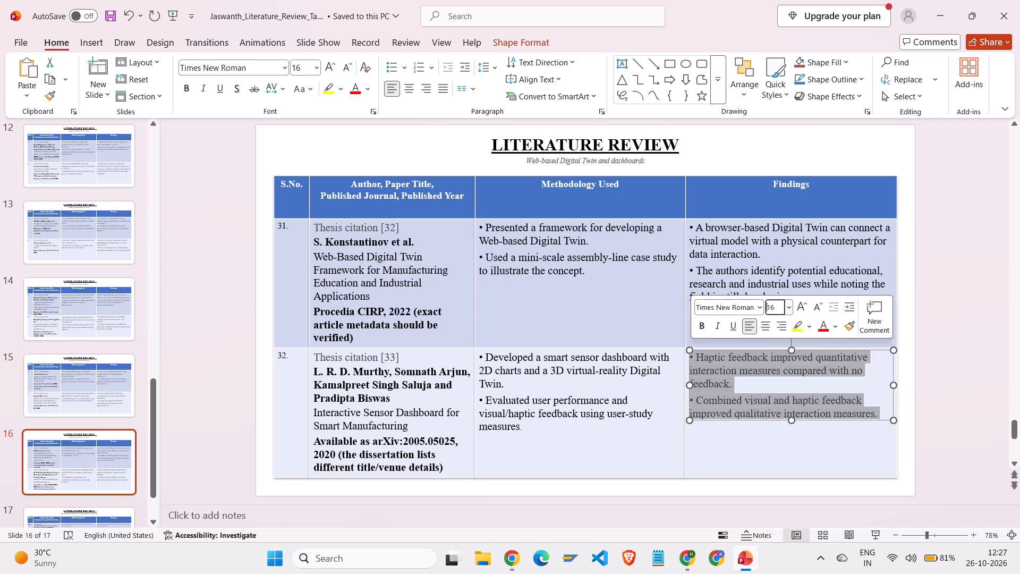
{"action": "left_click", "coordinate": [548, 324]}
{"action": "left_click", "coordinate": [227, 322]}
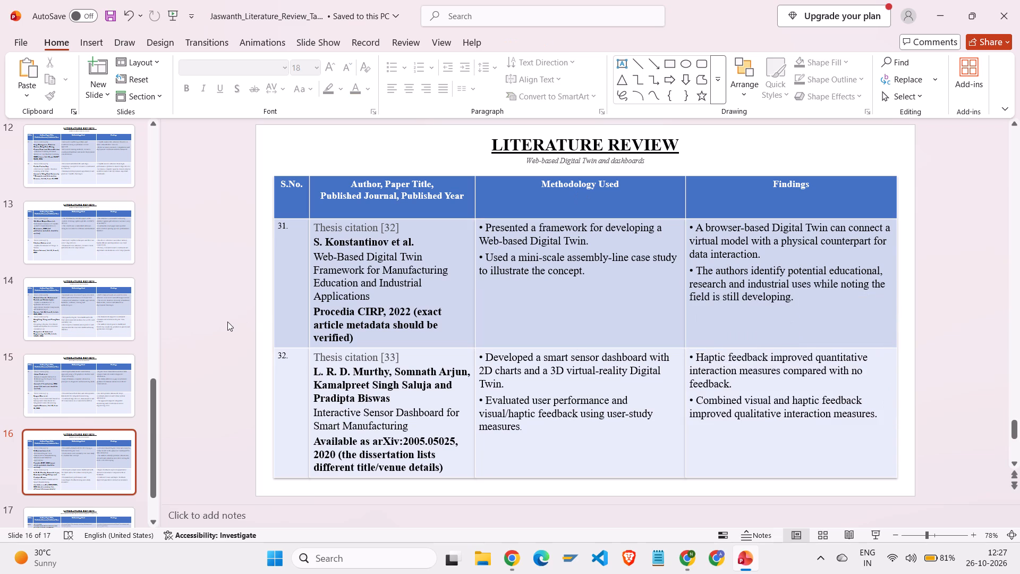
{"action": "key", "text": "ctrl+s"}
Set all the citation, author, paper title and publication text of the NEW entry on slide 17 to 16 pt.
{"action": "key", "text": "Down"}
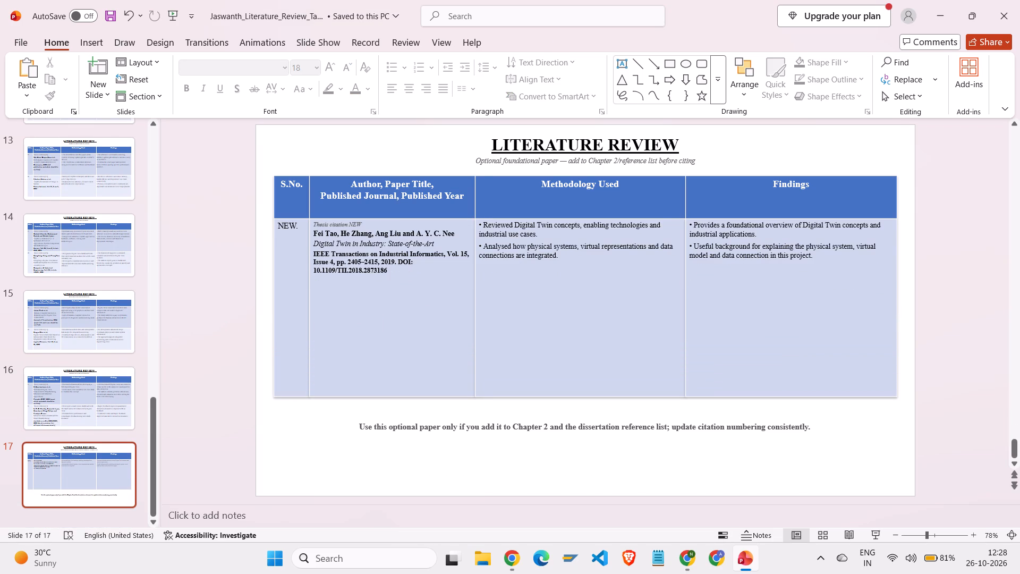
{"action": "left_click_drag", "start_coordinate": [393, 272], "coordinate": [309, 221]}
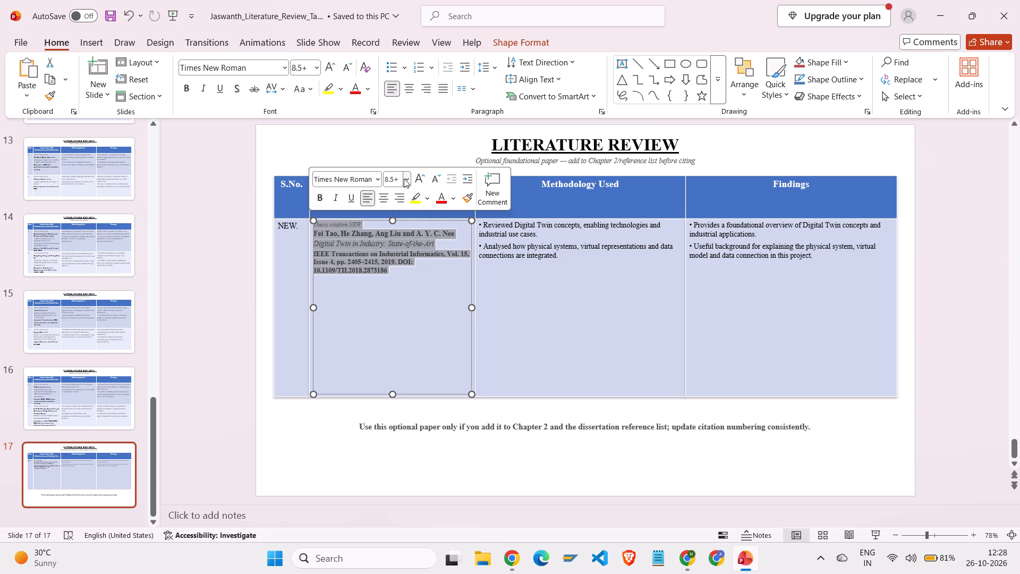
{"action": "left_click", "coordinate": [404, 179]}
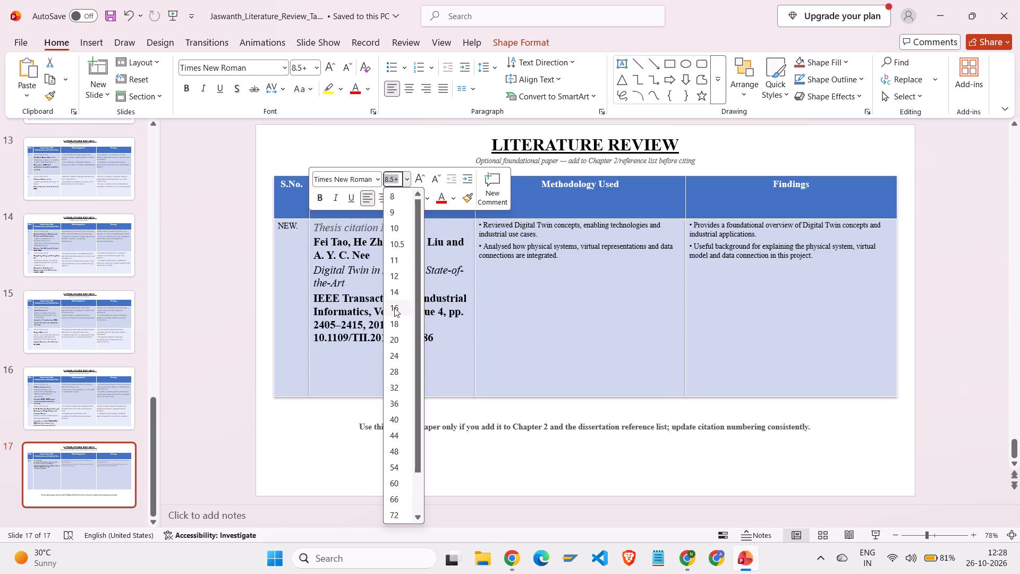
{"action": "left_click", "coordinate": [394, 308]}
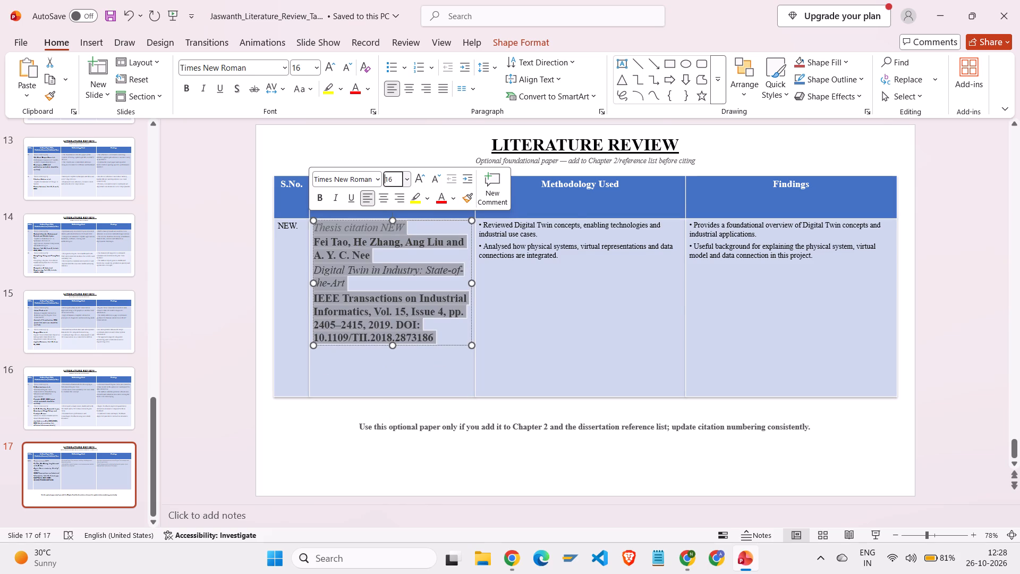
Set the methodology and findings text of the NEW entry on slide 17 to 16 pt.
{"action": "left_click_drag", "start_coordinate": [559, 257], "coordinate": [454, 207]}
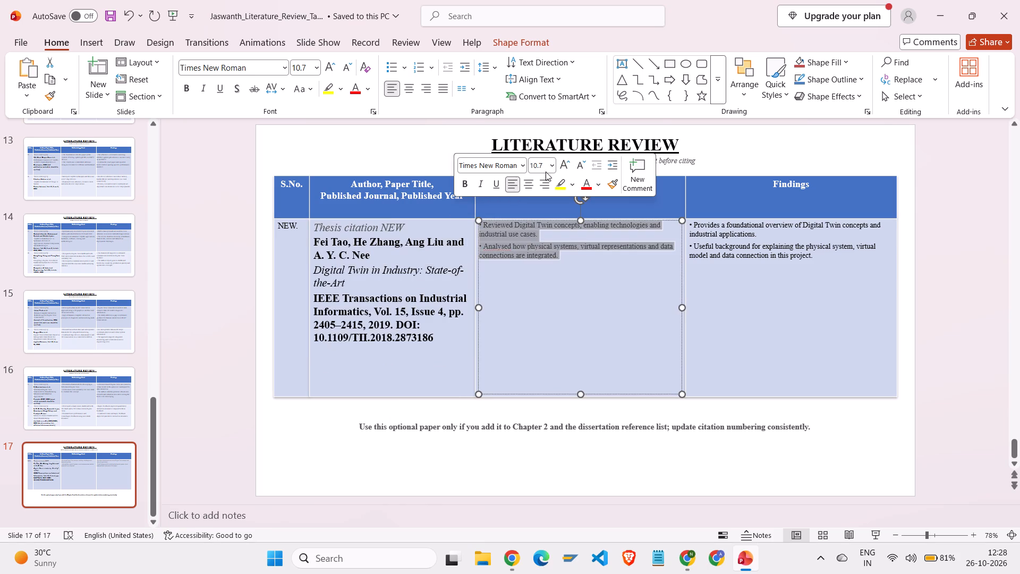
{"action": "left_click", "coordinate": [552, 164]}
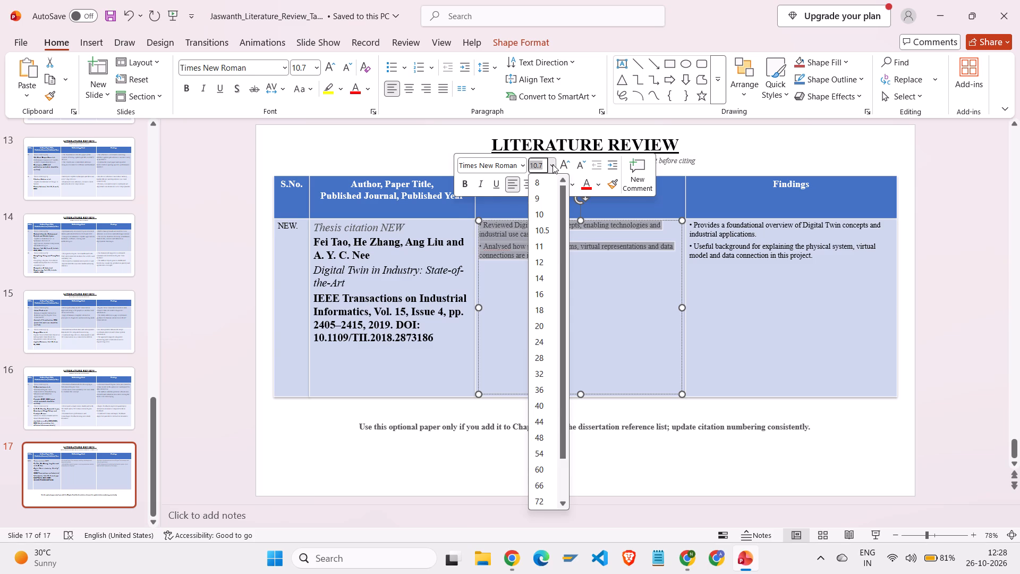
{"action": "left_click", "coordinate": [542, 289]}
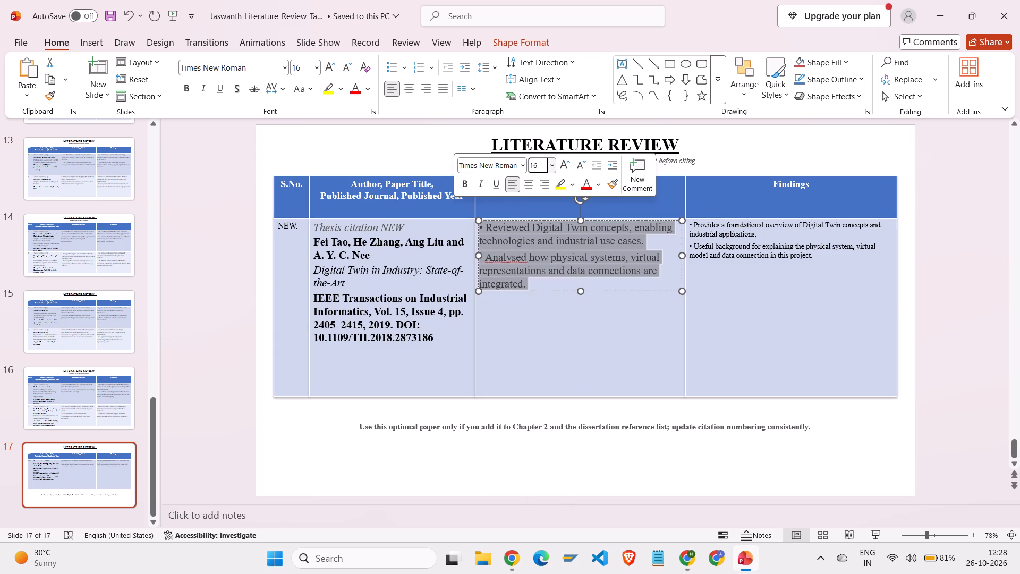
{"action": "left_click_drag", "start_coordinate": [815, 256], "coordinate": [693, 214]}
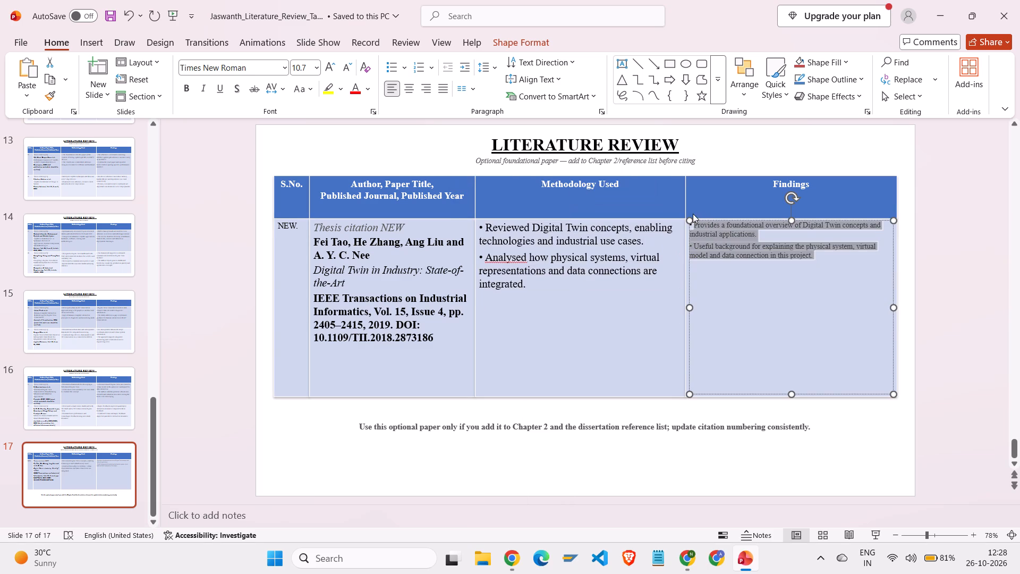
{"action": "left_click_drag", "start_coordinate": [693, 214], "coordinate": [692, 214]}
{"action": "left_click", "coordinate": [790, 172]}
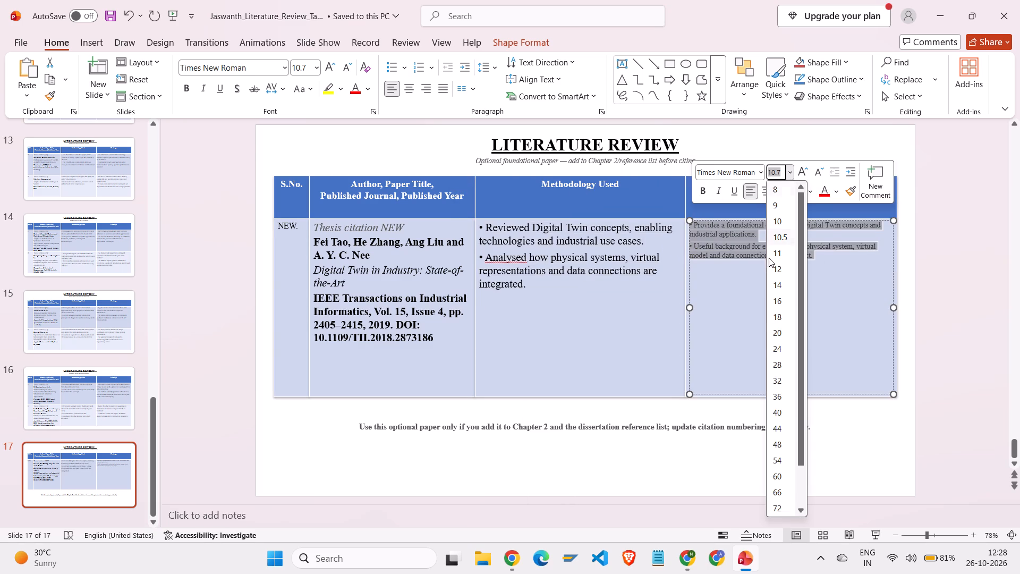
{"action": "left_click", "coordinate": [784, 303]}
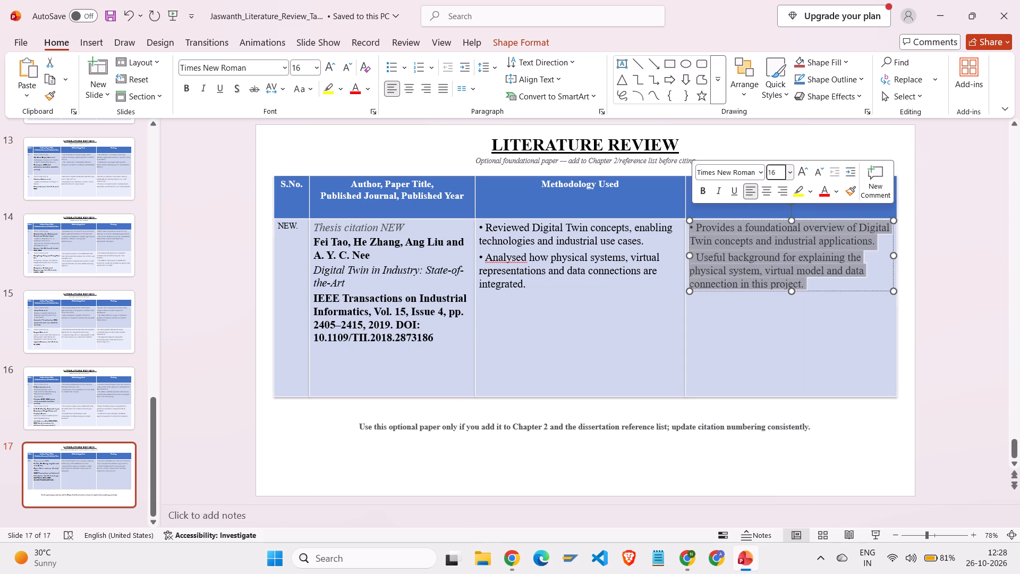
{"action": "left_click", "coordinate": [567, 317]}
Remove the italics from the paper title and thesis citation line of the NEW entry on slide 17.
{"action": "left_click_drag", "start_coordinate": [355, 286], "coordinate": [331, 283]}
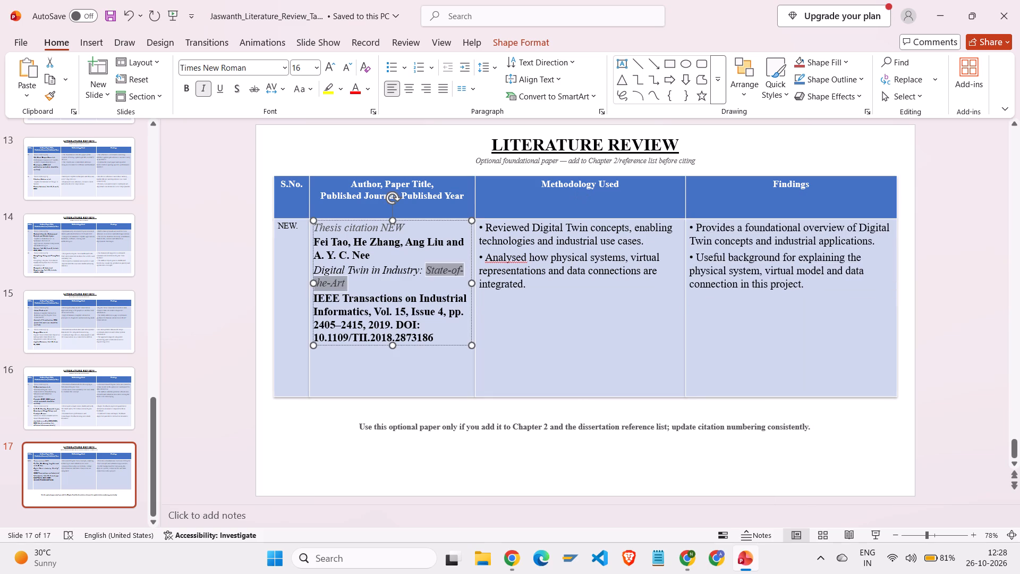
{"action": "left_click_drag", "start_coordinate": [331, 283], "coordinate": [312, 272]}
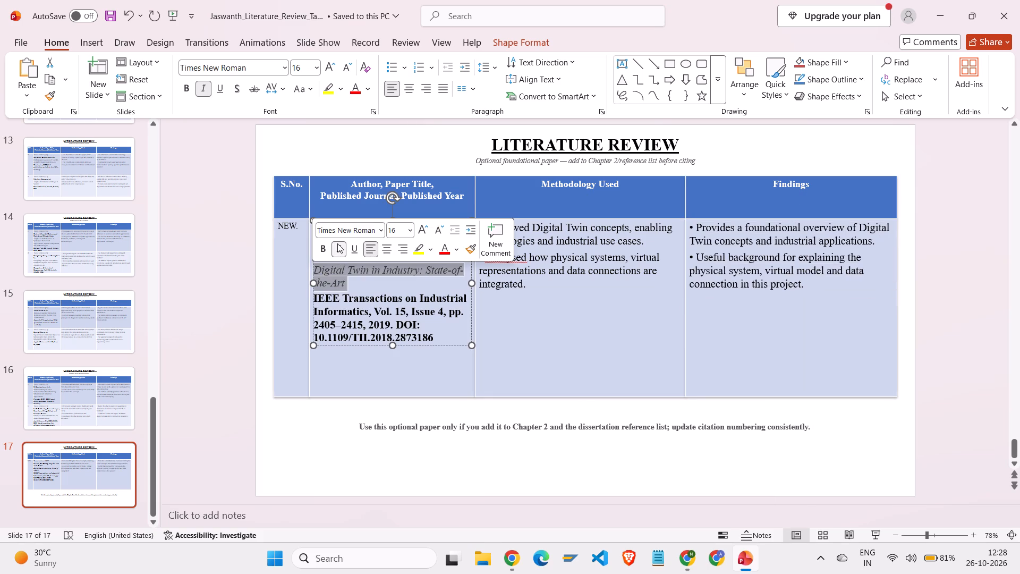
{"action": "left_click", "coordinate": [337, 243]}
{"action": "left_click", "coordinate": [368, 288]}
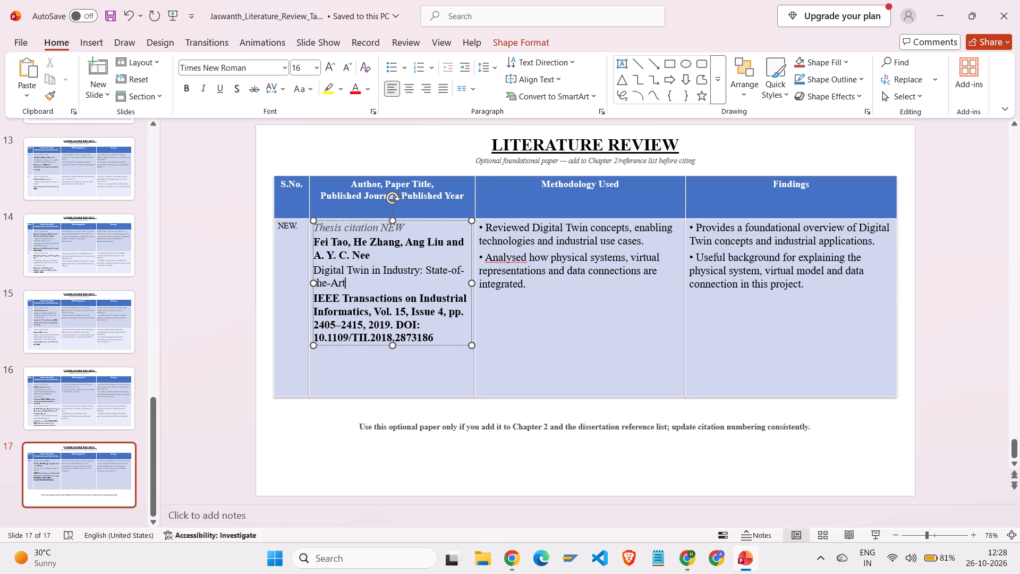
{"action": "left_click_drag", "start_coordinate": [409, 231], "coordinate": [318, 236]}
{"action": "left_click_drag", "start_coordinate": [318, 236], "coordinate": [315, 230]}
{"action": "left_click", "coordinate": [338, 207]}
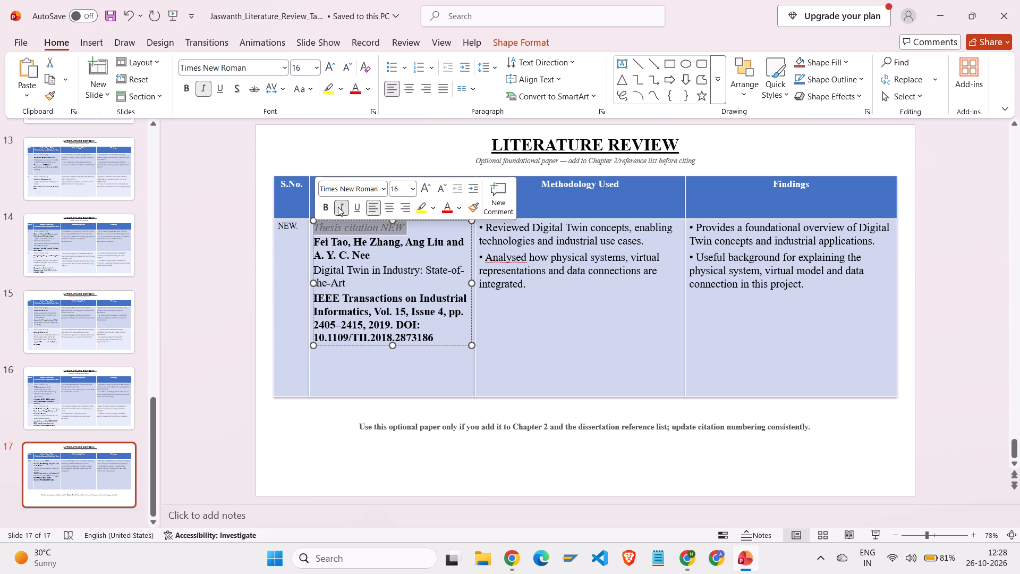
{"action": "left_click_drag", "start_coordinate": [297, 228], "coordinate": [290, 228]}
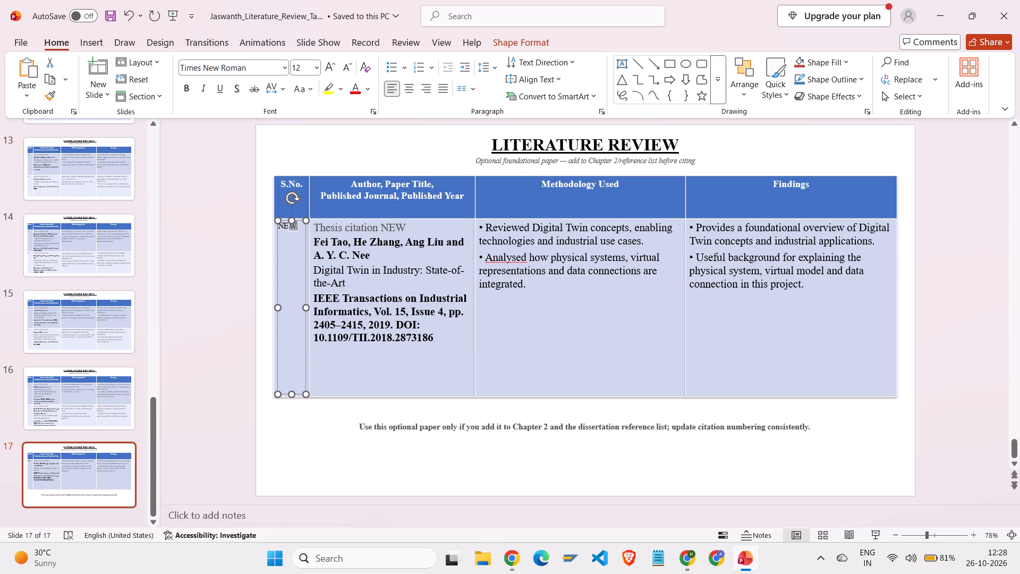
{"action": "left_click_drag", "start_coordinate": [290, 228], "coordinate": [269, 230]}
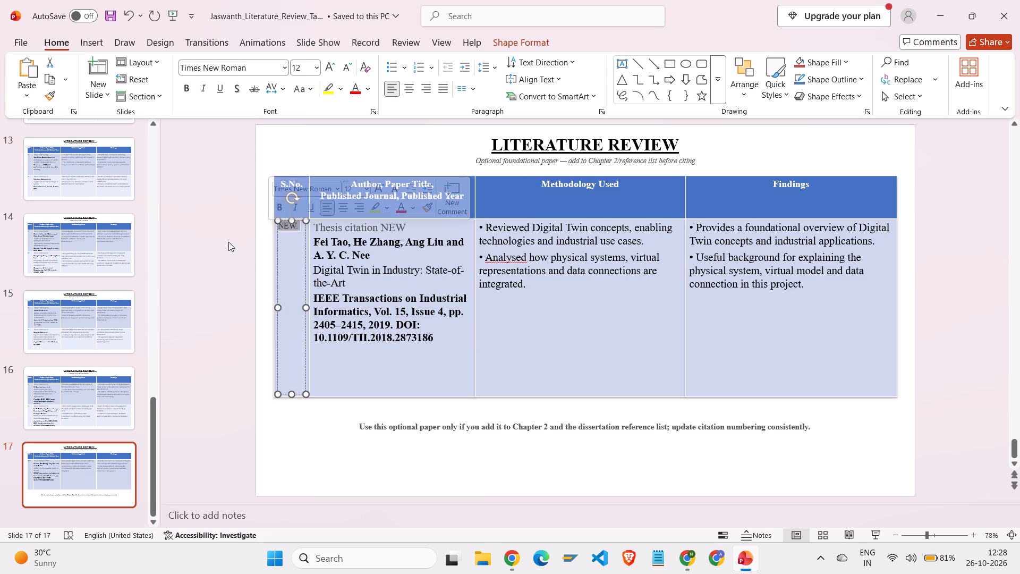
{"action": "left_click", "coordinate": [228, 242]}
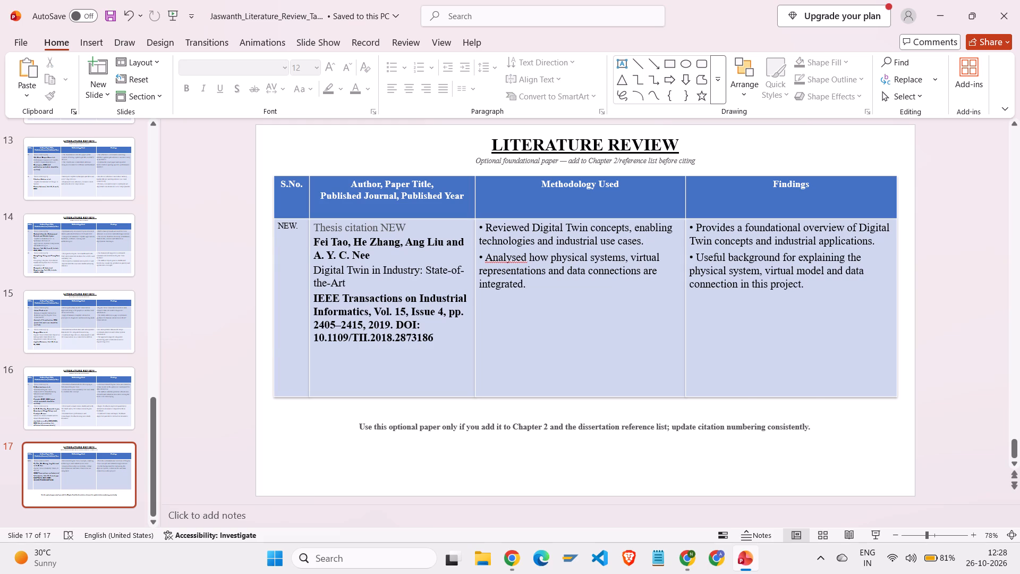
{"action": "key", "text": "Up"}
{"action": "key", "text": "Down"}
Save the presentation.
{"action": "left_click", "coordinate": [214, 299]}
{"action": "key", "text": "ctrl+s"}
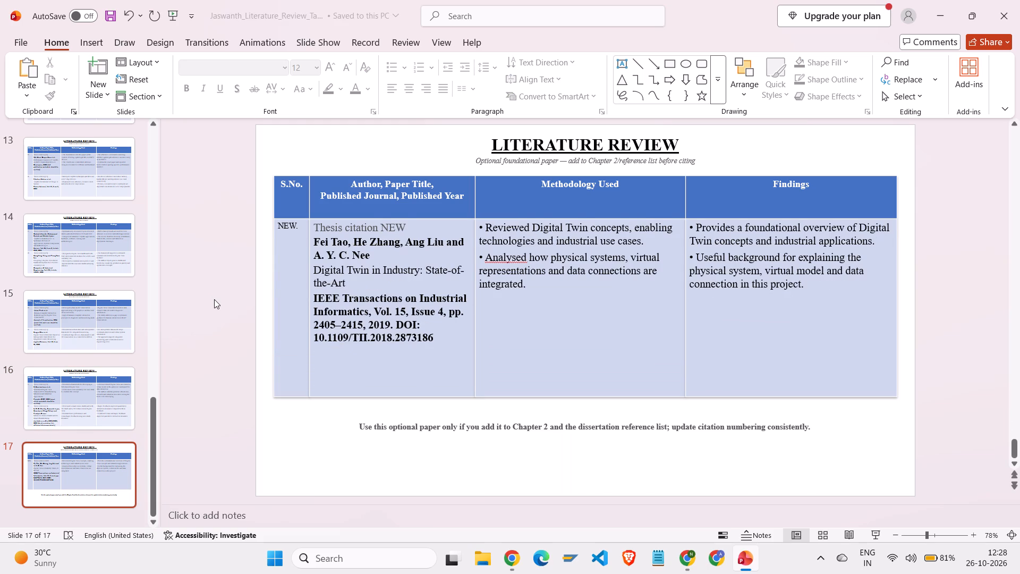
Review the literature review slides backwards from slide 17 to the start of the deck, checking the text formatting.
{"action": "key", "text": "Up"}
{"action": "key", "text": "Up"}
{"action": "key", "text": "Up"}
{"action": "key", "text": "Up"}
{"action": "key", "text": "Up"}
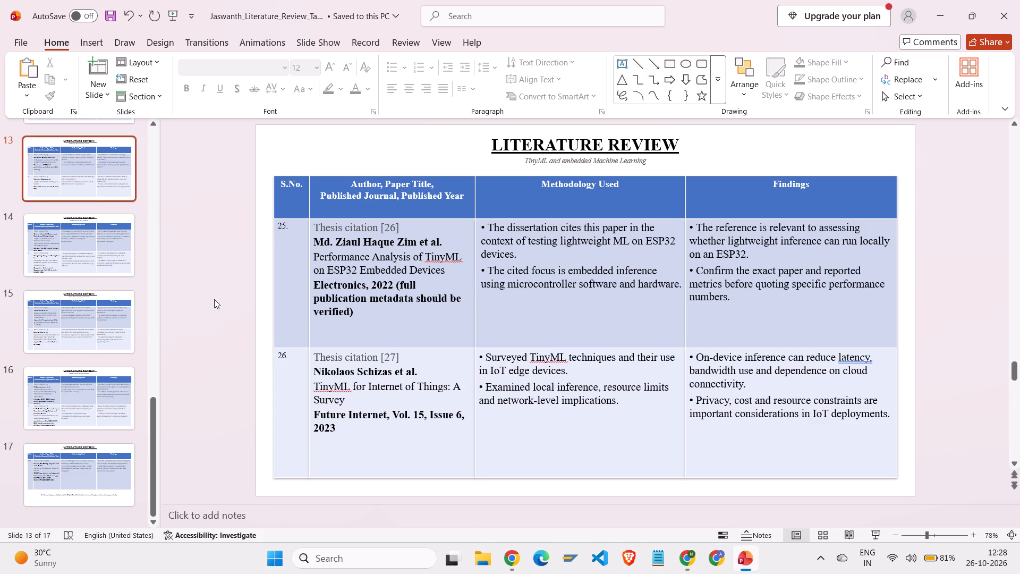
{"action": "key", "text": "Up"}
{"action": "key", "text": "Up"}
{"action": "key", "text": "Up"}
{"action": "key", "text": "Up"}
{"action": "key", "text": "Up"}
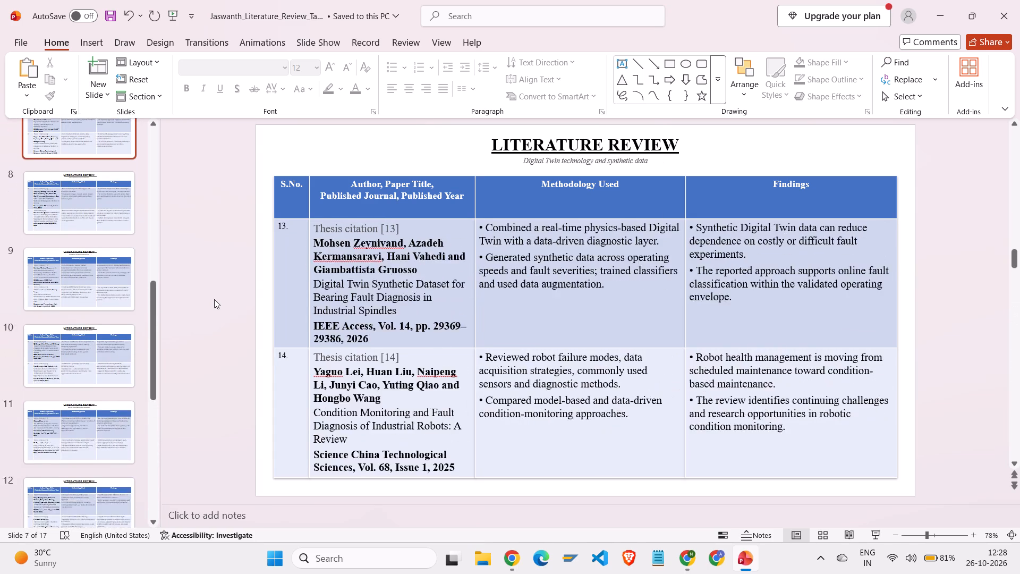
{"action": "key", "text": "Up"}
{"action": "key", "text": "Up"}
{"action": "key", "text": "Up"}
{"action": "key", "text": "Up"}
{"action": "key", "text": "Up"}
{"action": "key", "text": "Up"}
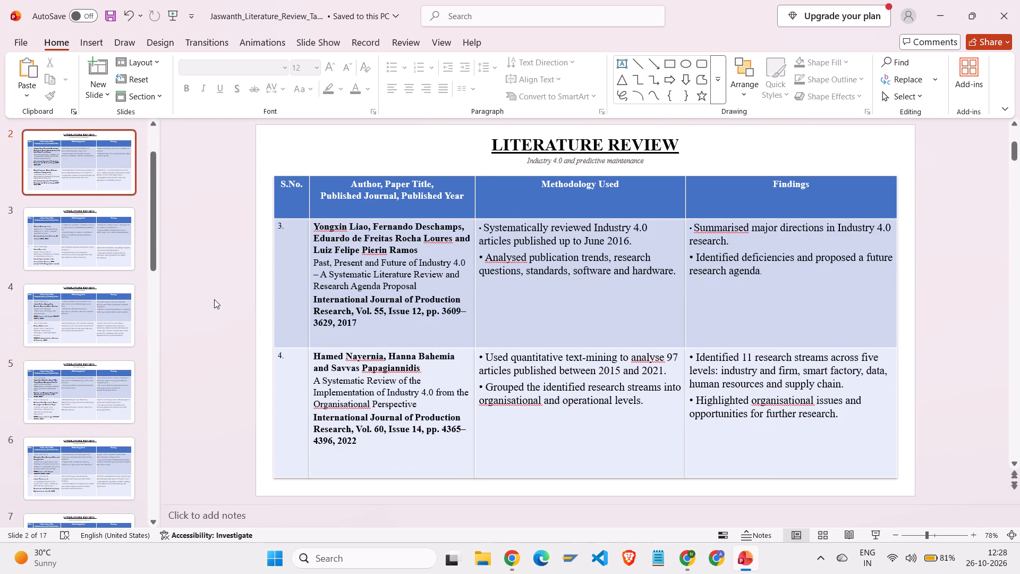
{"action": "key", "text": "Down"}
{"action": "key", "text": "Down"}
{"action": "key", "text": "Up"}
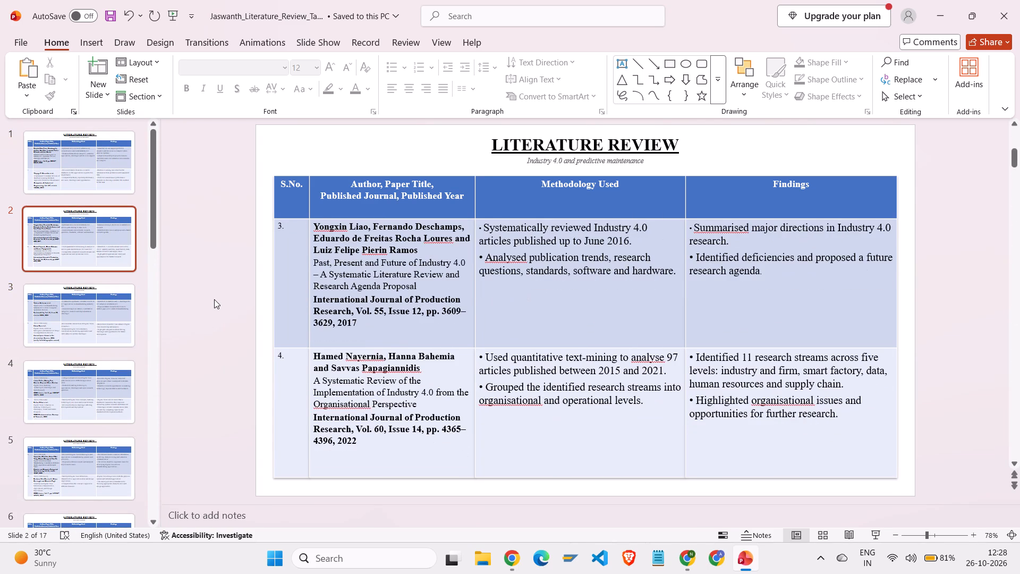
Check the font size of the author, paper title and methodology text of entry 3 on slide 2.
{"action": "left_click", "coordinate": [382, 330]}
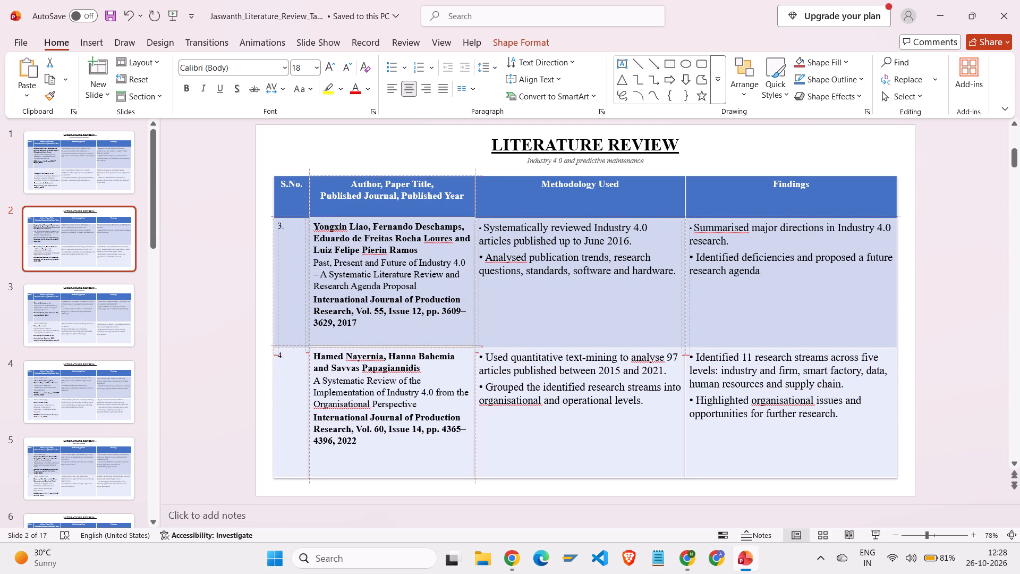
{"action": "left_click", "coordinate": [542, 324]}
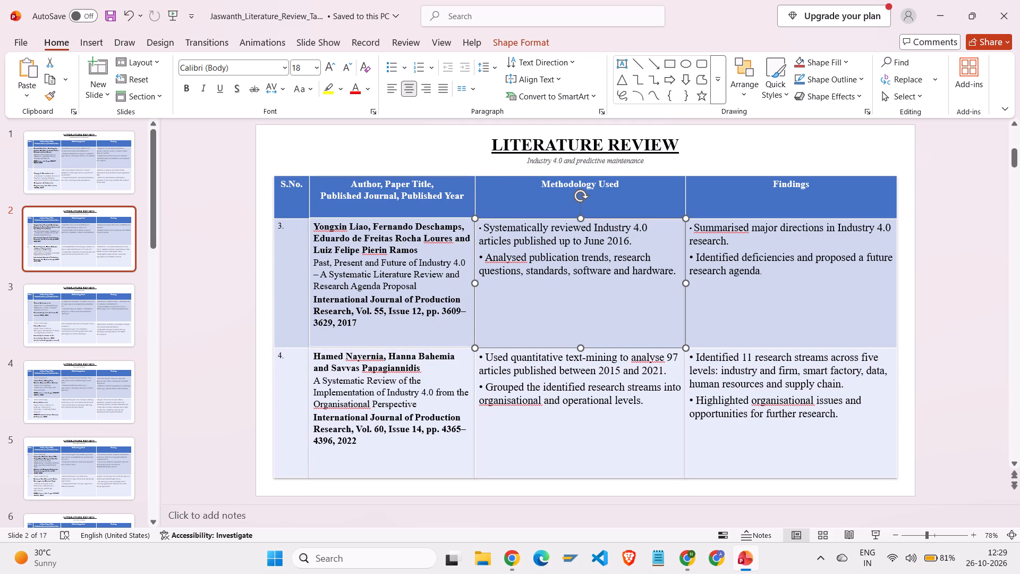
{"action": "left_click", "coordinate": [791, 155]}
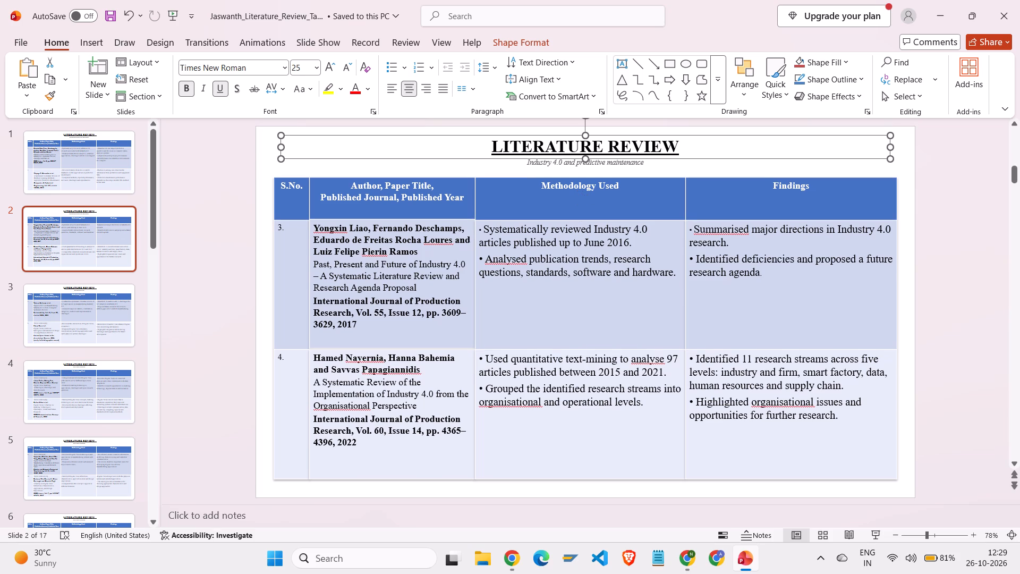
{"action": "left_click", "coordinate": [461, 288]}
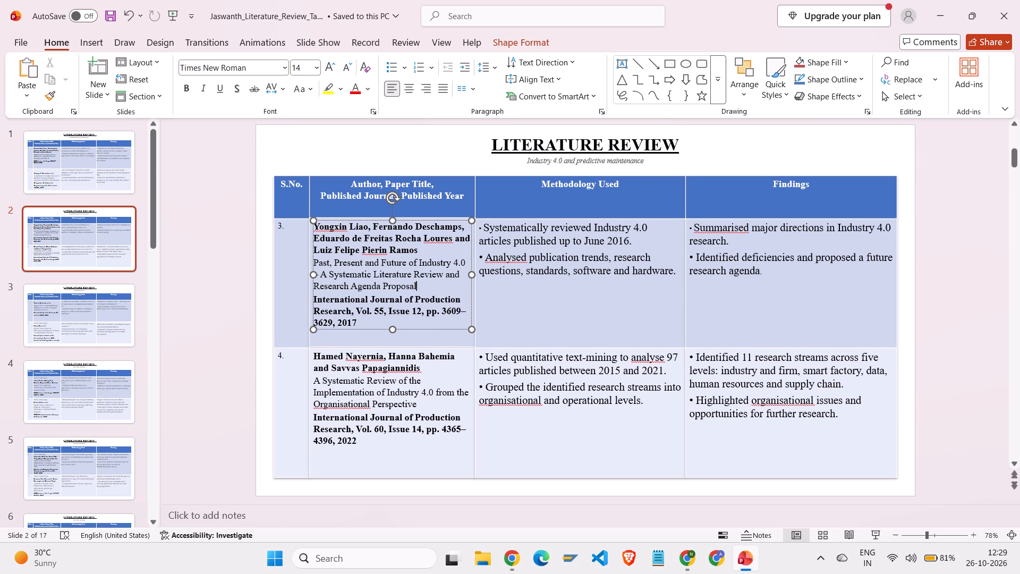
{"action": "left_click", "coordinate": [459, 289]}
{"action": "left_click", "coordinate": [457, 342]}
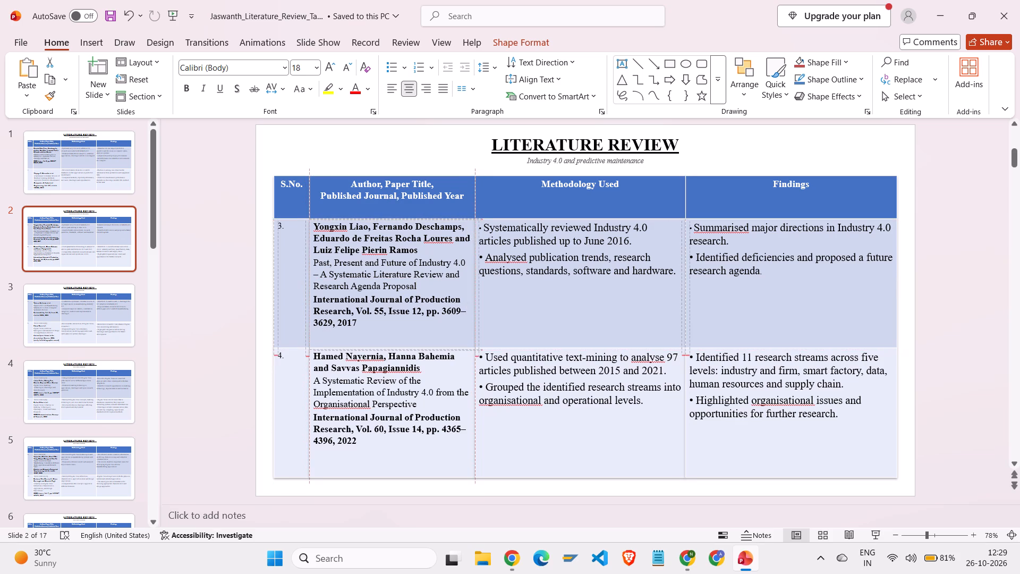
{"action": "left_click", "coordinate": [239, 310]}
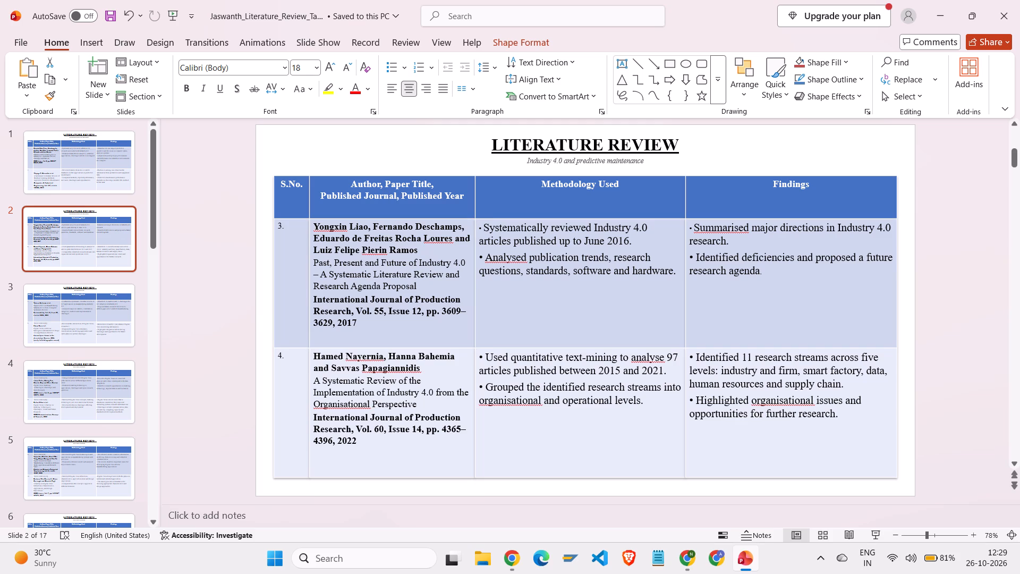
{"action": "left_click_drag", "start_coordinate": [364, 306], "coordinate": [343, 264]}
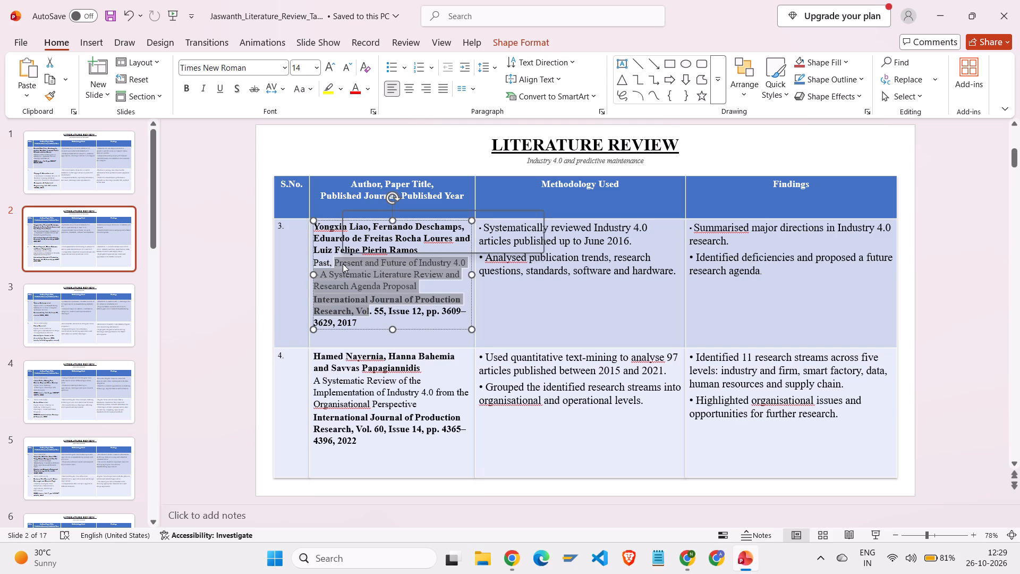
{"action": "left_click_drag", "start_coordinate": [609, 275], "coordinate": [551, 244]}
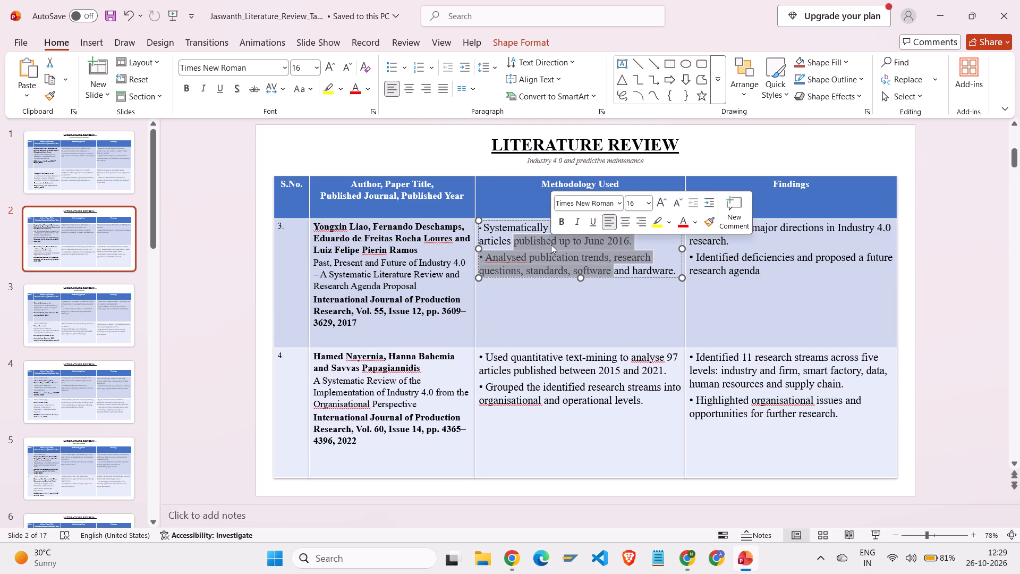
{"action": "left_click", "coordinate": [528, 322]}
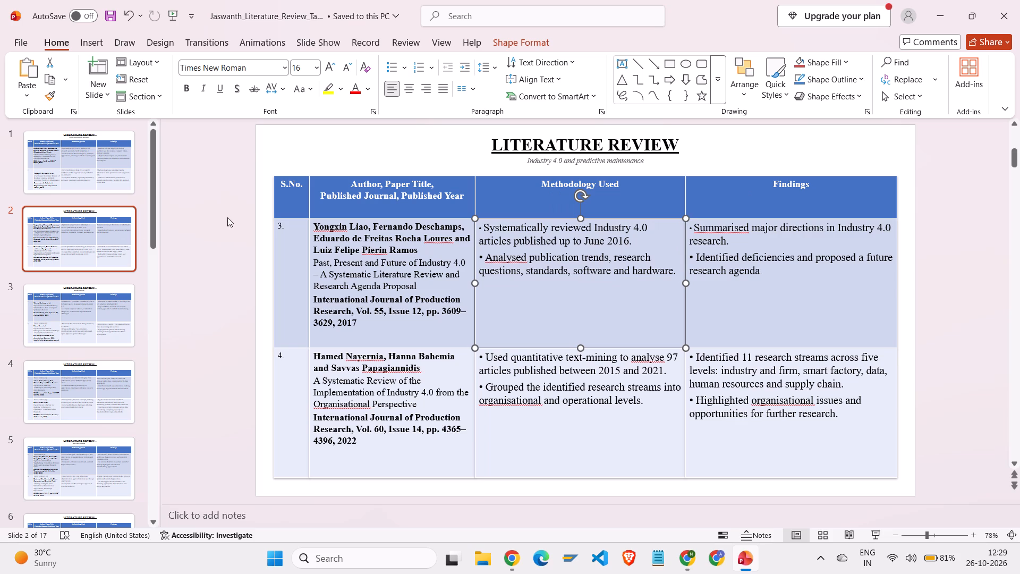
{"action": "left_click", "coordinate": [200, 251]}
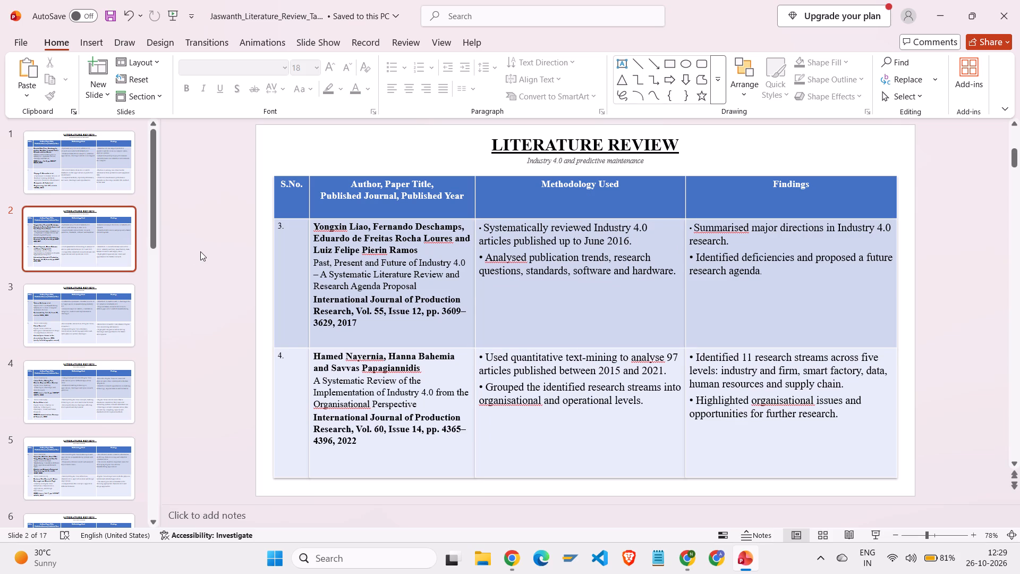
Save the presentation.
{"action": "key", "text": "ctrl+s"}
Skim through the slides once more and return to slide 1.
{"action": "scroll", "coordinate": [598, 406], "scroll_direction": "up", "scroll_amount": 1}
{"action": "scroll", "coordinate": [598, 406], "scroll_direction": "down", "scroll_amount": 7}
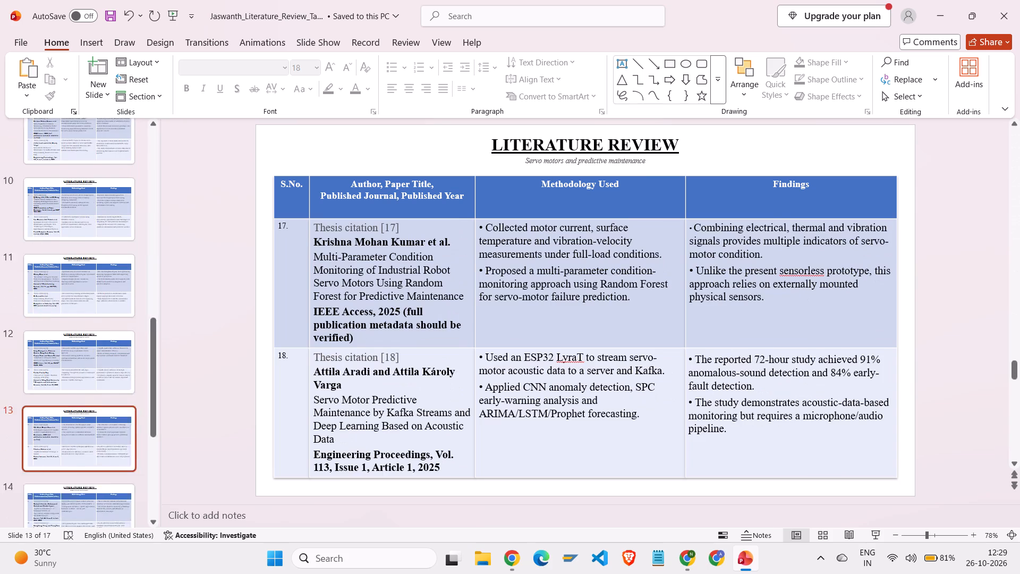
{"action": "scroll", "coordinate": [598, 406], "scroll_direction": "down", "scroll_amount": 5}
{"action": "scroll", "coordinate": [598, 406], "scroll_direction": "up", "scroll_amount": 10}
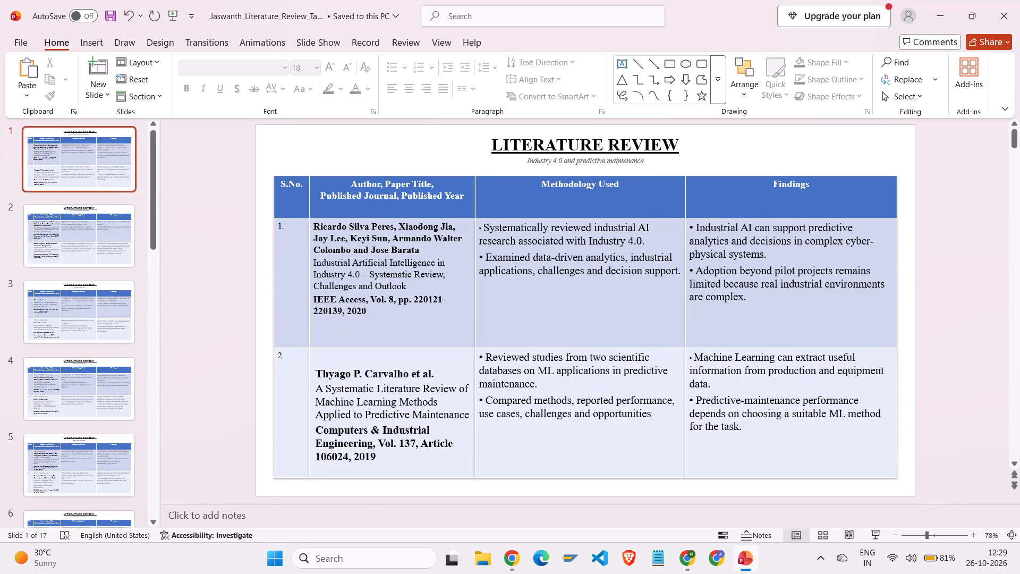
{"action": "scroll", "coordinate": [598, 406], "scroll_direction": "up", "scroll_amount": 5}
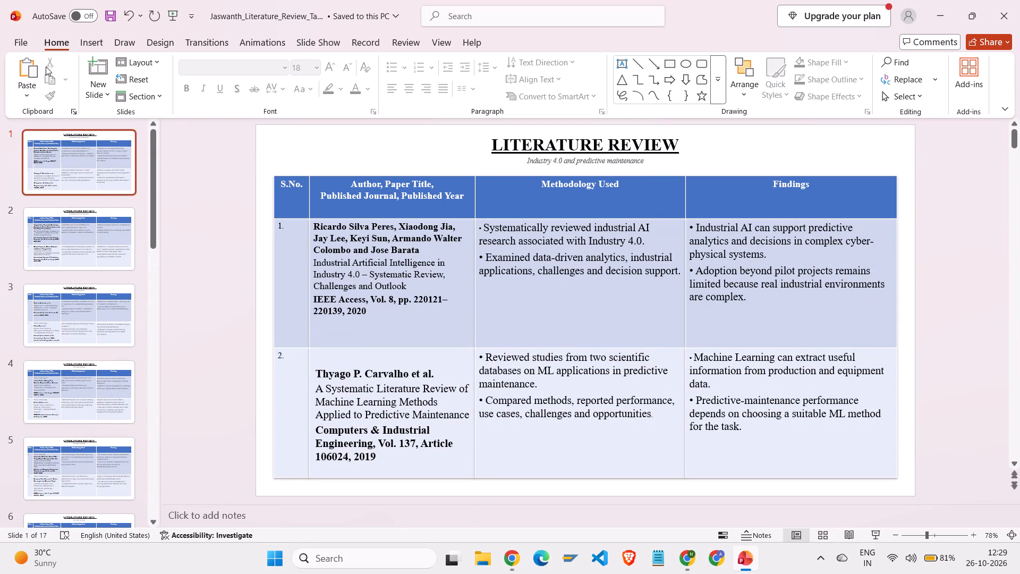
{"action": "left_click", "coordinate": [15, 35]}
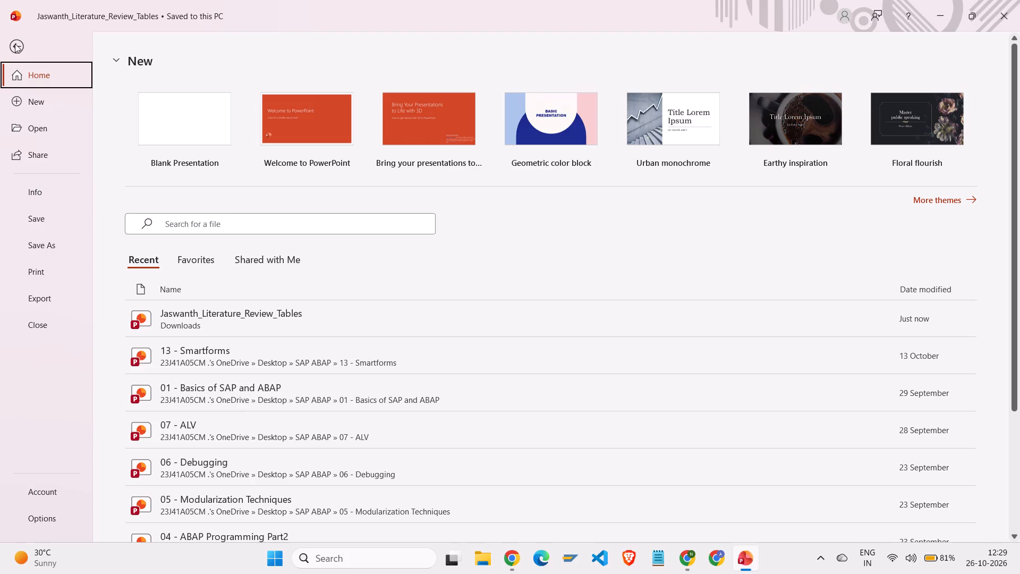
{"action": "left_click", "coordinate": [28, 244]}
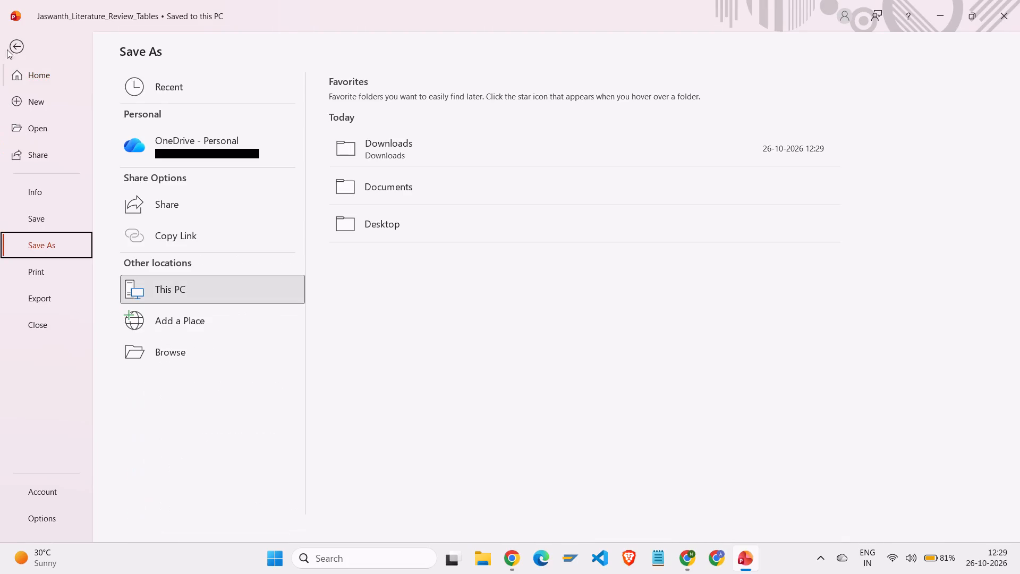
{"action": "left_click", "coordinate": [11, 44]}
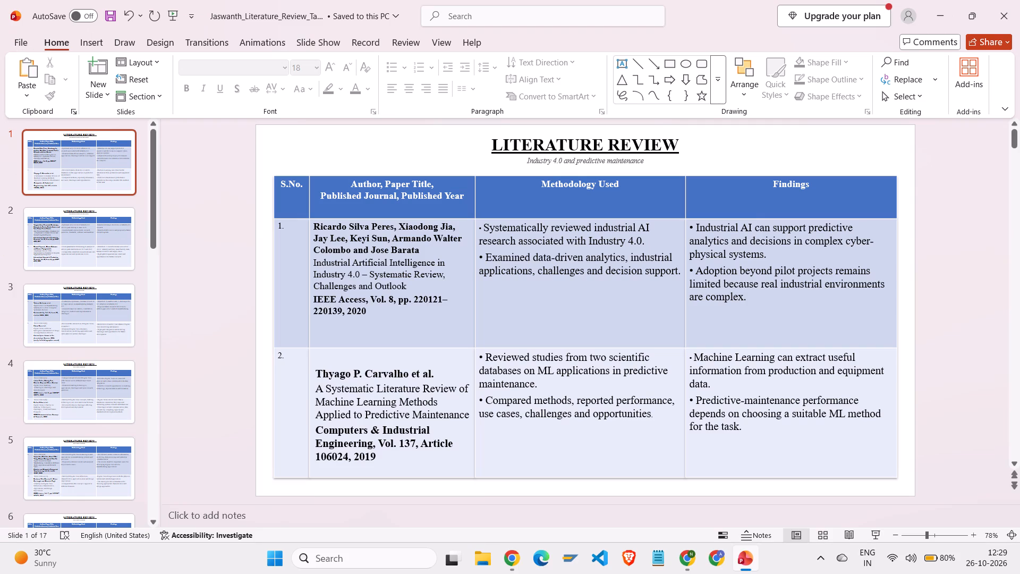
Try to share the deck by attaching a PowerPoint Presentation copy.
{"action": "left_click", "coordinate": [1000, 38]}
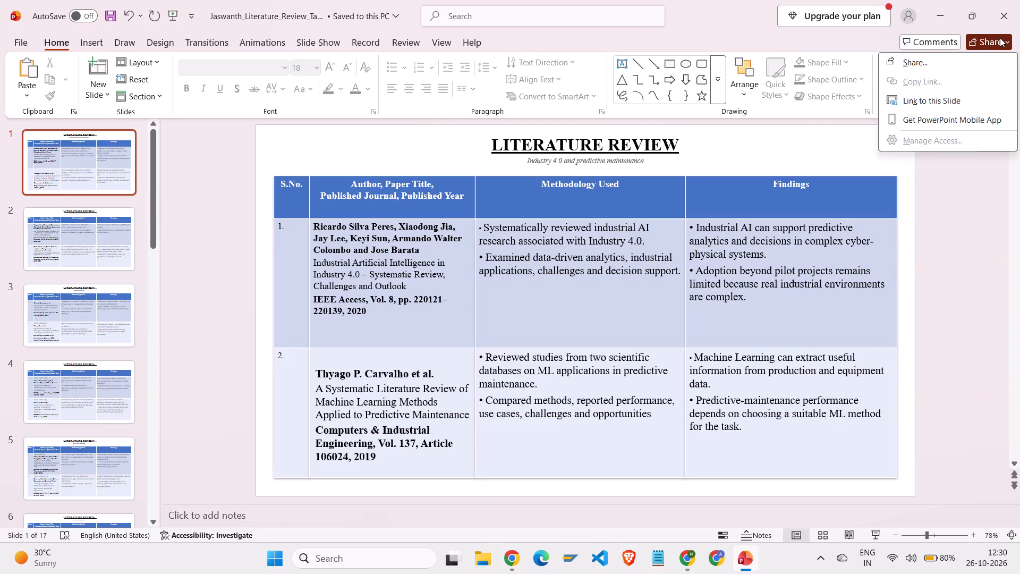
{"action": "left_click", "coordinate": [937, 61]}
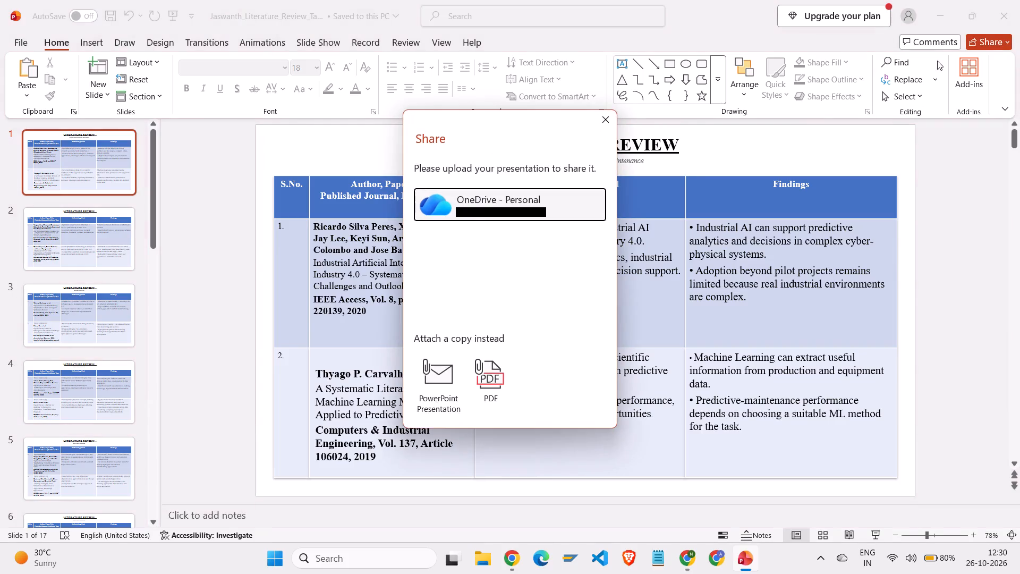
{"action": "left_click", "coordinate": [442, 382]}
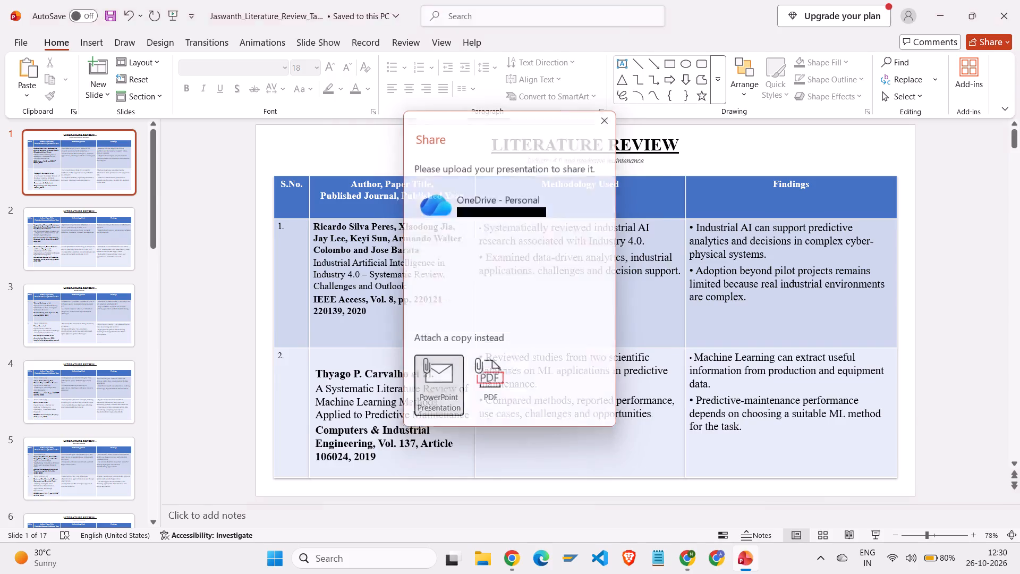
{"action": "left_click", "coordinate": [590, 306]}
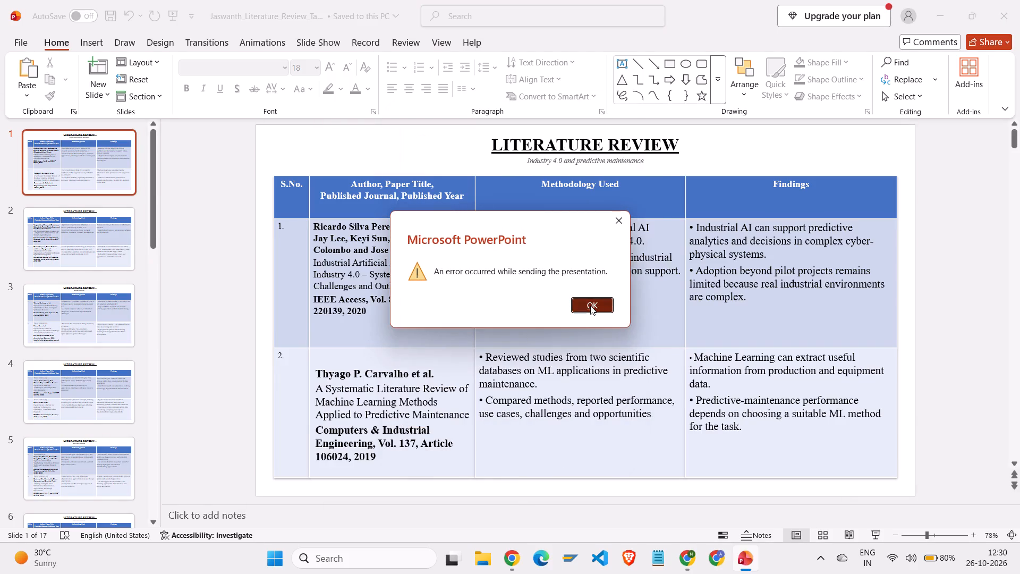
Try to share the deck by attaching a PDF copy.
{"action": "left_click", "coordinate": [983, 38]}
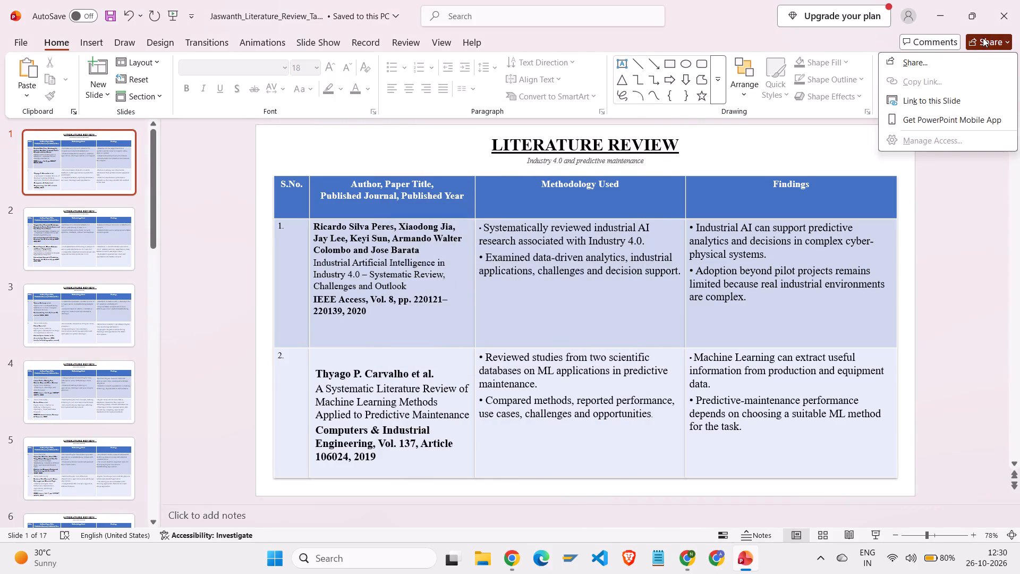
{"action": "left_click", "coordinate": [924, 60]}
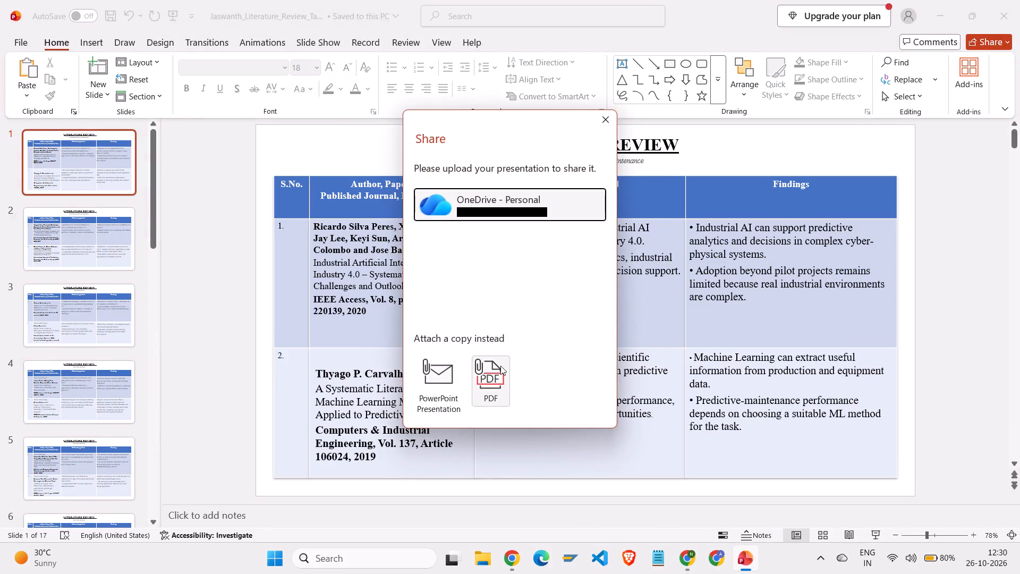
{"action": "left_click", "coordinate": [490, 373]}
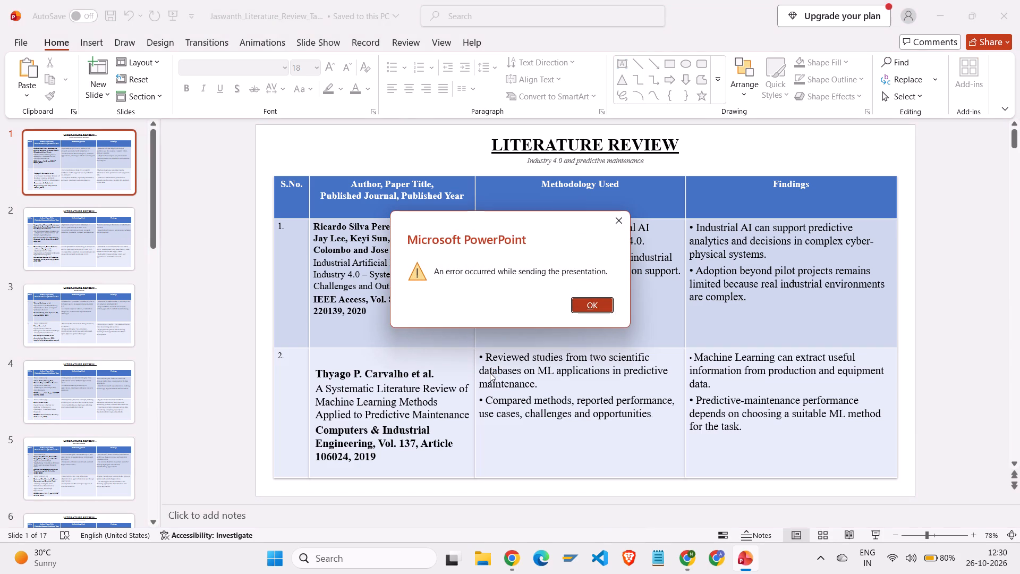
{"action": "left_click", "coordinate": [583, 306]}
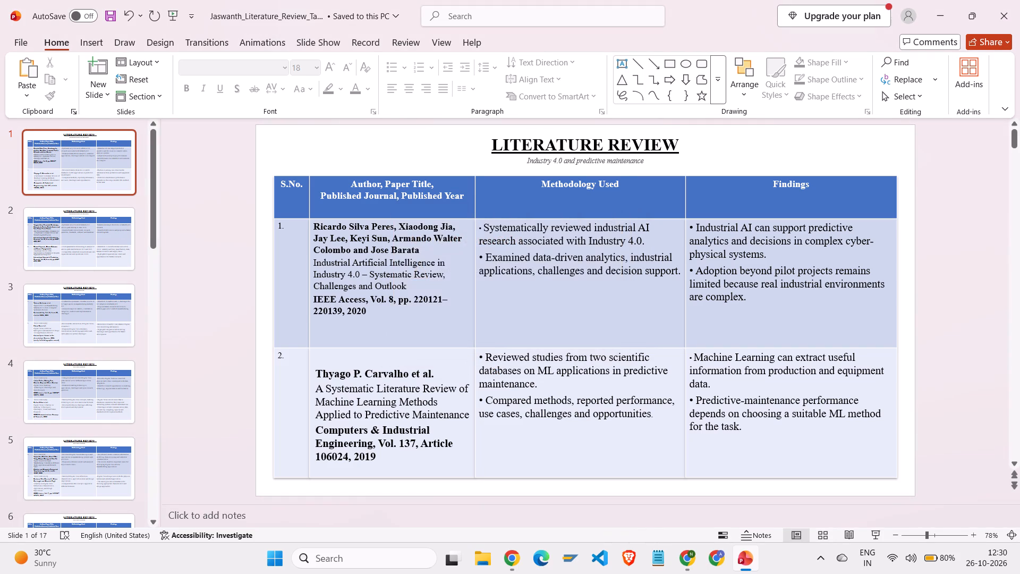
Upload the presentation to the personal OneDrive account for sharing.
{"action": "left_click", "coordinate": [983, 40]}
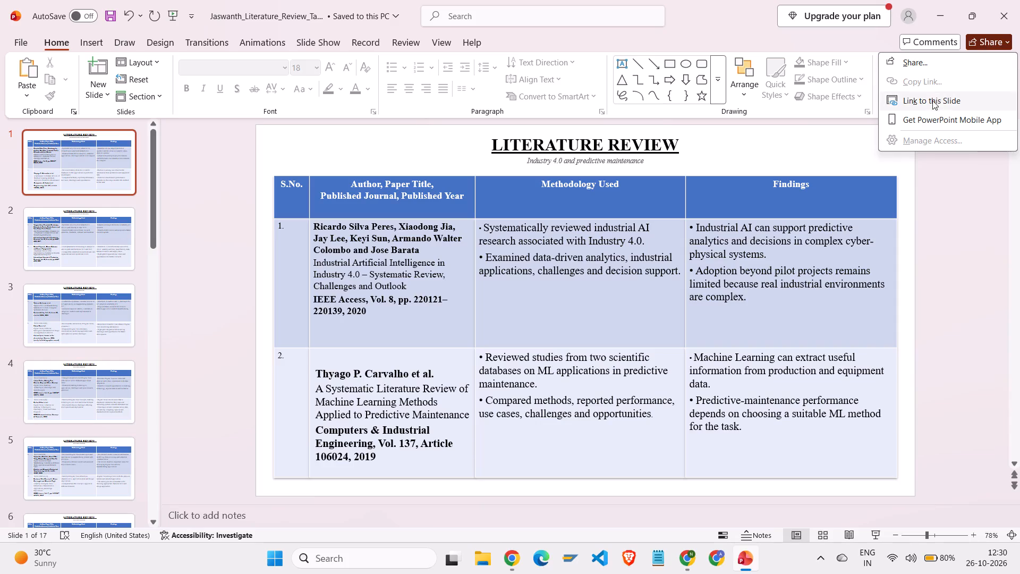
{"action": "left_click", "coordinate": [929, 86]}
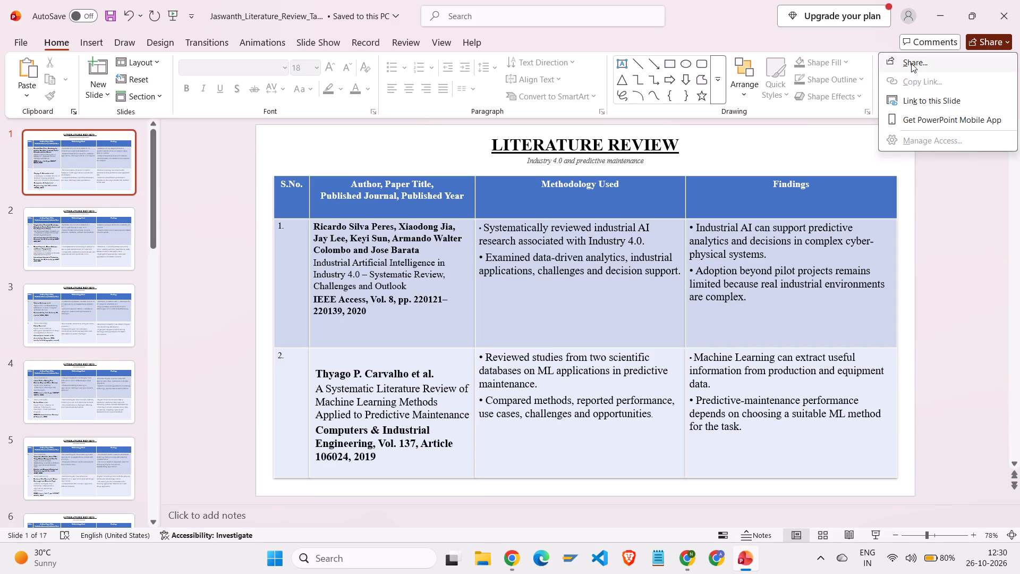
{"action": "left_click", "coordinate": [910, 62]}
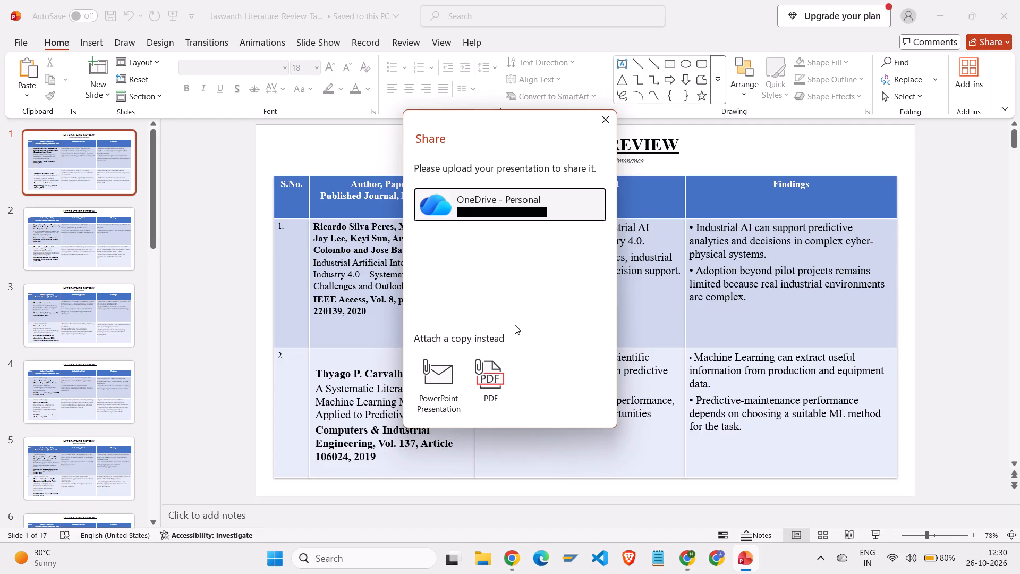
{"action": "left_click", "coordinate": [495, 209]}
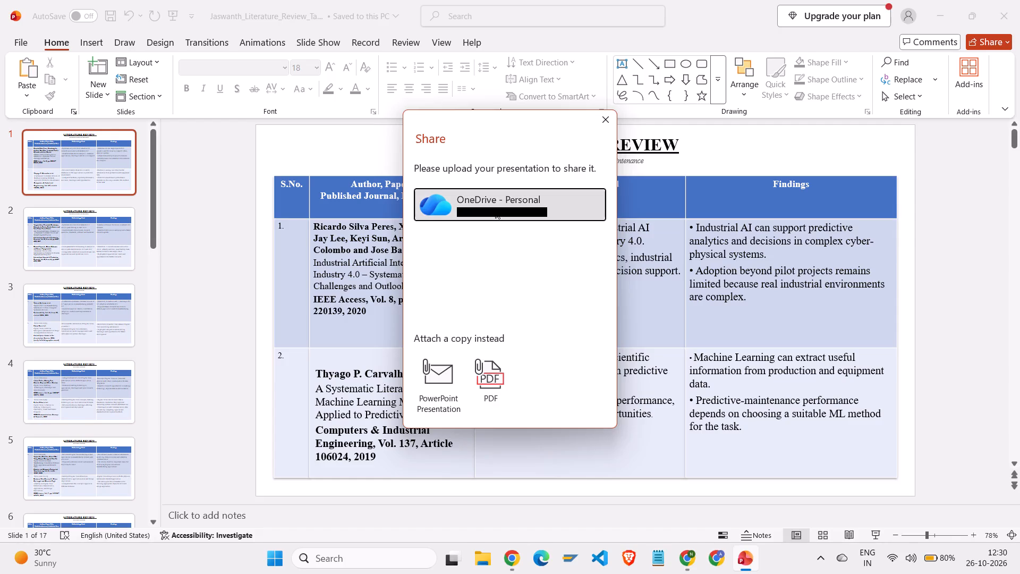
{"action": "left_click", "coordinate": [495, 209]}
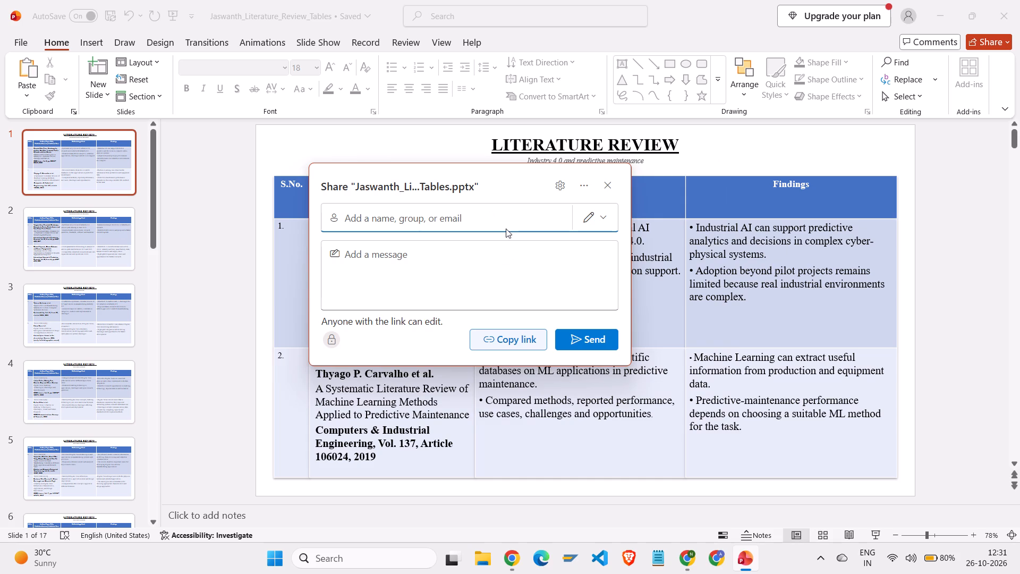
Copy the sharing link to the presentation, keeping the permission at Can edit for anyone with the link.
{"action": "left_click", "coordinate": [607, 337]}
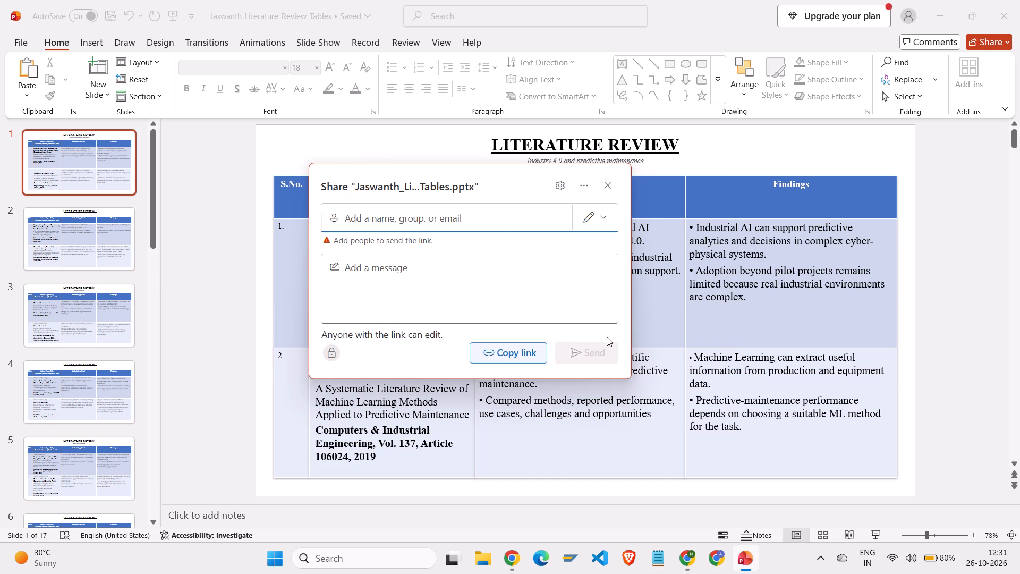
{"action": "left_click", "coordinate": [606, 220]}
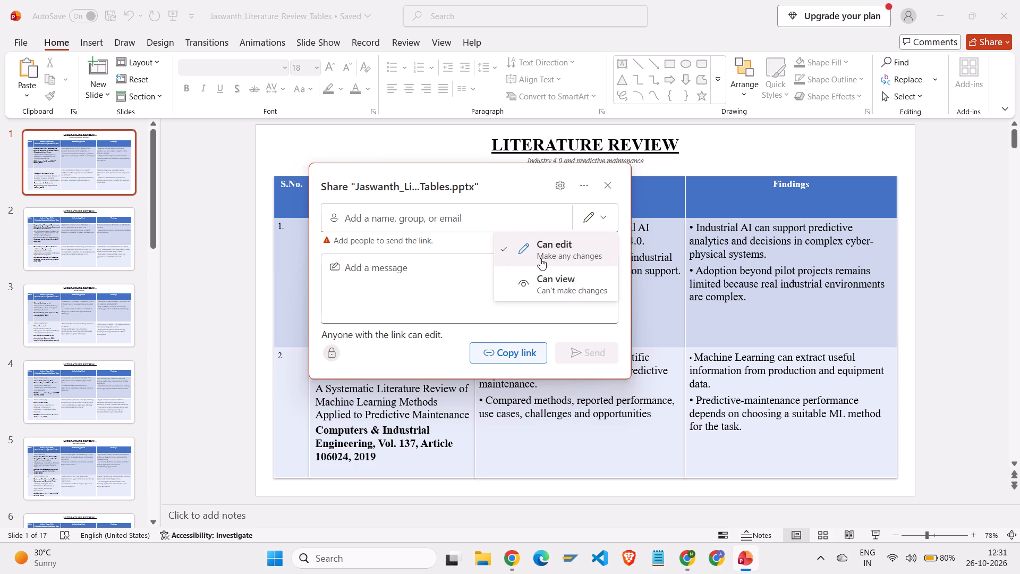
{"action": "left_click", "coordinate": [413, 220]}
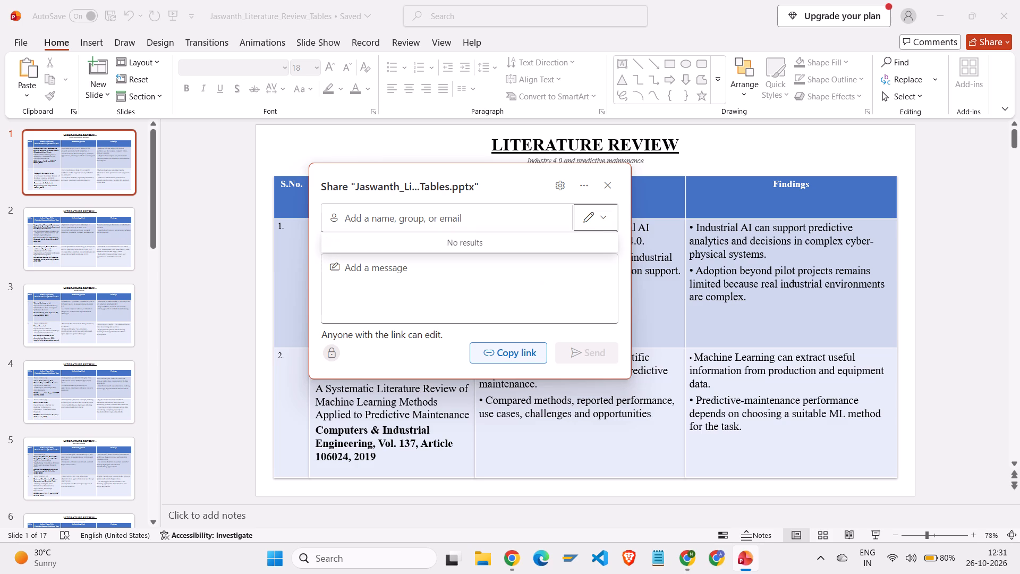
{"action": "left_click", "coordinate": [496, 351]}
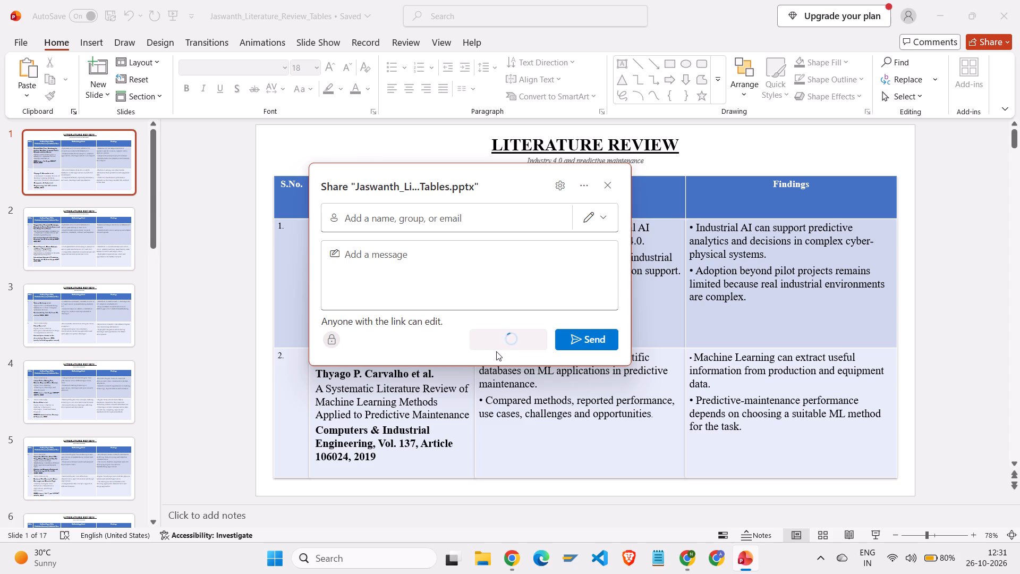